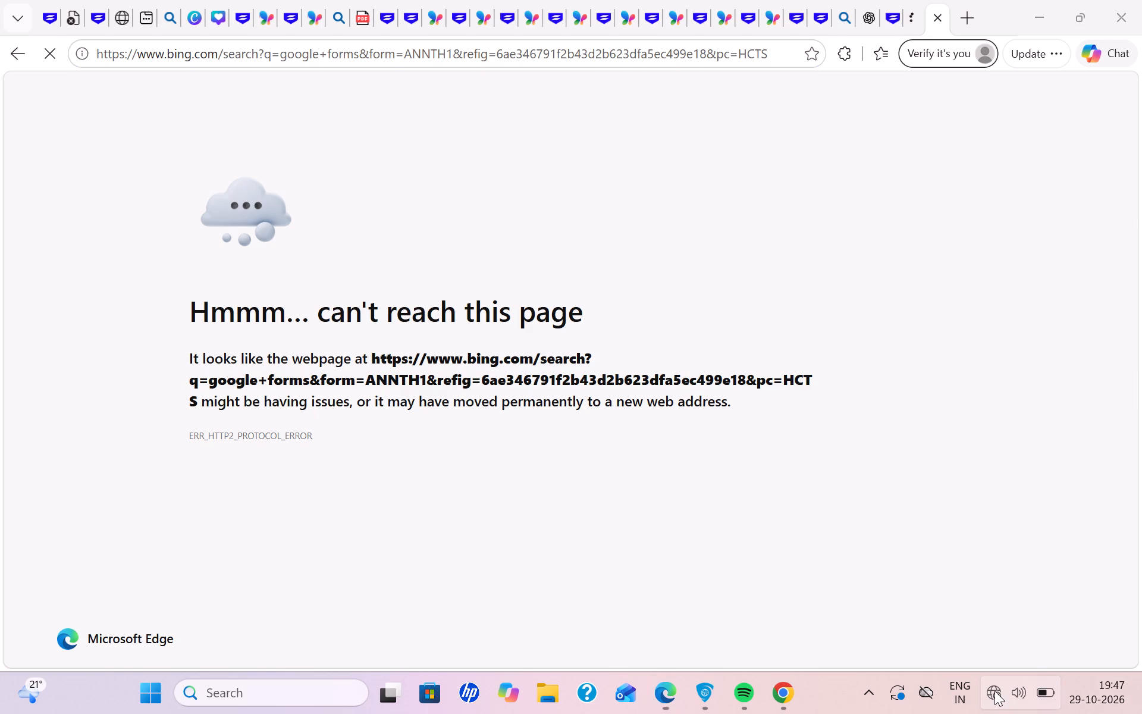
Open the list of available Wi-Fi networks and connect to Campus-Wifi.
click(909, 370)
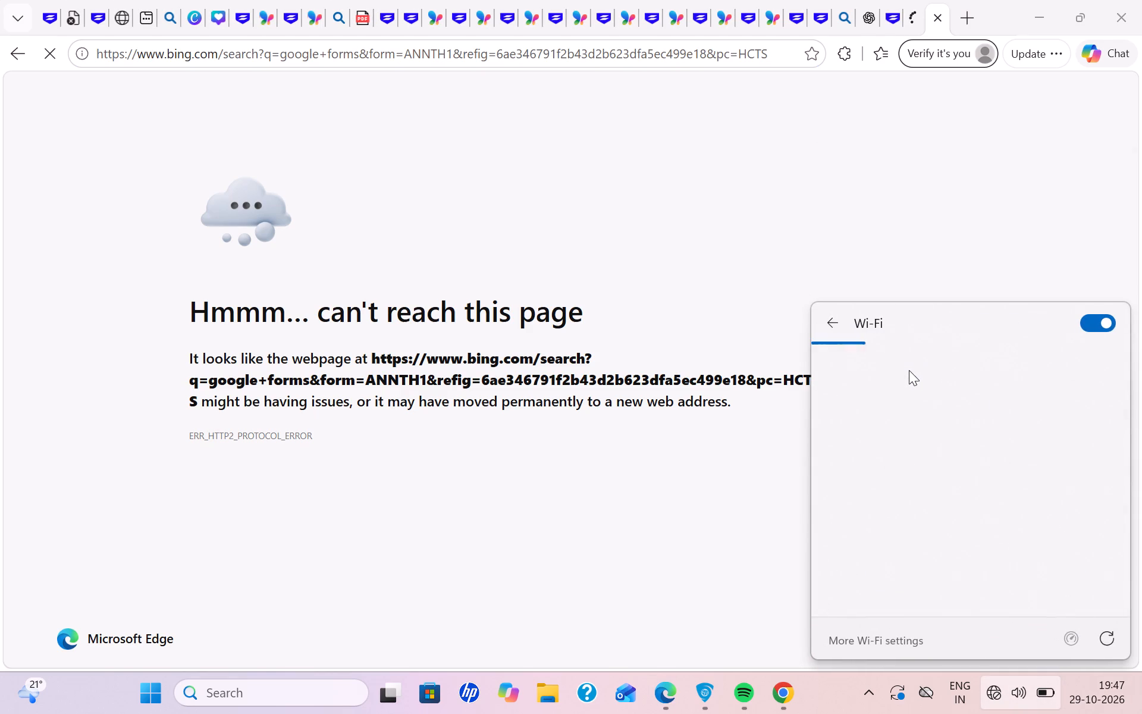
click(942, 417)
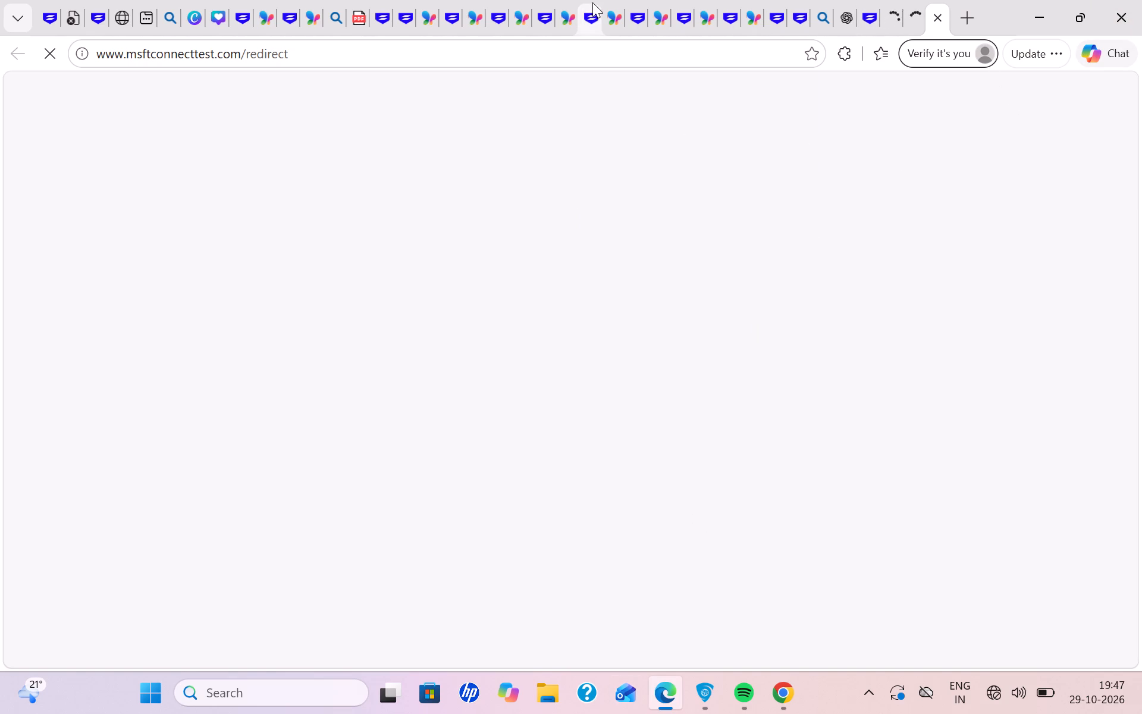
Close the run of surplus browser tabs, including the repeated Sophos sign-in and MSN pages, starting near the end of the tab row.
click(807, 21)
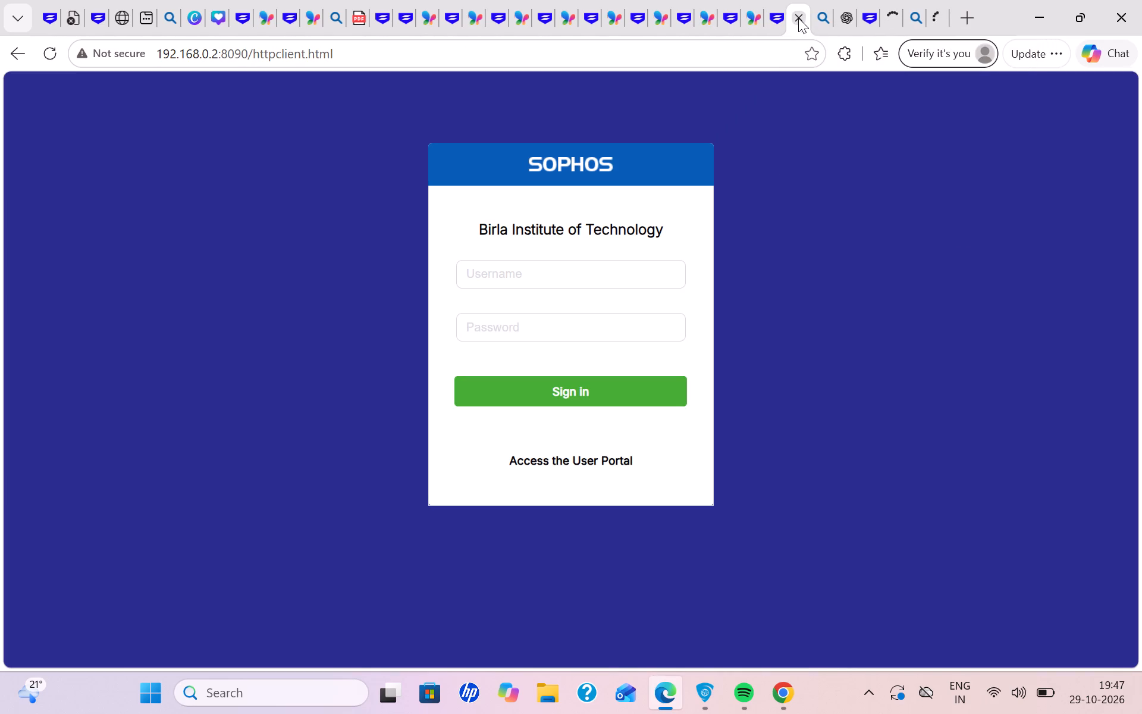
triple_click(799, 17)
triple_click(799, 17)
triple_click(799, 17)
triple_click(799, 17)
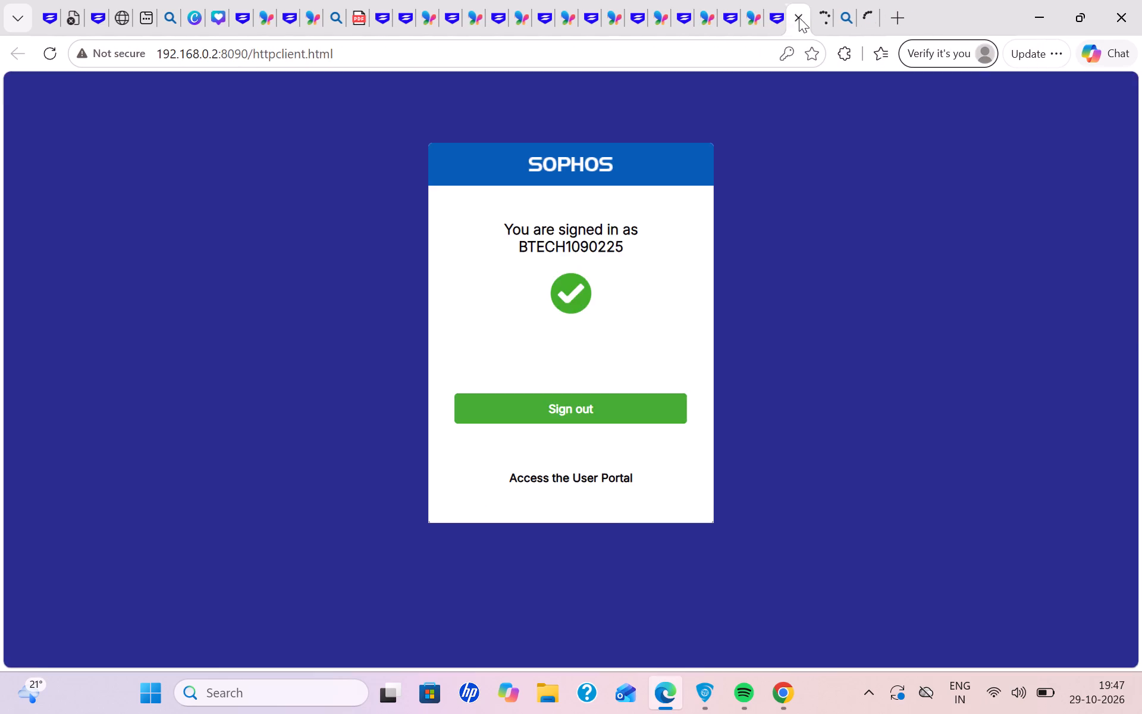
triple_click(799, 17)
double_click(799, 17)
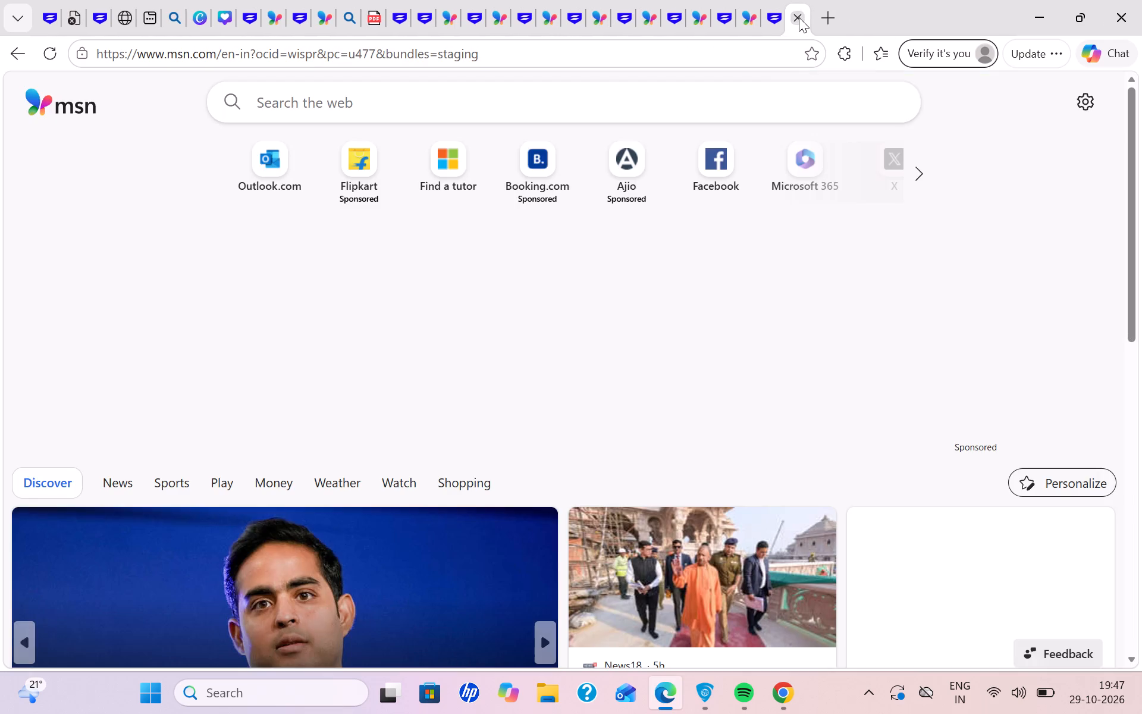
triple_click(799, 17)
triple_click(799, 17)
click(799, 17)
triple_click(799, 17)
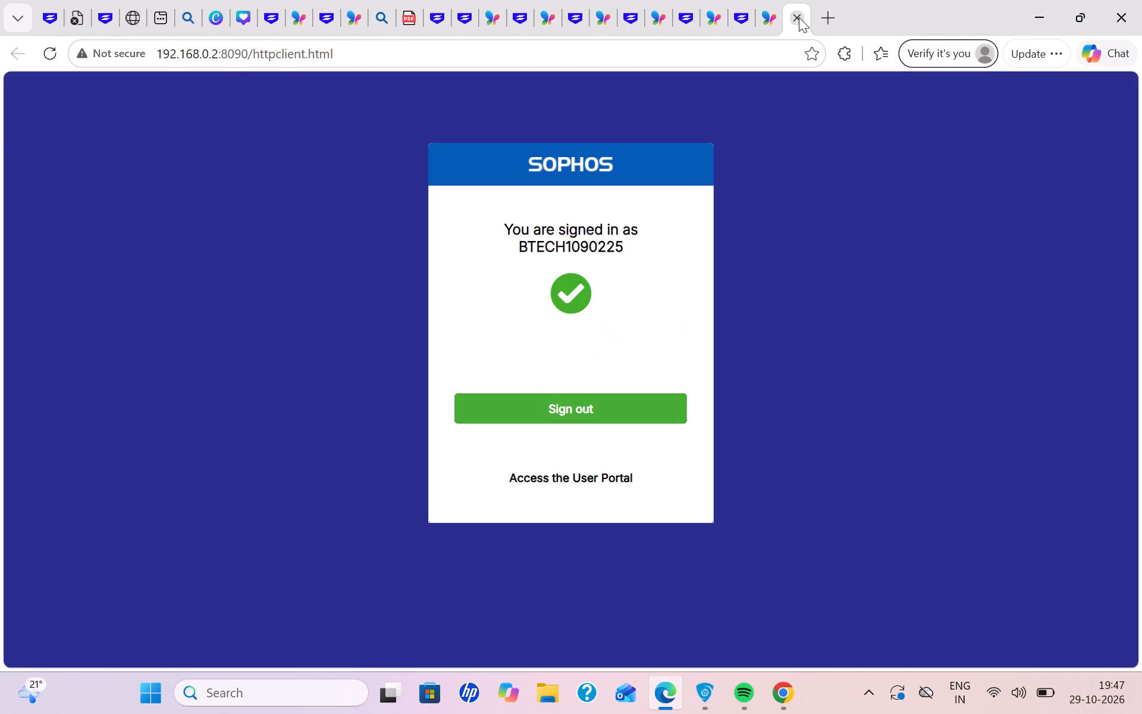
triple_click(799, 17)
triple_click(799, 17)
triple_click(799, 17)
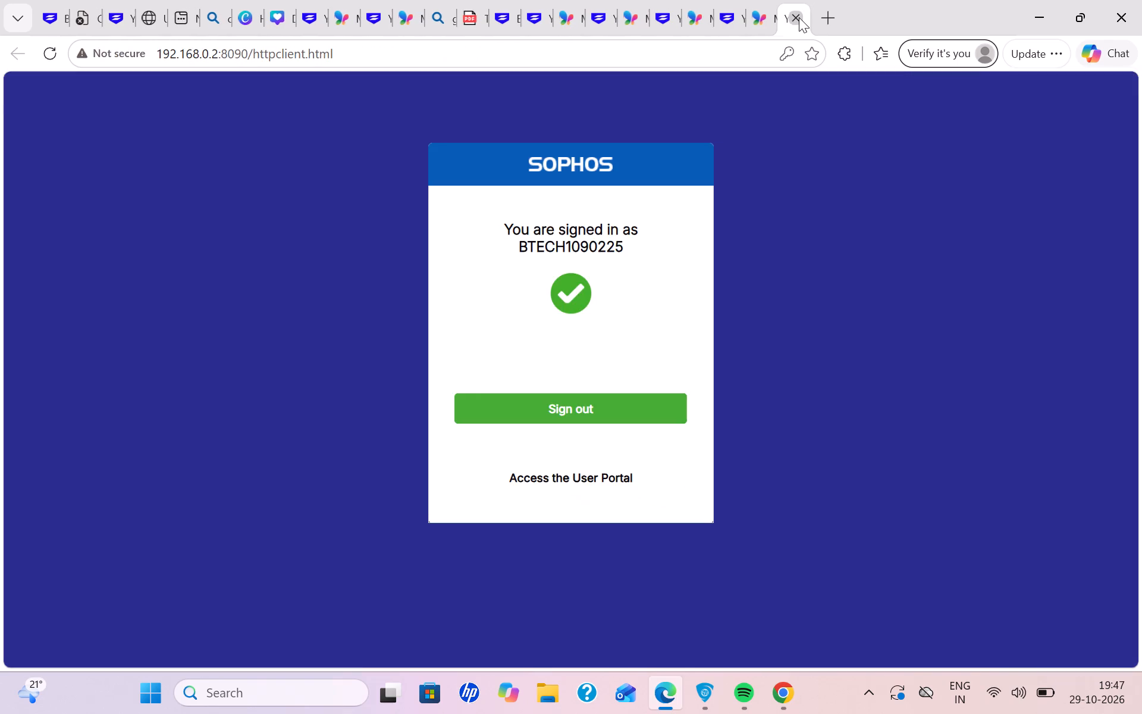
triple_click(799, 17)
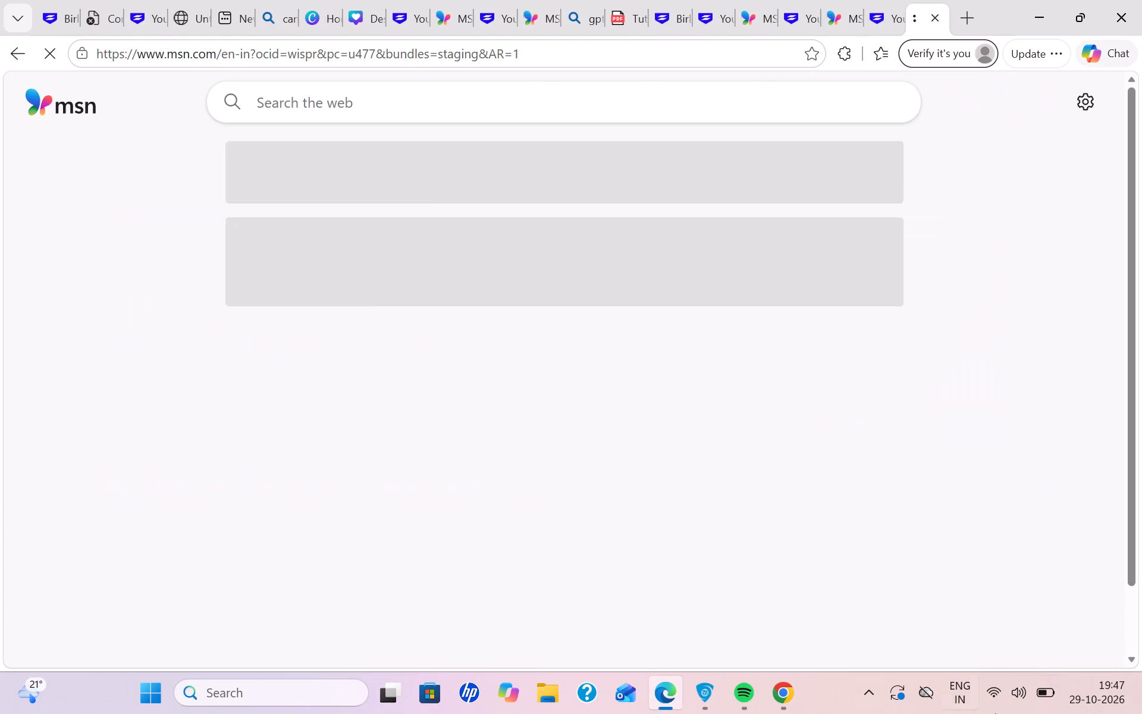
Check the Wi-Fi connection status in the network list, then return to the MSN page.
click(993, 699)
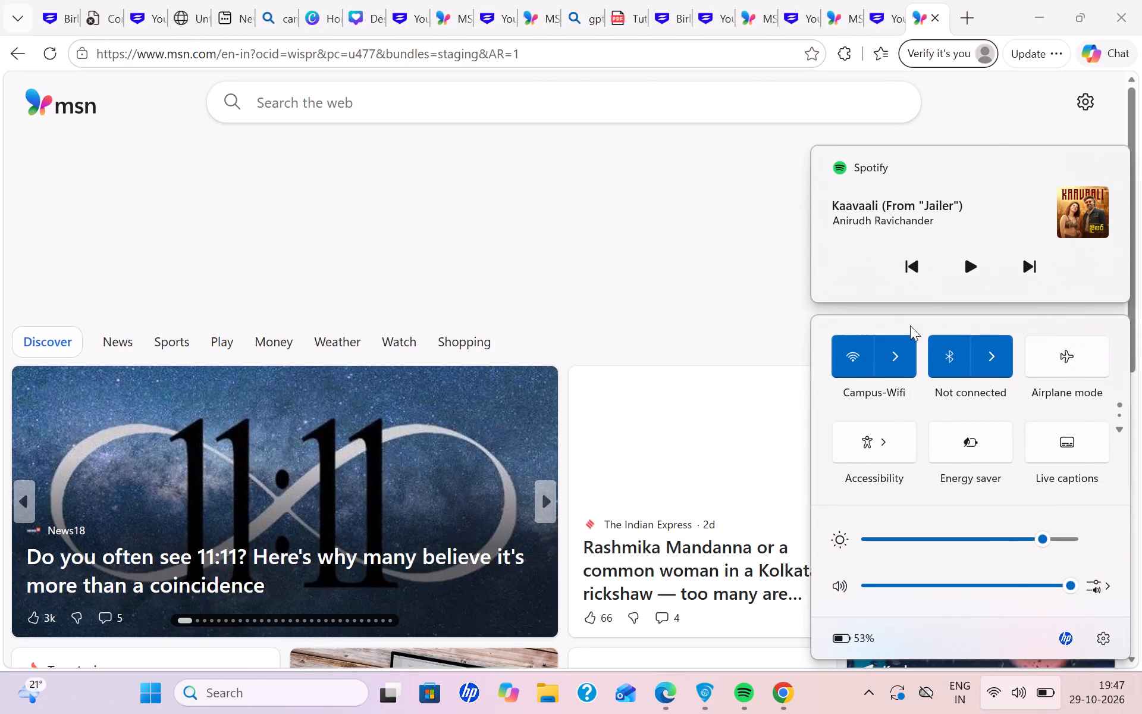
click(888, 365)
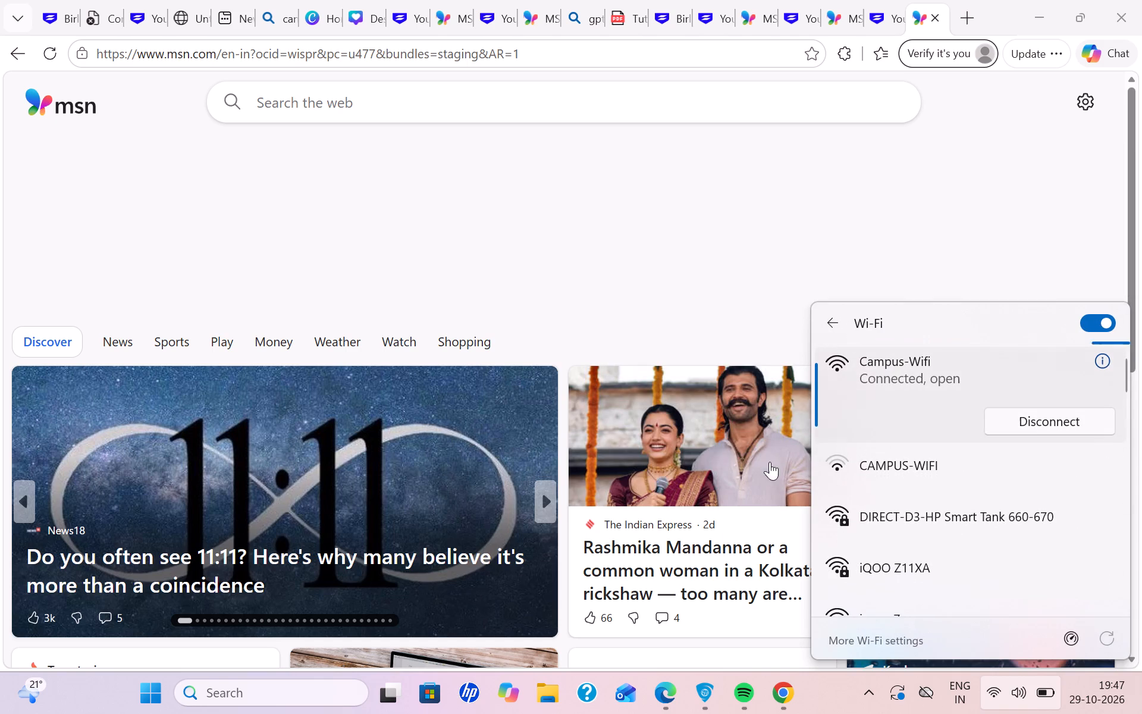
click(742, 224)
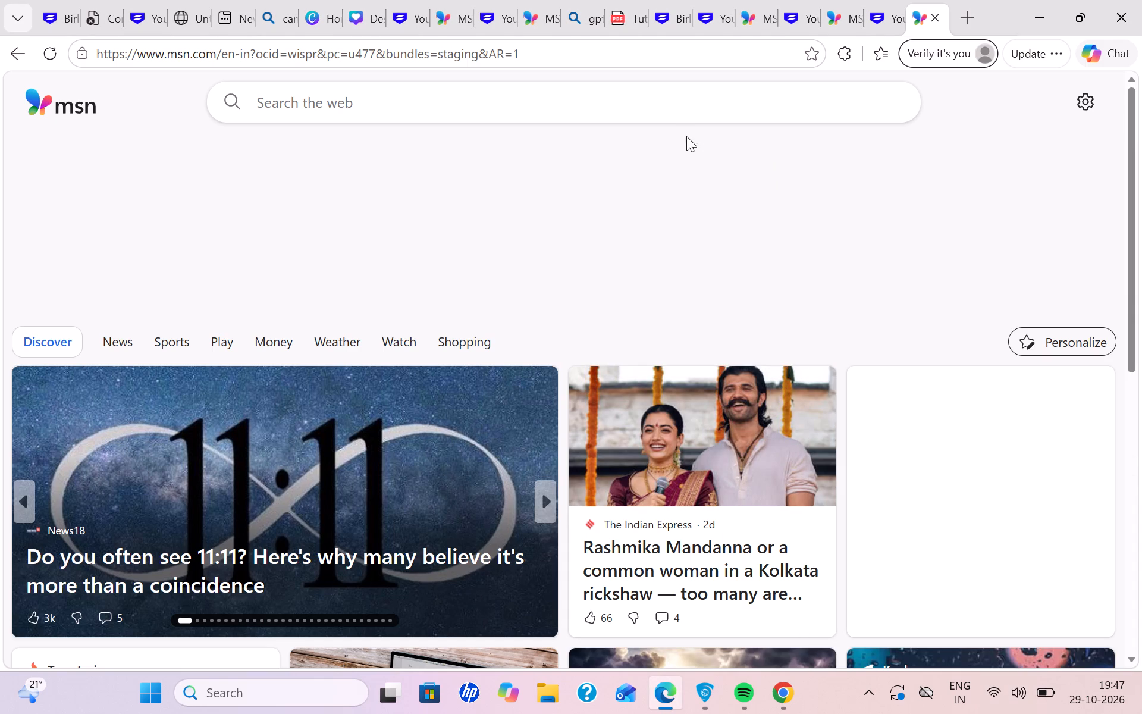
Search the web for "google form" from the MSN page.
click(680, 109)
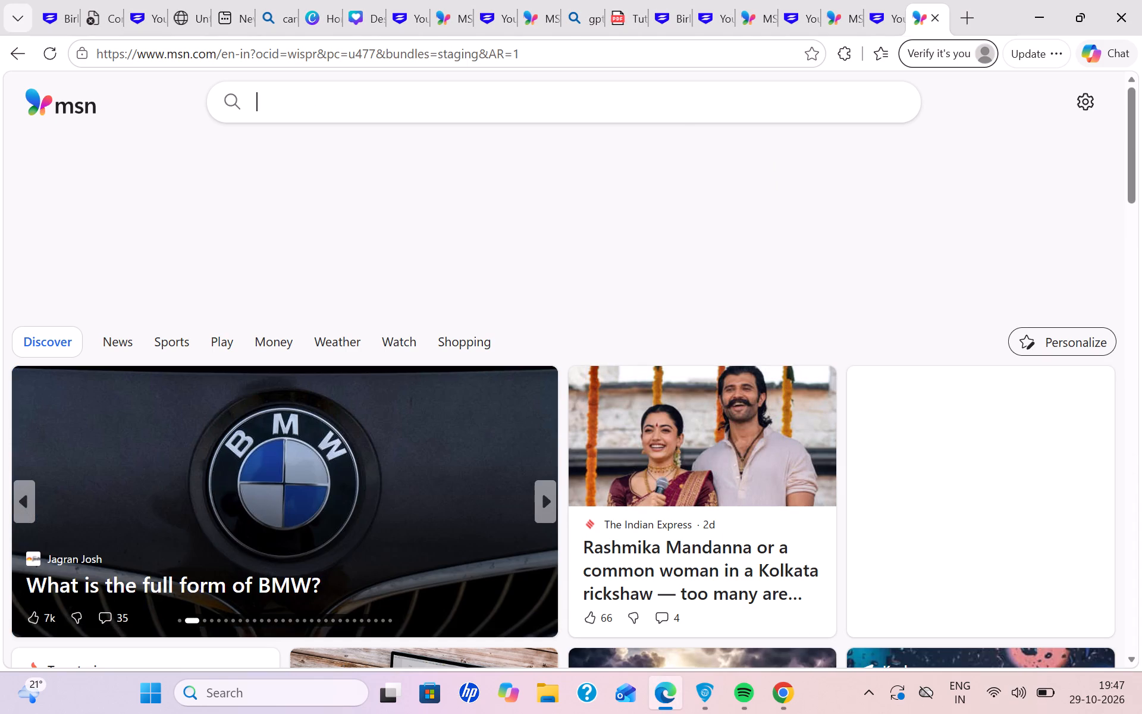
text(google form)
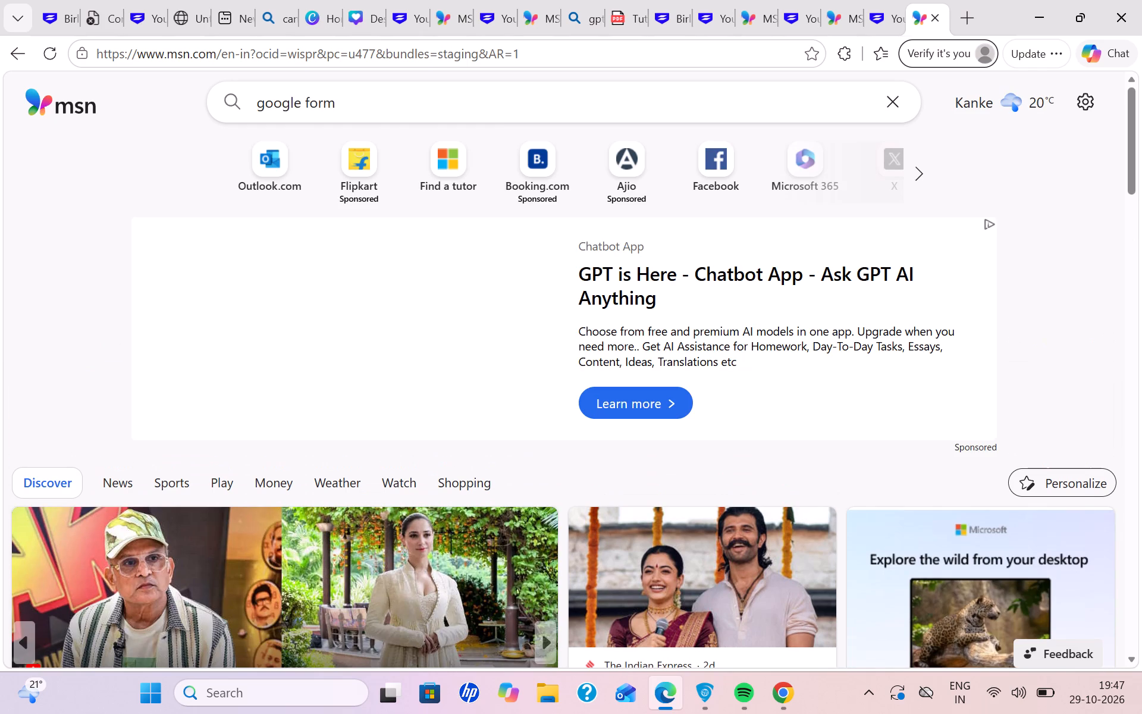
Search the web for "google formes" and open the Google Forms sign-in result.
text(es)
key(Return)
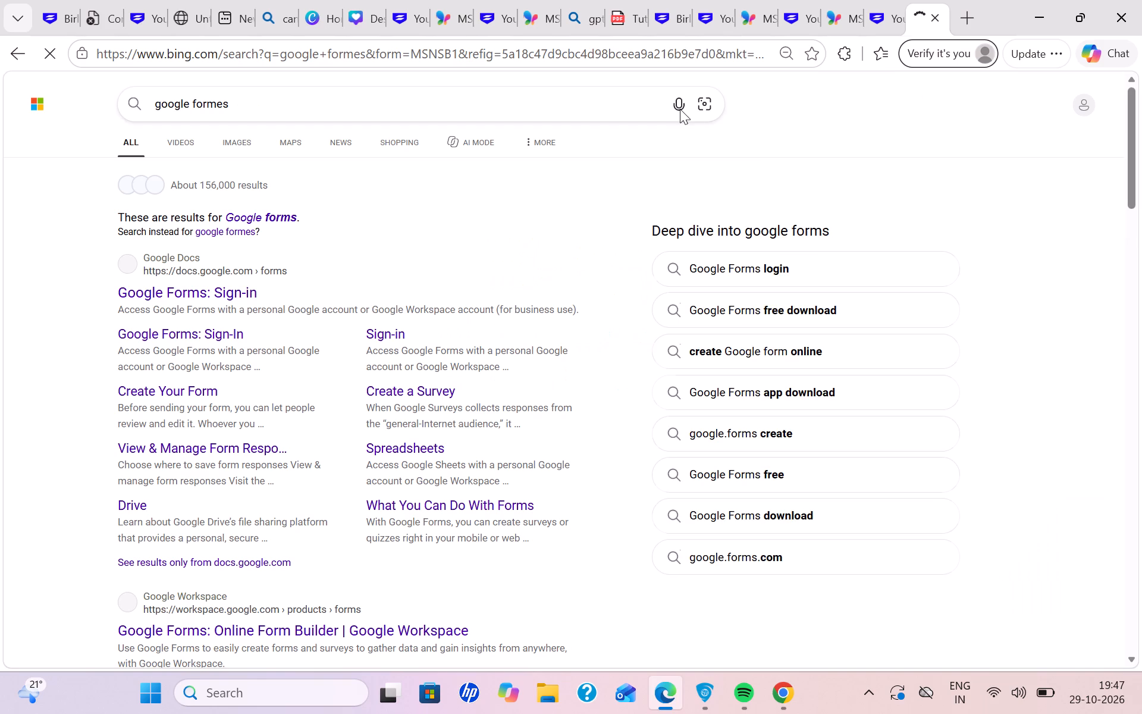
click(220, 298)
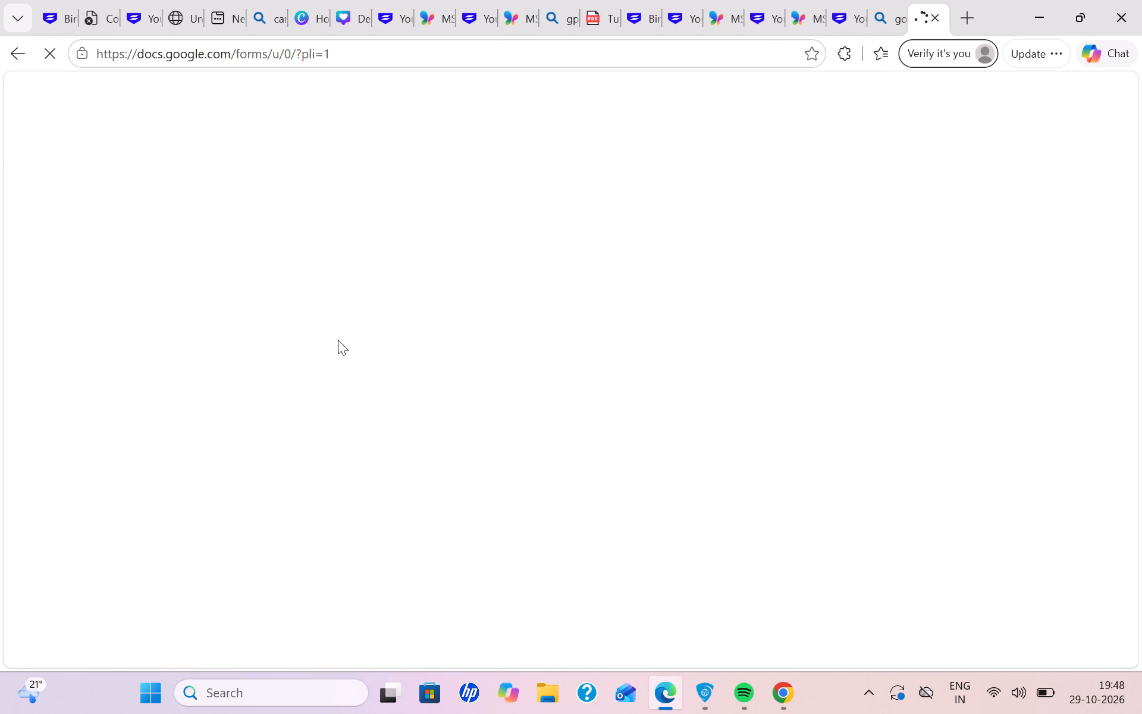
Create a new blank form in Google Forms.
click(247, 266)
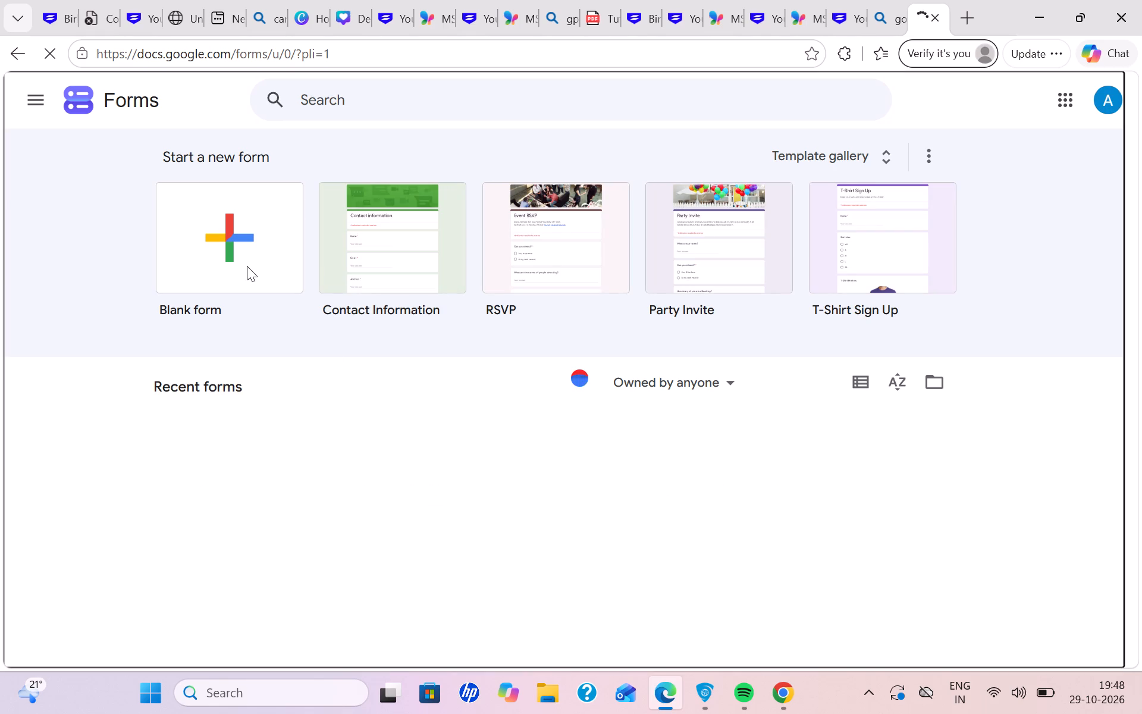
scroll(247, 266, down, 1)
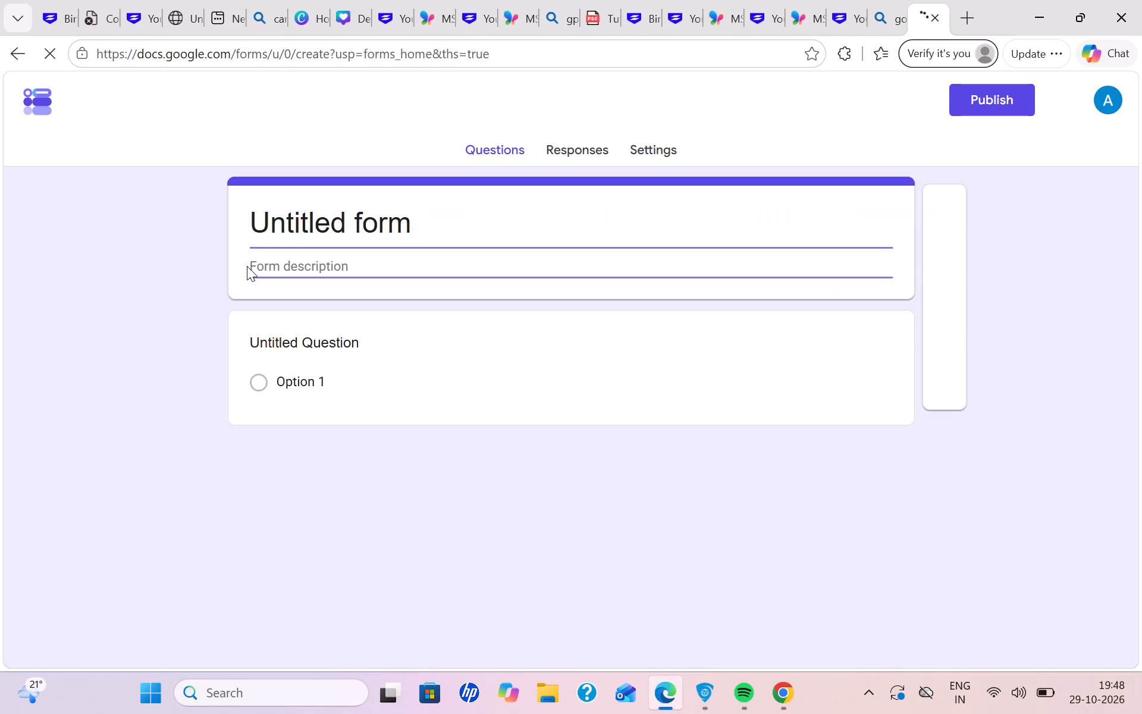
scroll(247, 266, down, 1)
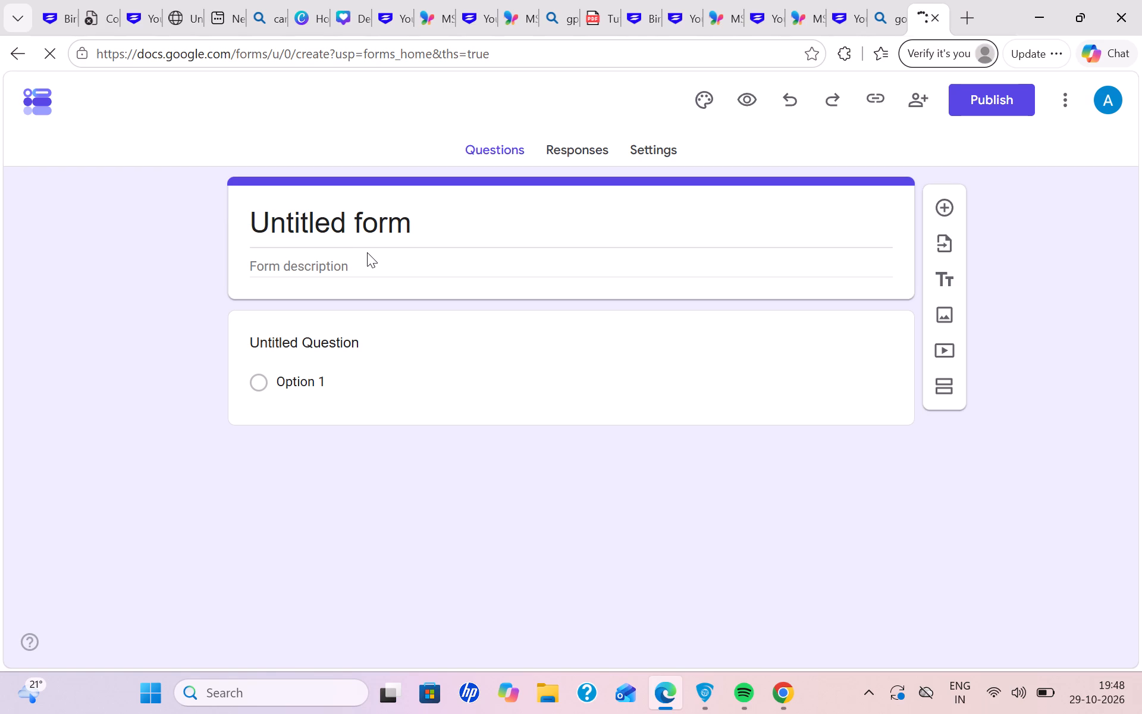
click(367, 252)
click(347, 271)
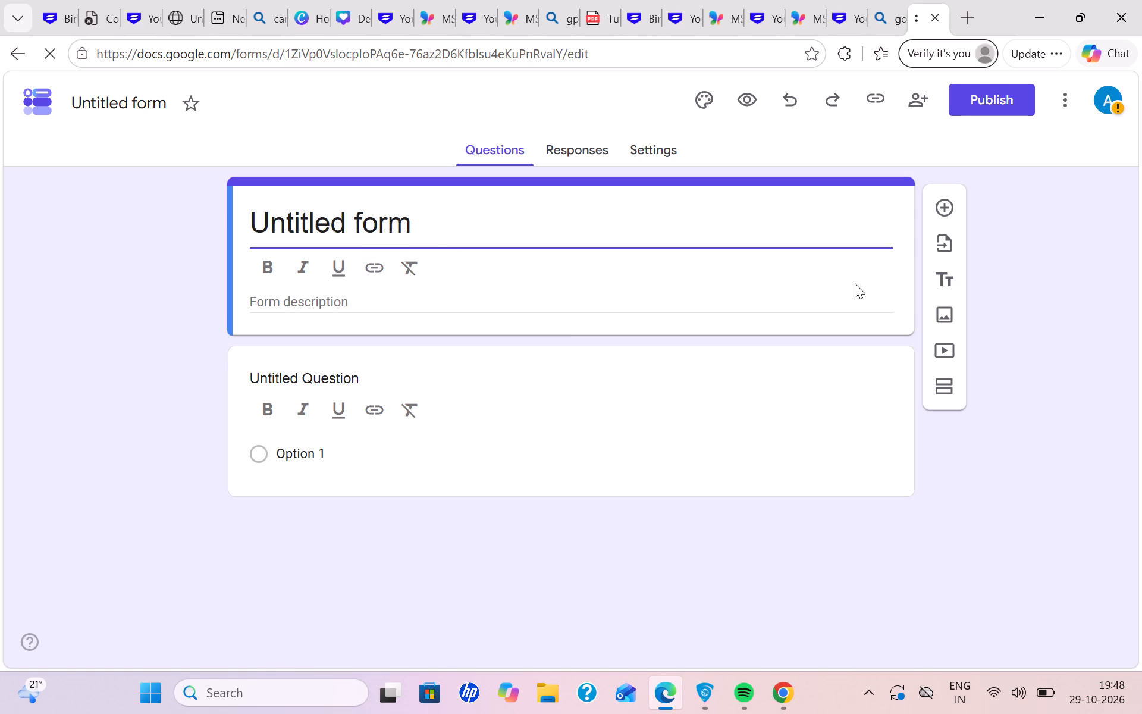
Add a new multiple-choice question to the form, directly below the form header.
click(946, 207)
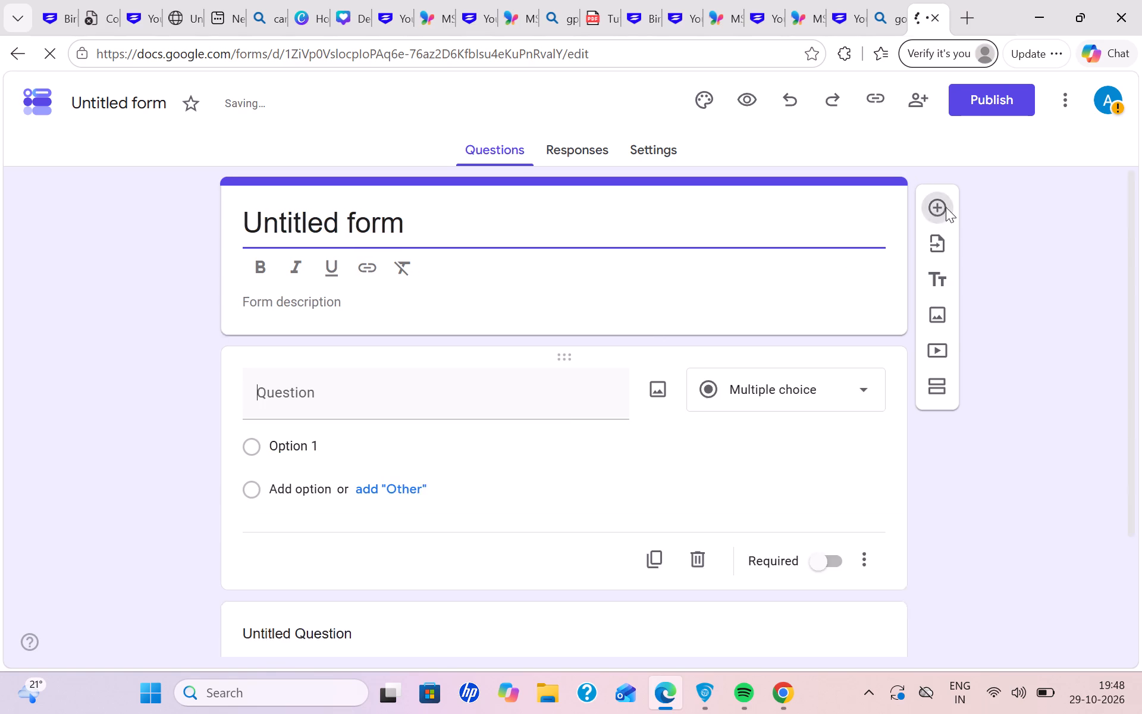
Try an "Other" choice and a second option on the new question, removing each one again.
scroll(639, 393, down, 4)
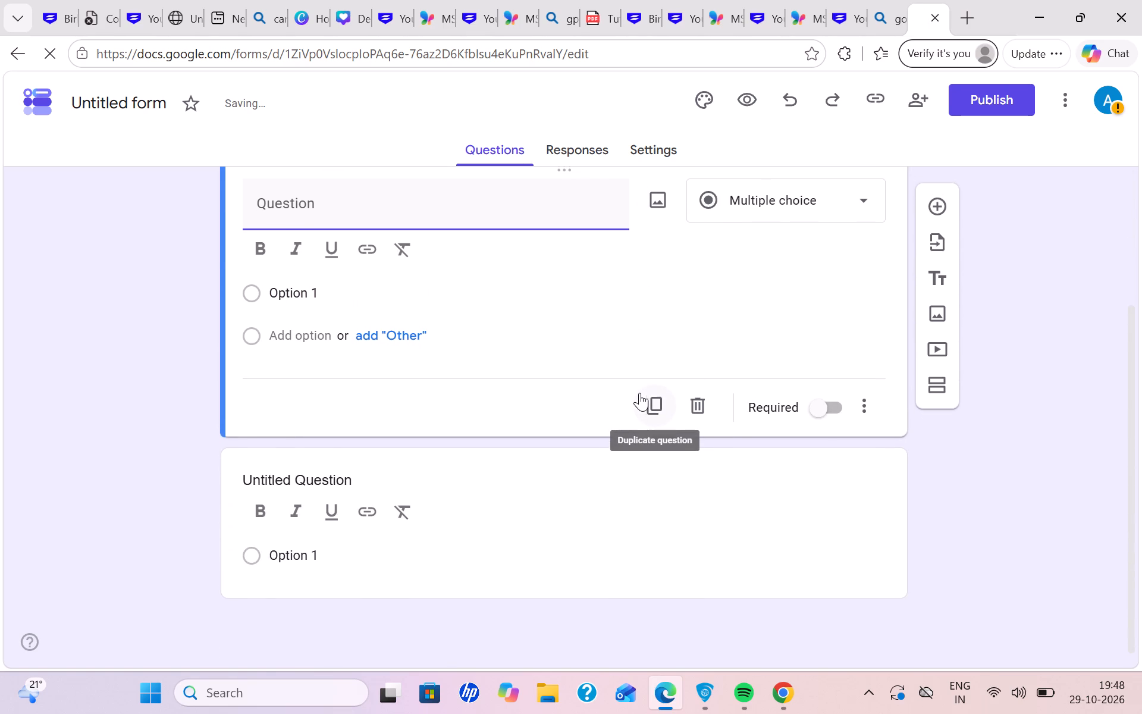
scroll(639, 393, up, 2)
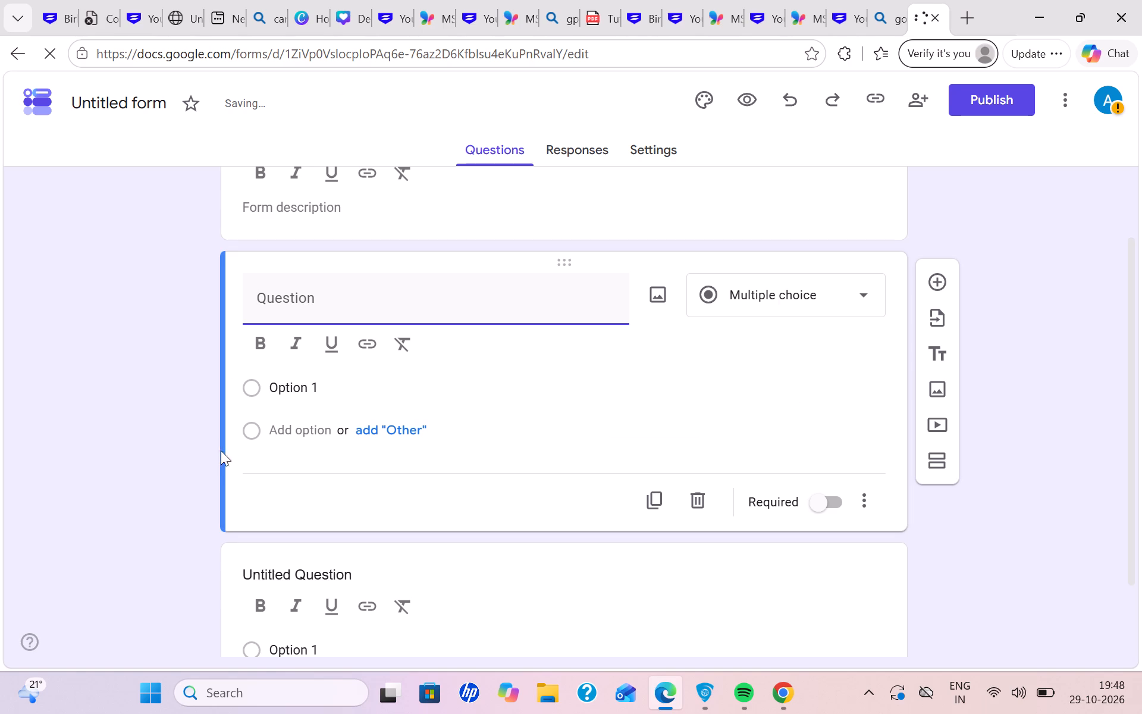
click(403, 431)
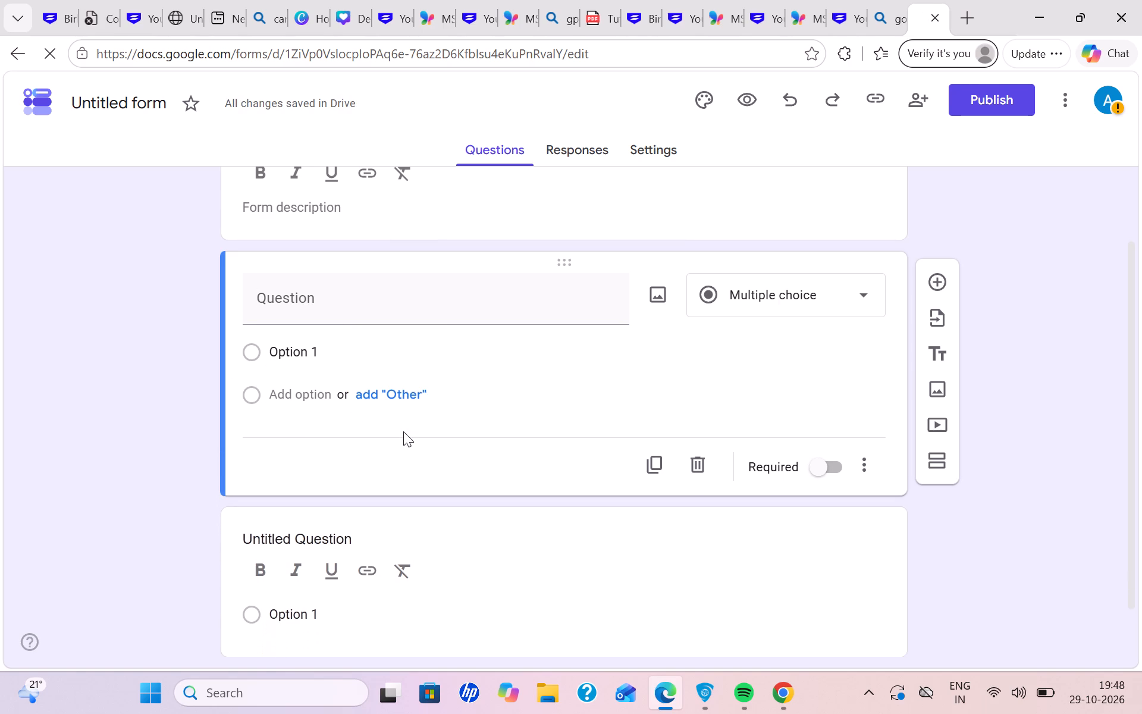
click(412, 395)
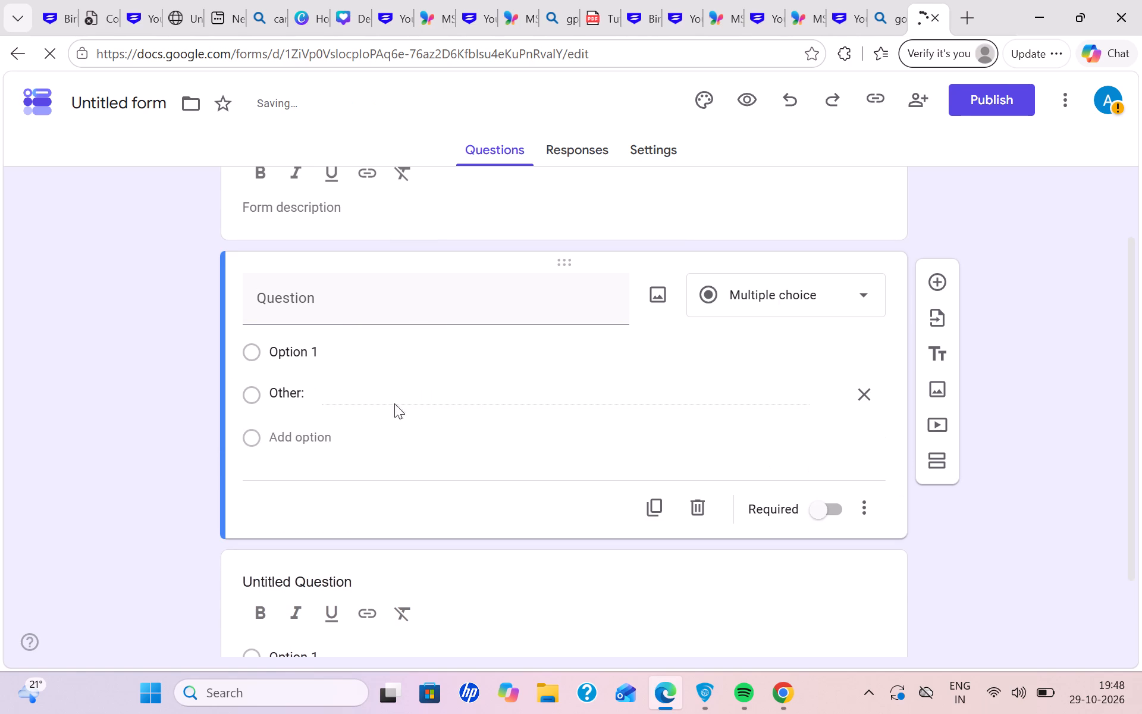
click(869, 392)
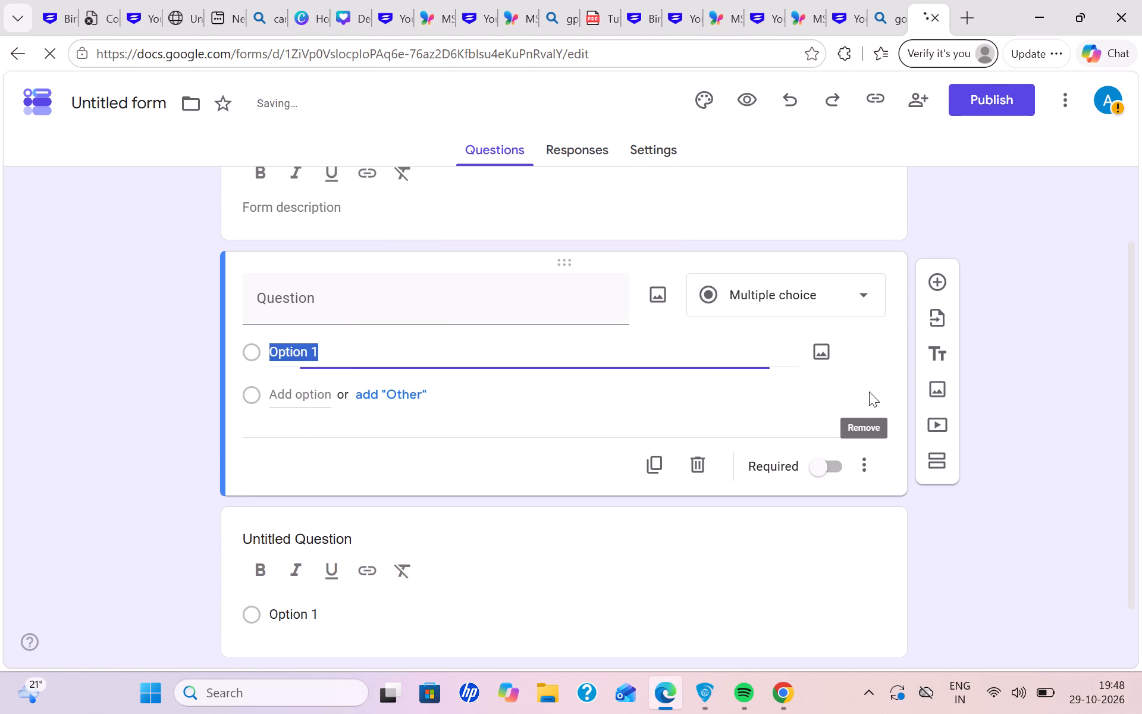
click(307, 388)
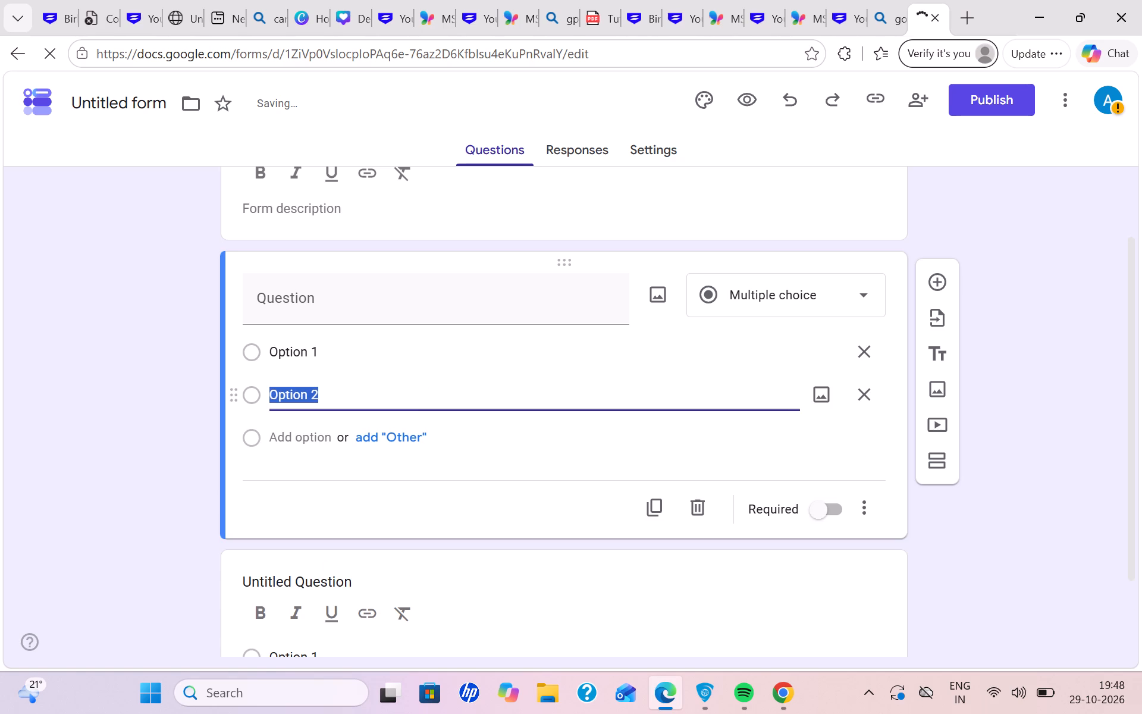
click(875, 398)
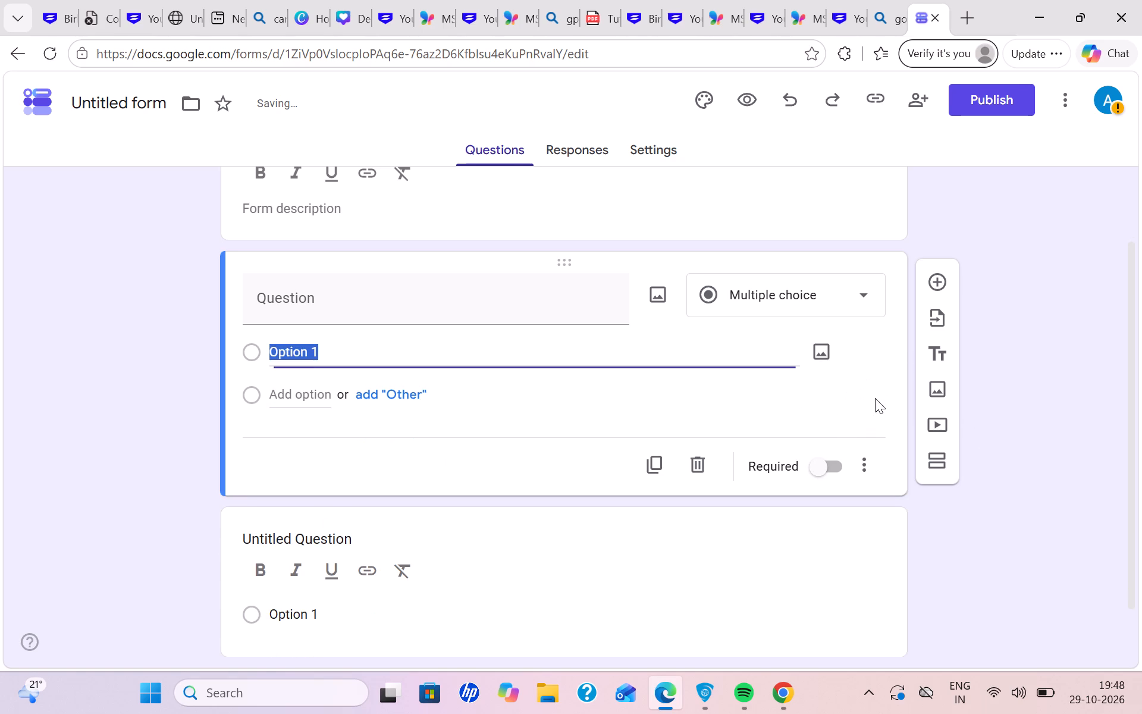
Open the form title in the header for editing.
scroll(740, 395, up, 3)
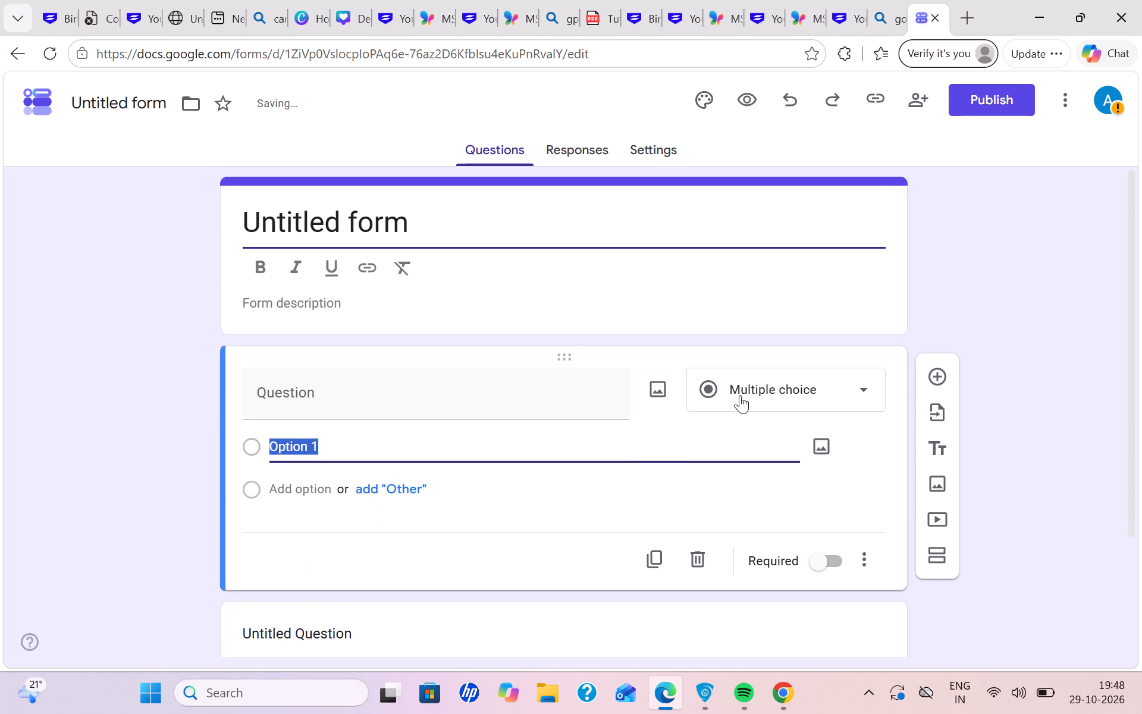
click(463, 201)
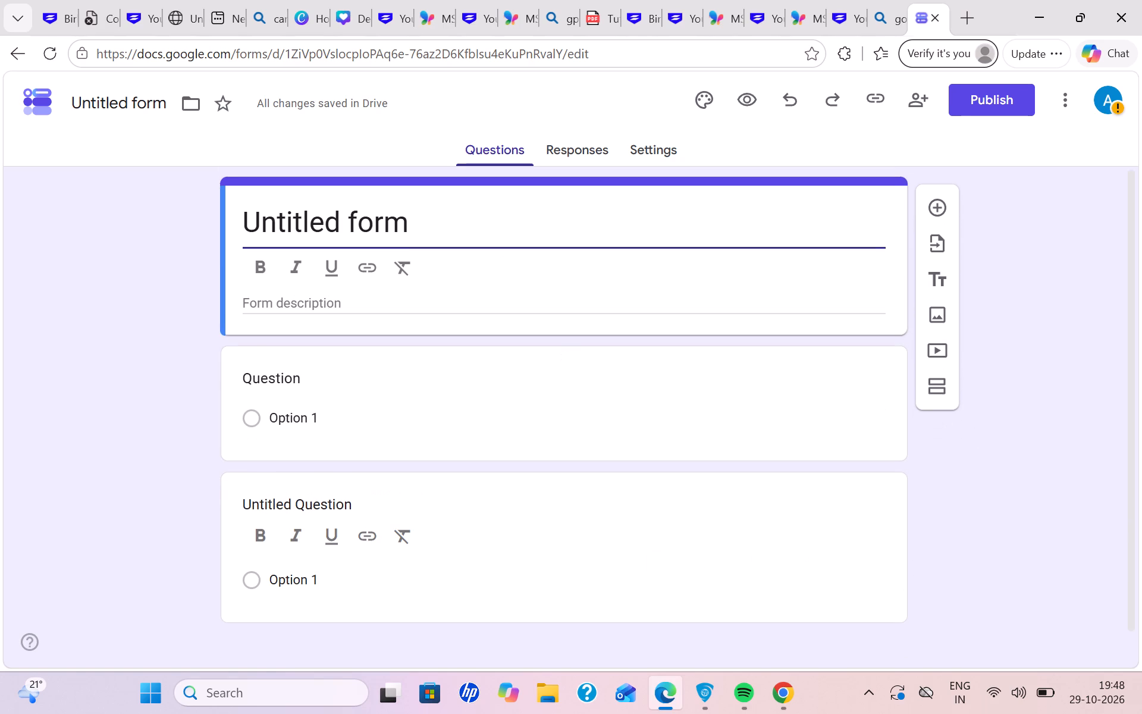
click(438, 217)
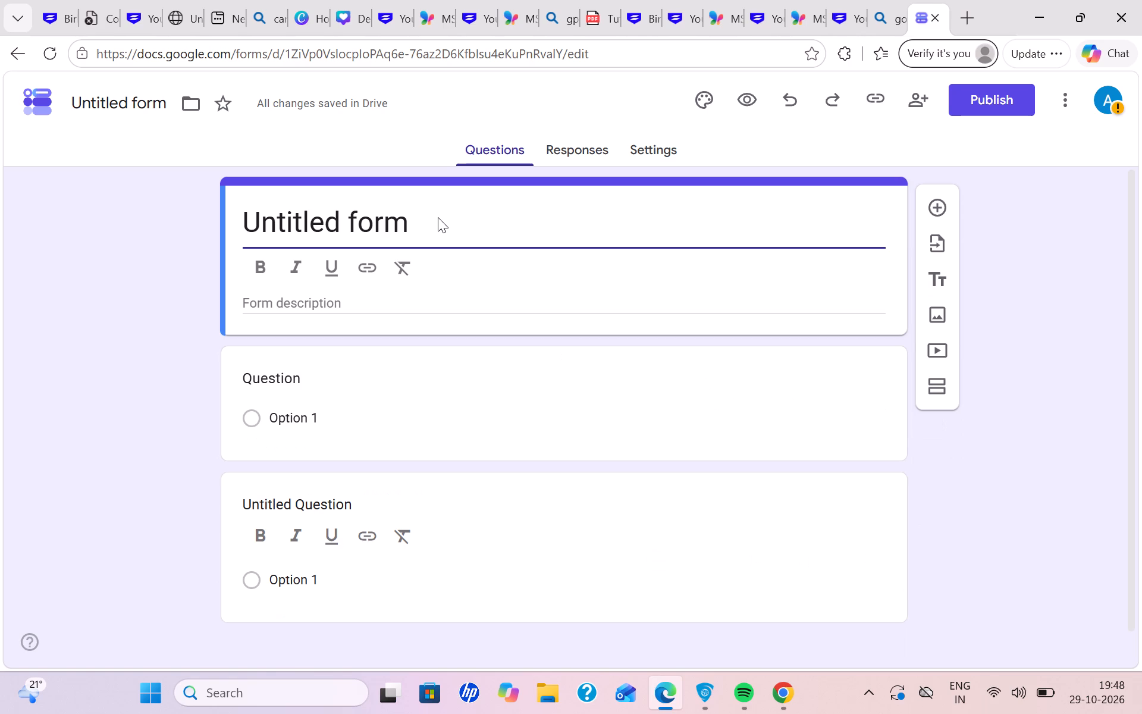
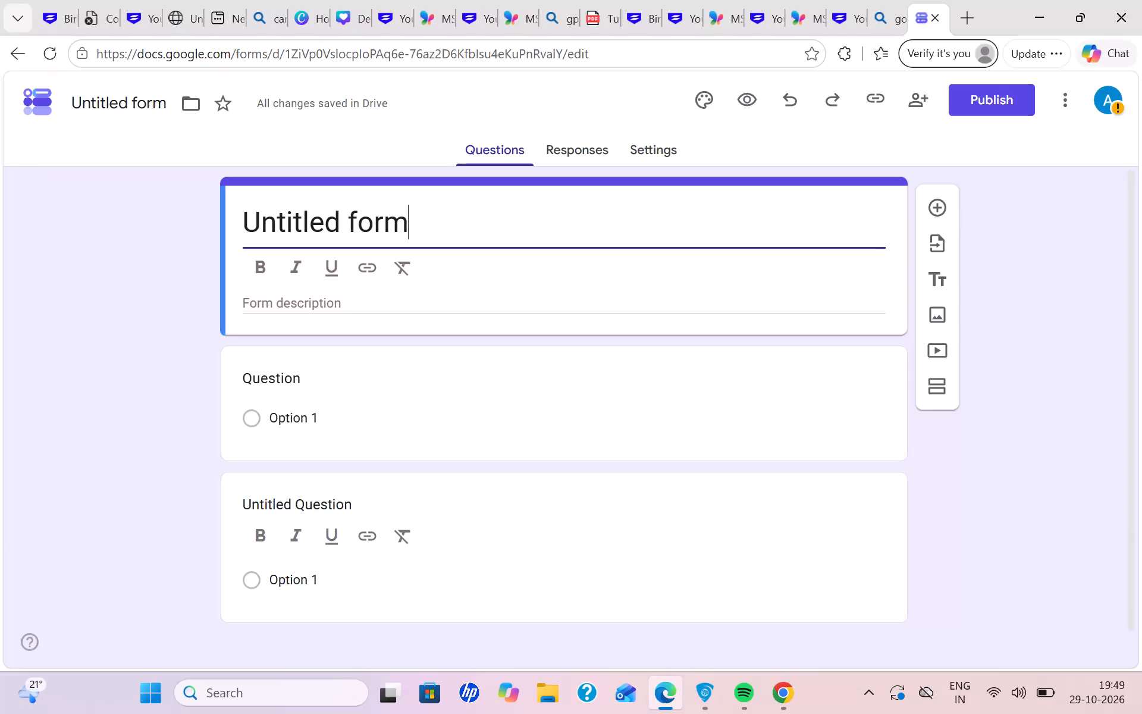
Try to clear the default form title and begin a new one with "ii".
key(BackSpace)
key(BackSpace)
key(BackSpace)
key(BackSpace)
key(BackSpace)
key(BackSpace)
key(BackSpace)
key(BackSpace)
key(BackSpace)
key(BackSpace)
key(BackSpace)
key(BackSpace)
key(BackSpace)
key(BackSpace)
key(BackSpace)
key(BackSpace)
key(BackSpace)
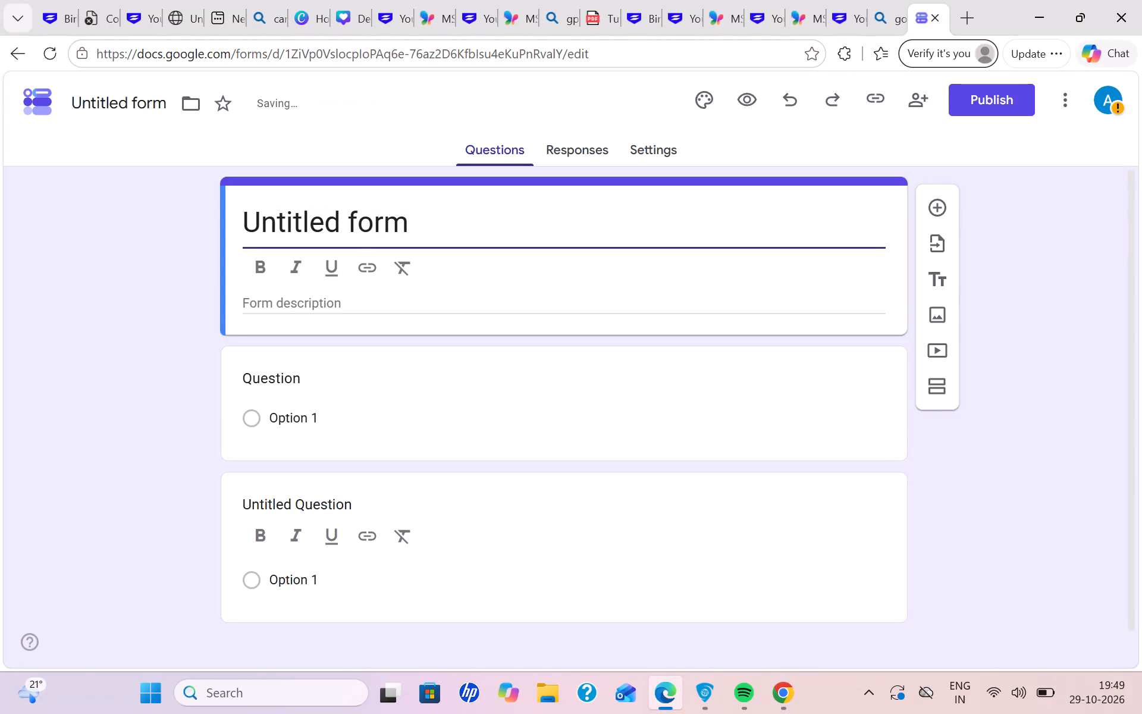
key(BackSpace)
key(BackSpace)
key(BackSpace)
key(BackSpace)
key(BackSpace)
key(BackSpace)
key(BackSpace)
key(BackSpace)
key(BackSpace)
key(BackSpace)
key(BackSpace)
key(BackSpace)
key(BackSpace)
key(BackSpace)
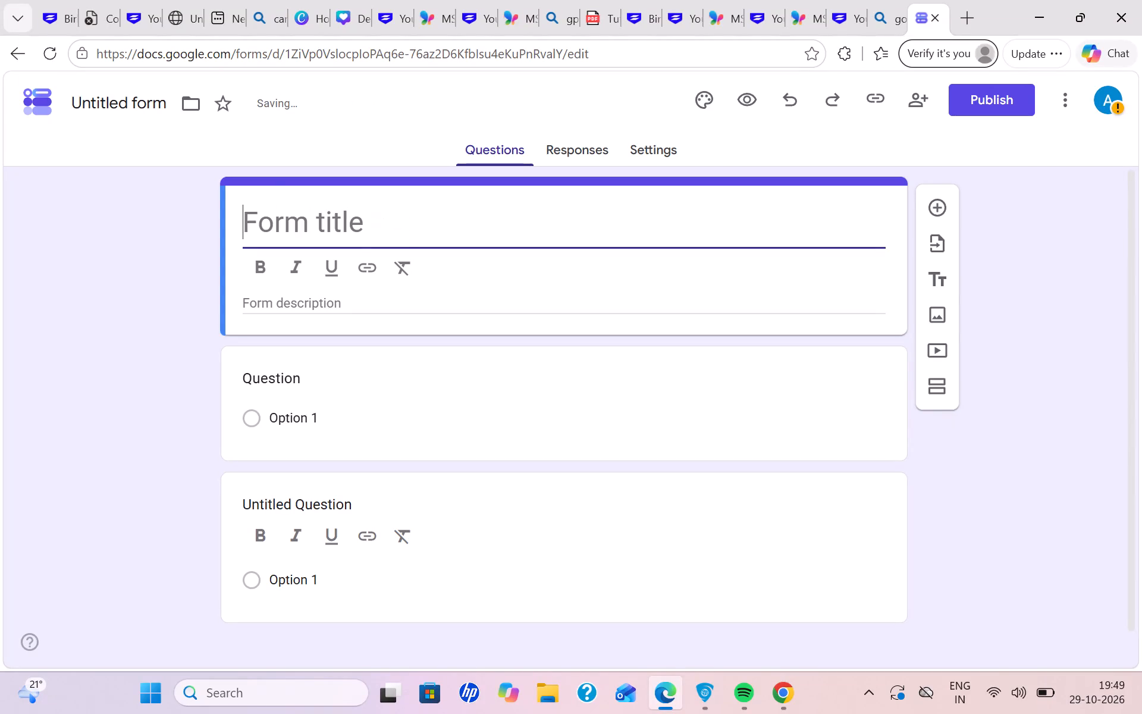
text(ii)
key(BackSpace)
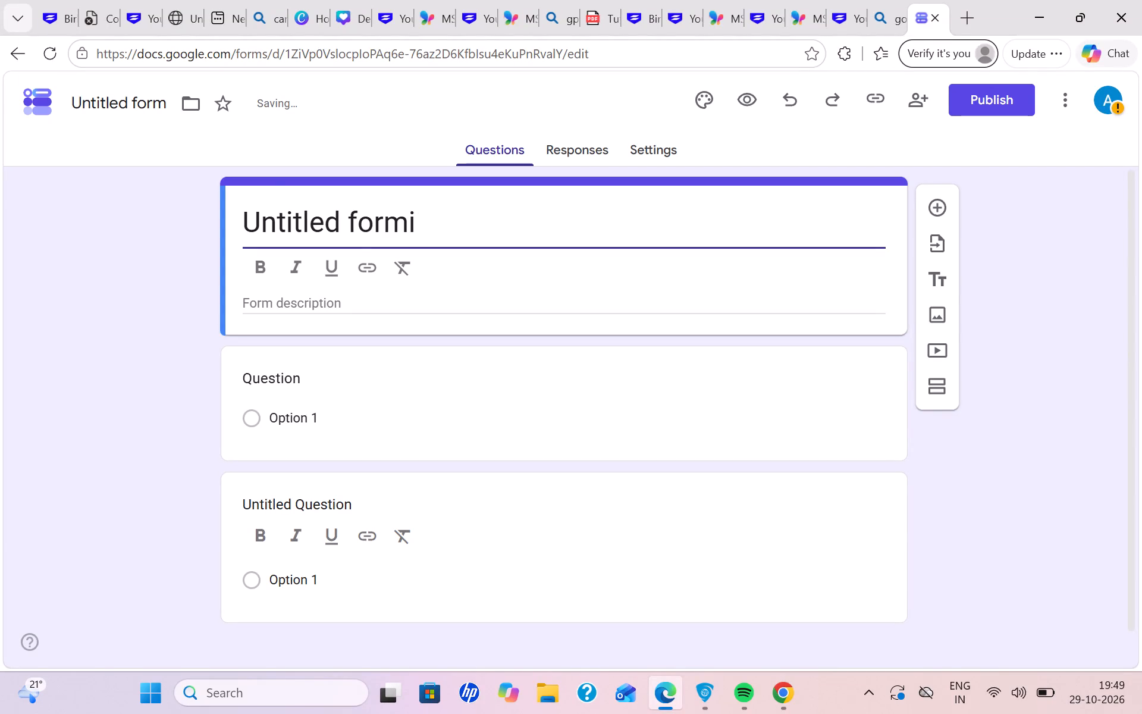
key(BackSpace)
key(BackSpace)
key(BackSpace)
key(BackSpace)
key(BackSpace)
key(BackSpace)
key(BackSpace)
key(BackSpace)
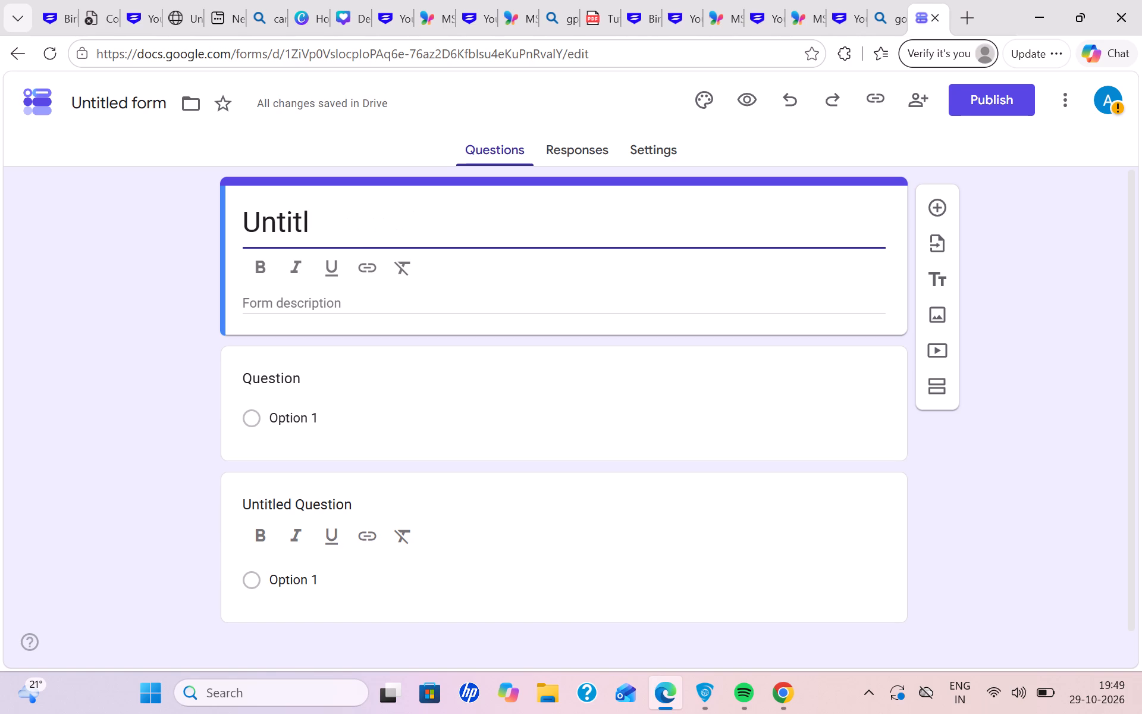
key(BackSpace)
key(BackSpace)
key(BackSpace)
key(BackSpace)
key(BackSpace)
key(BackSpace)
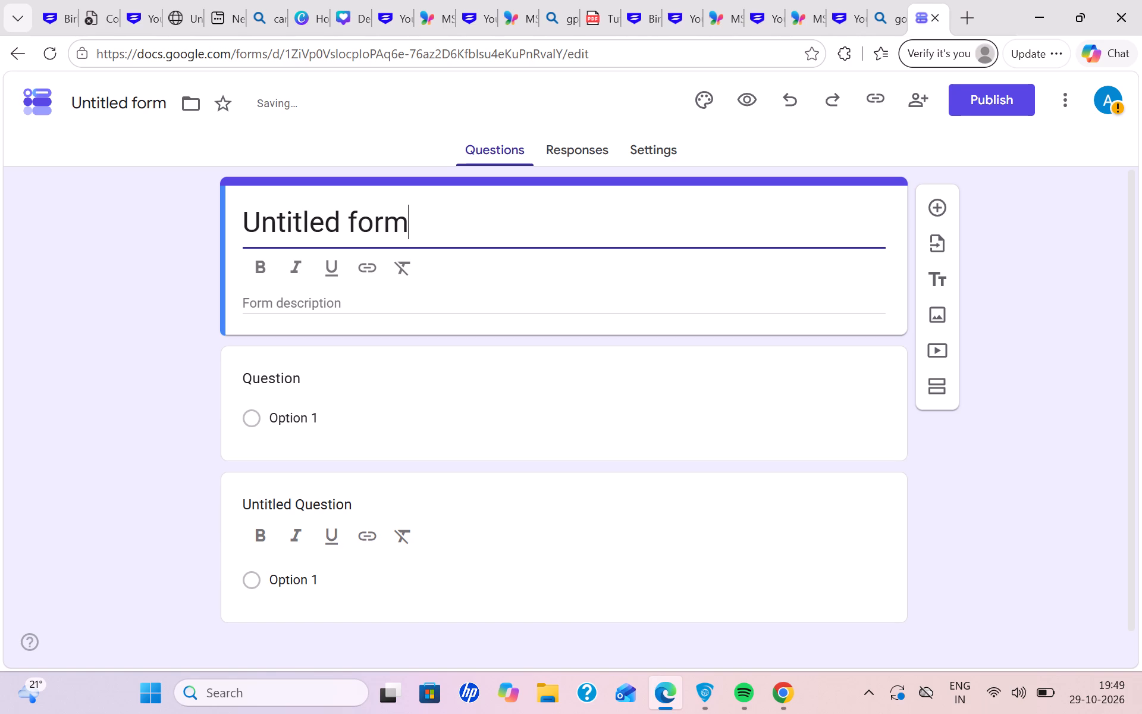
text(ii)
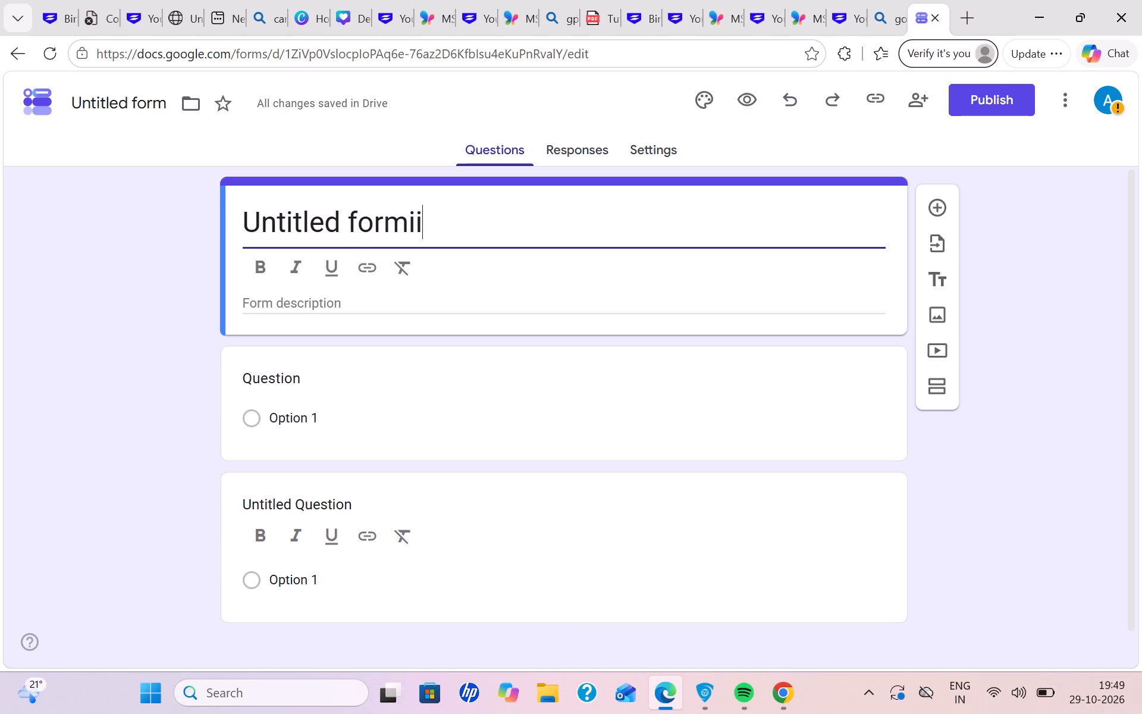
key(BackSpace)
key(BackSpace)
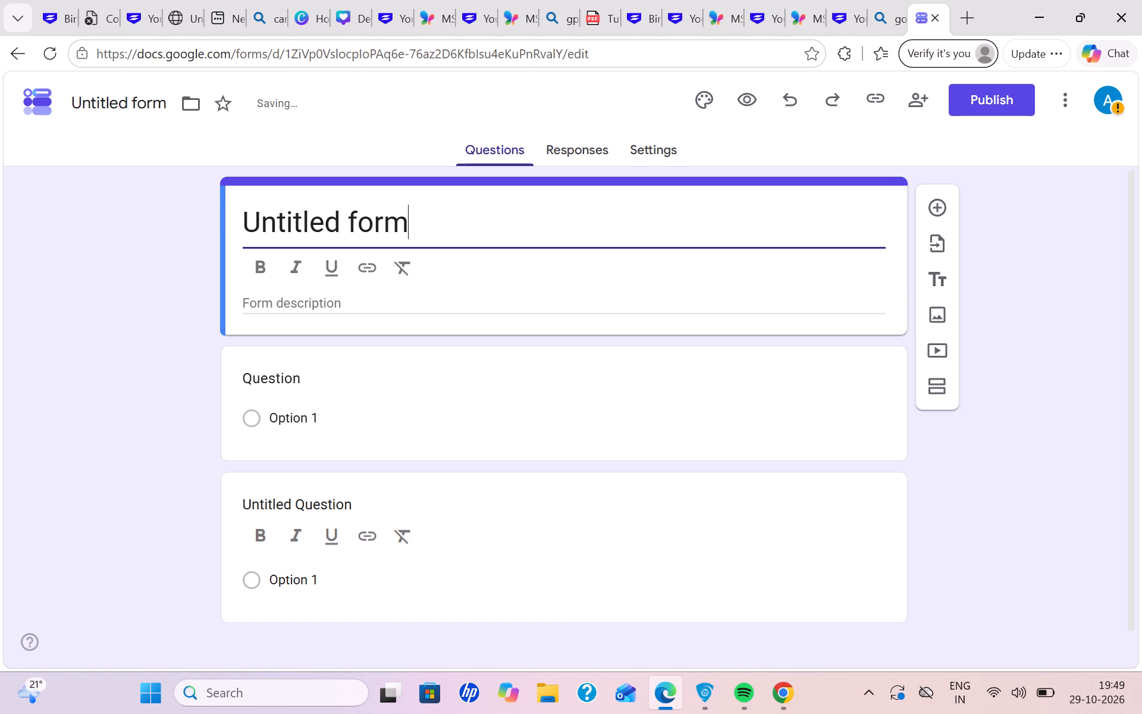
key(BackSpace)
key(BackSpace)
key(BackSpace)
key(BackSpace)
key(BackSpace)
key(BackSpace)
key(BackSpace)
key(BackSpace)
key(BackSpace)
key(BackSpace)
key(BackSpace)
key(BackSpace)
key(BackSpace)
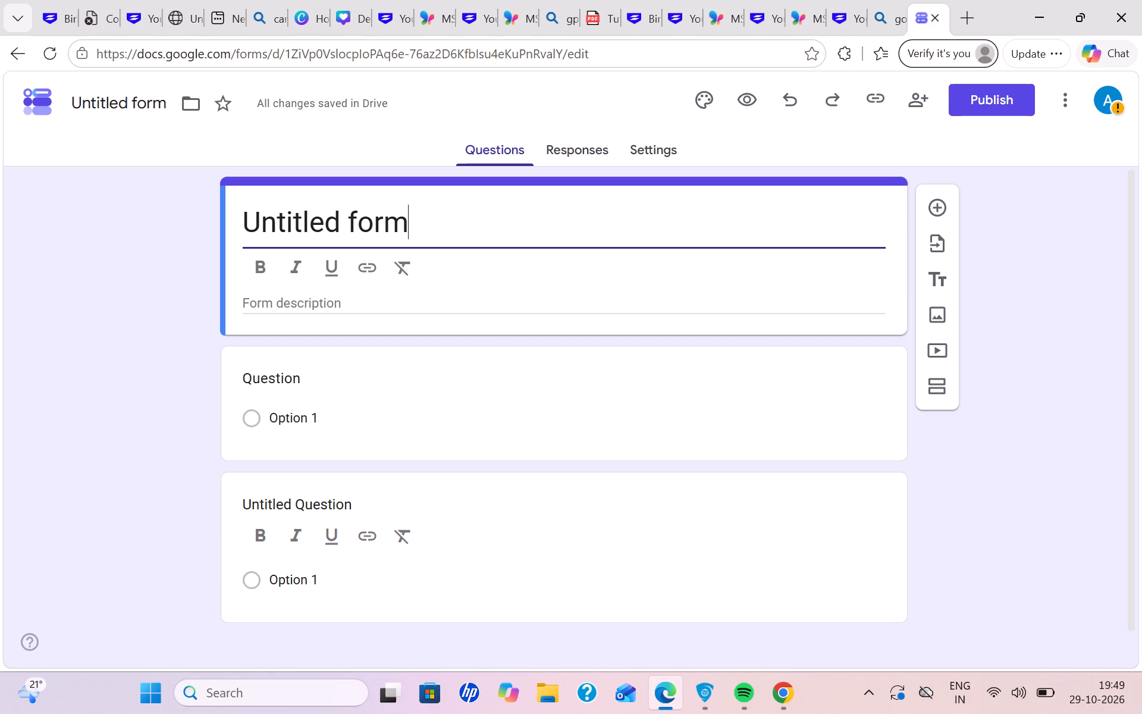
Replace the whole form title with "iiche recruitment k25 and k26".
triple_click(438, 217)
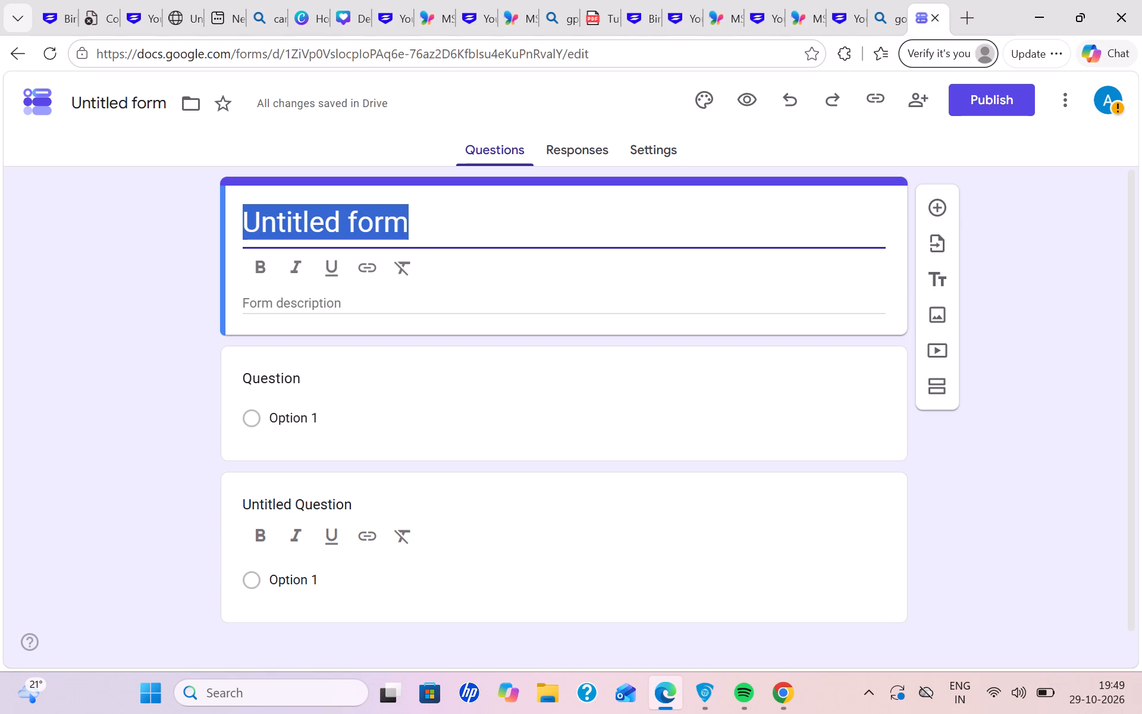
key(BackSpace)
key(n)
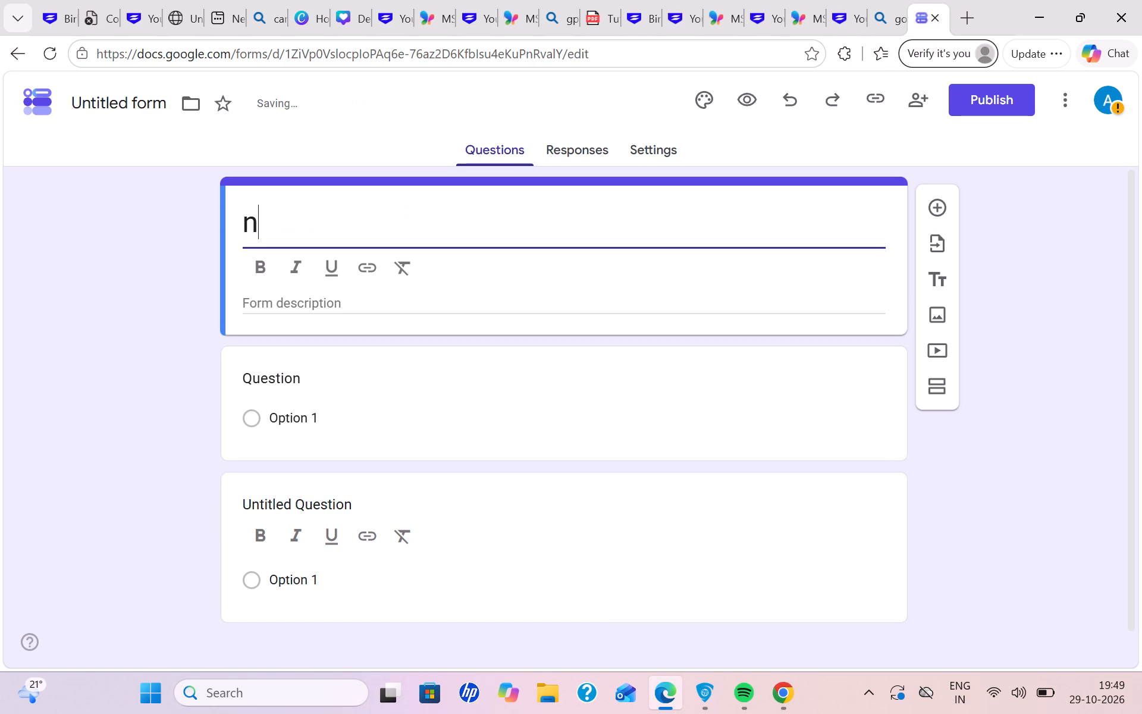
key(BackSpace)
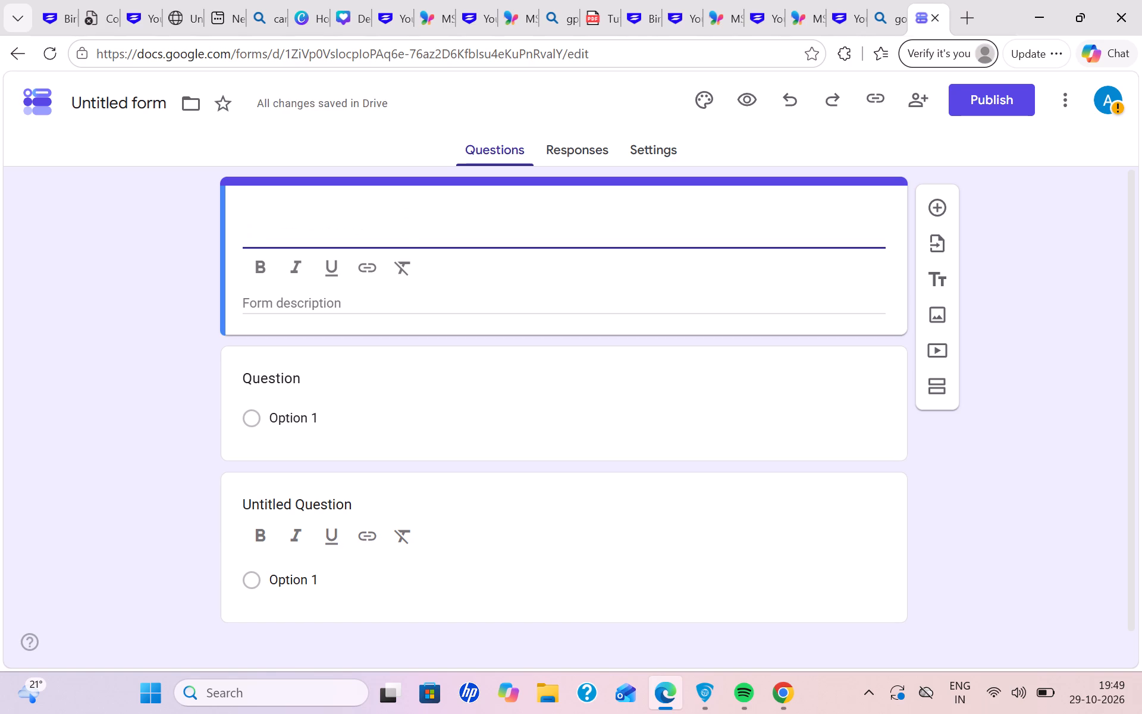
key(BackSpace)
key(BackSpace)
key(BackSpace)
key(BackSpace)
key(BackSpace)
key(BackSpace)
key(BackSpace)
key(BackSpace)
key(BackSpace)
key(BackSpace)
key(BackSpace)
key(BackSpace)
key(BackSpace)
key(BackSpace)
key(BackSpace)
key(BackSpace)
key(BackSpace)
key(BackSpace)
key(BackSpace)
key(BackSpace)
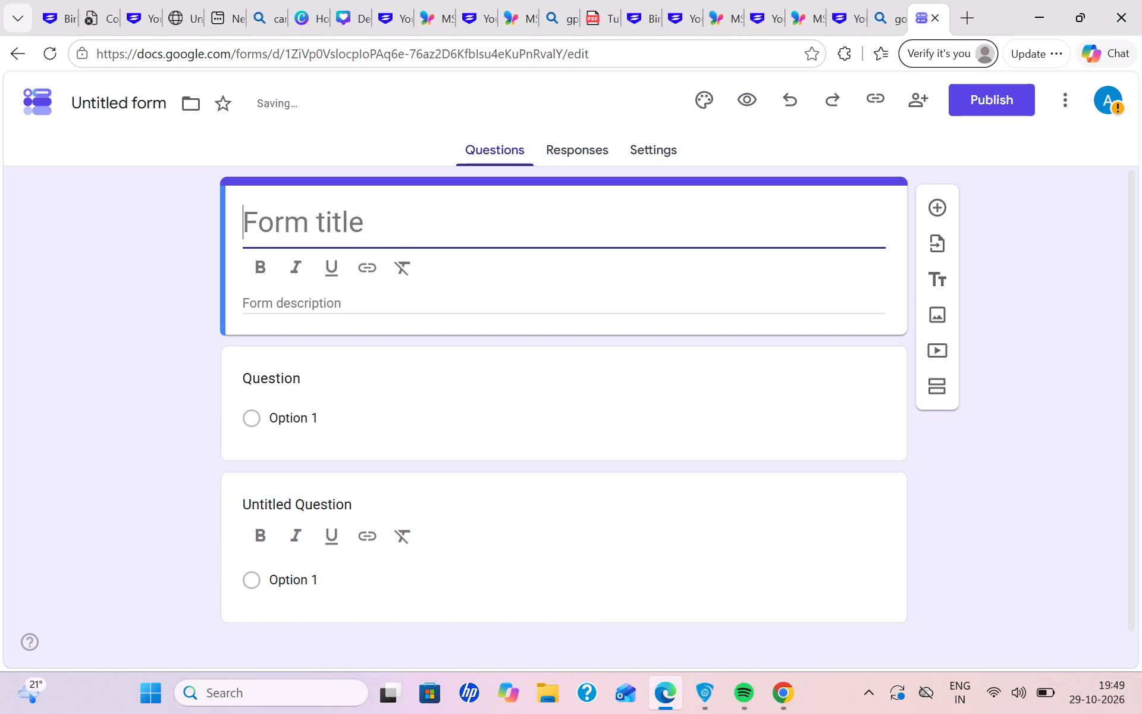
text(ii)
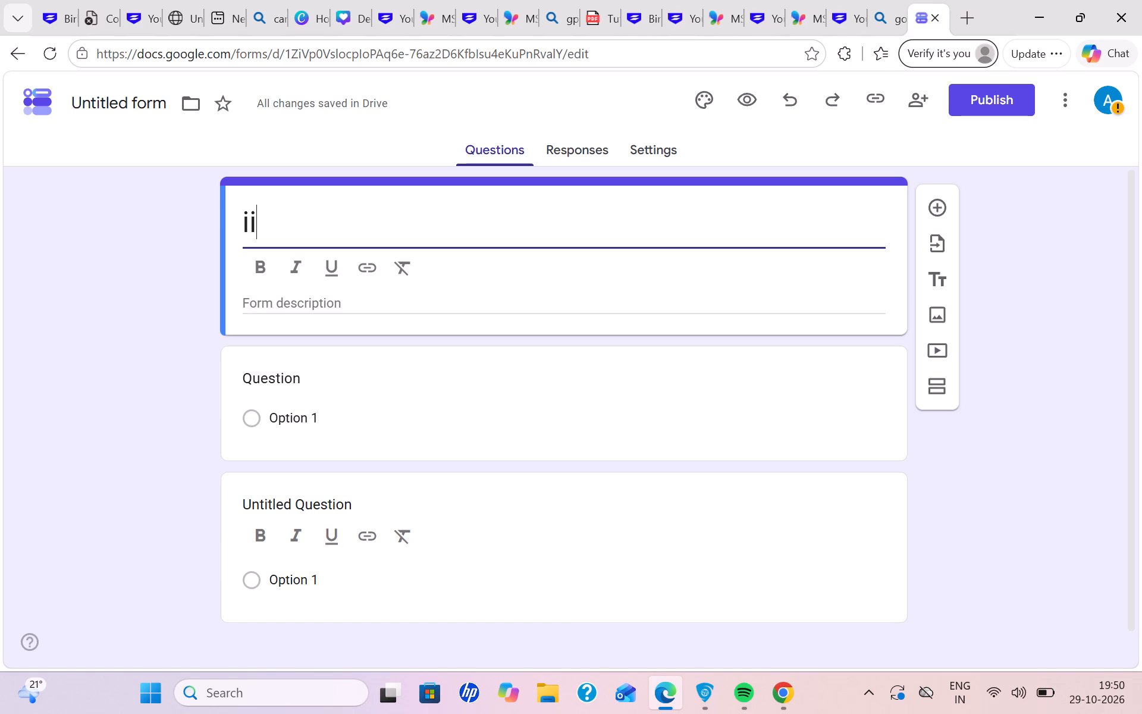
key(BackSpace)
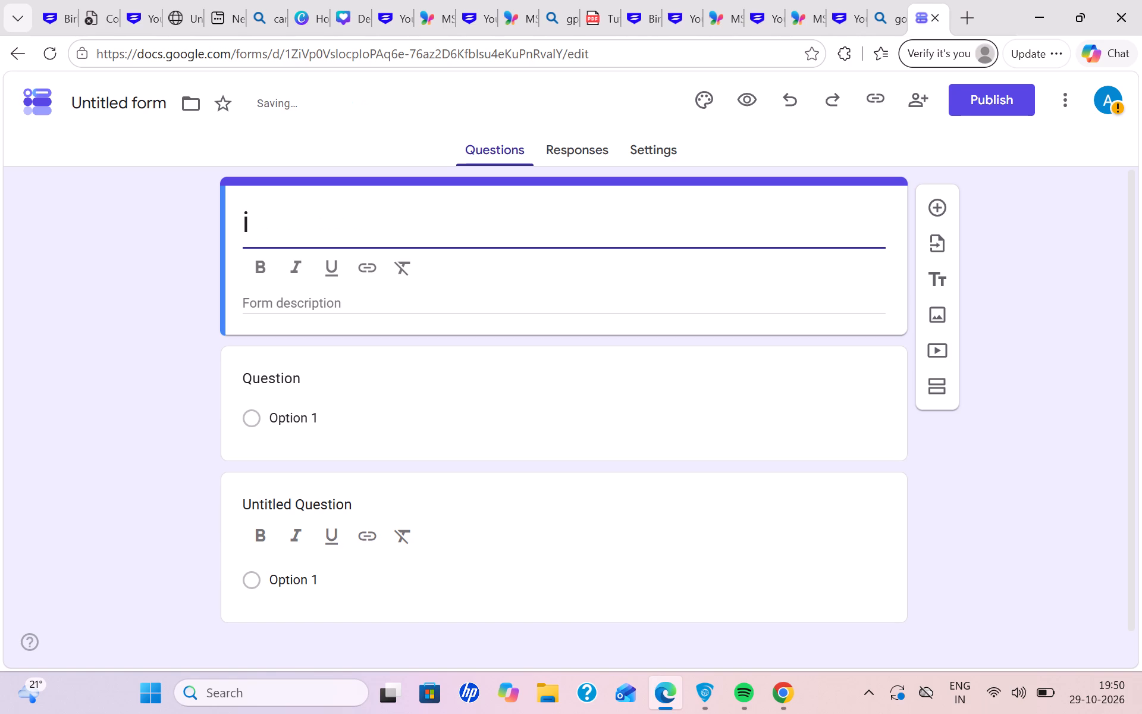
text(iche)
key(space)
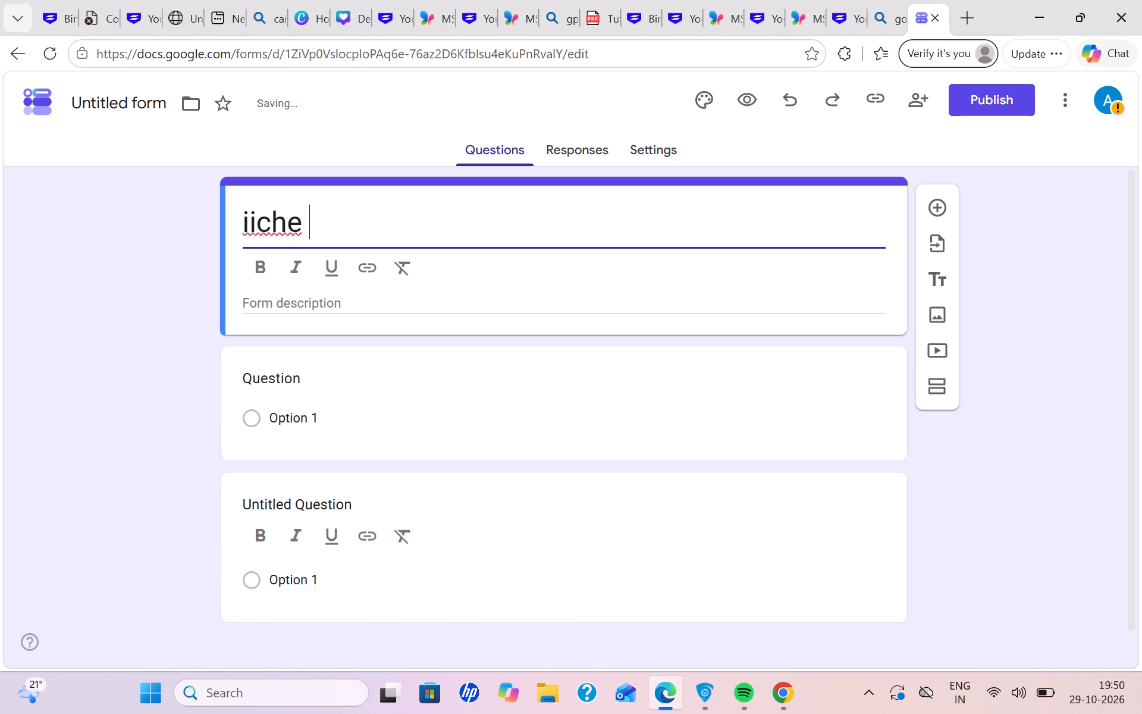
text(recruitment)
key(space)
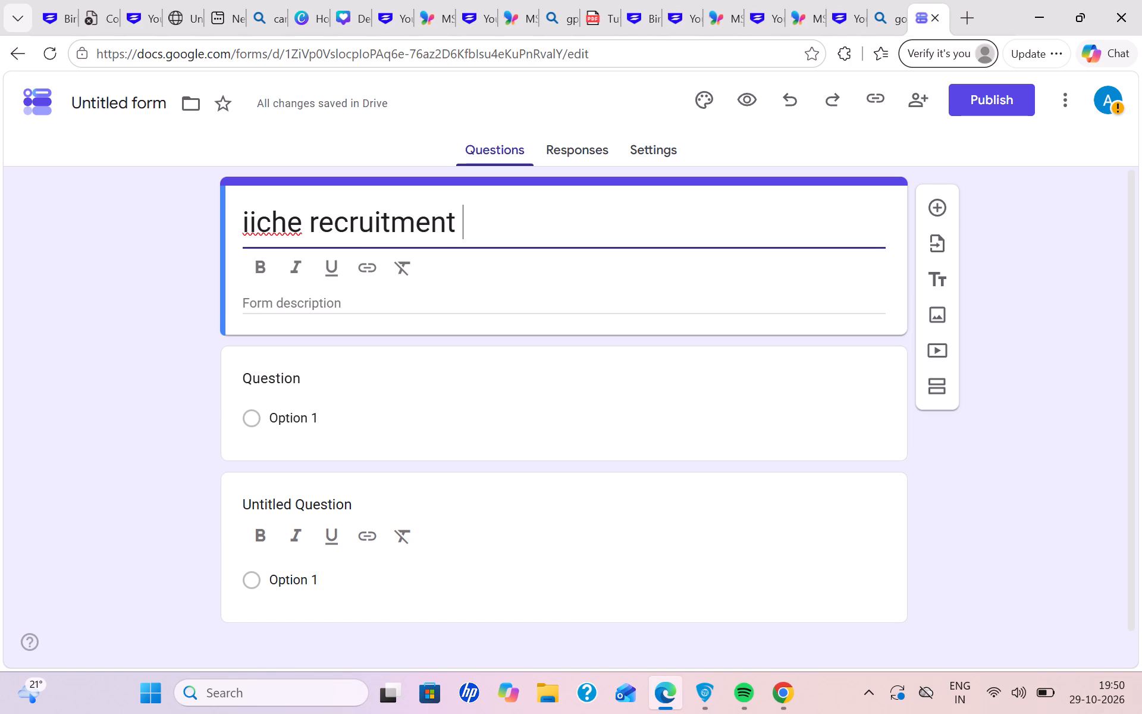
key(k)
text(25 and k26)
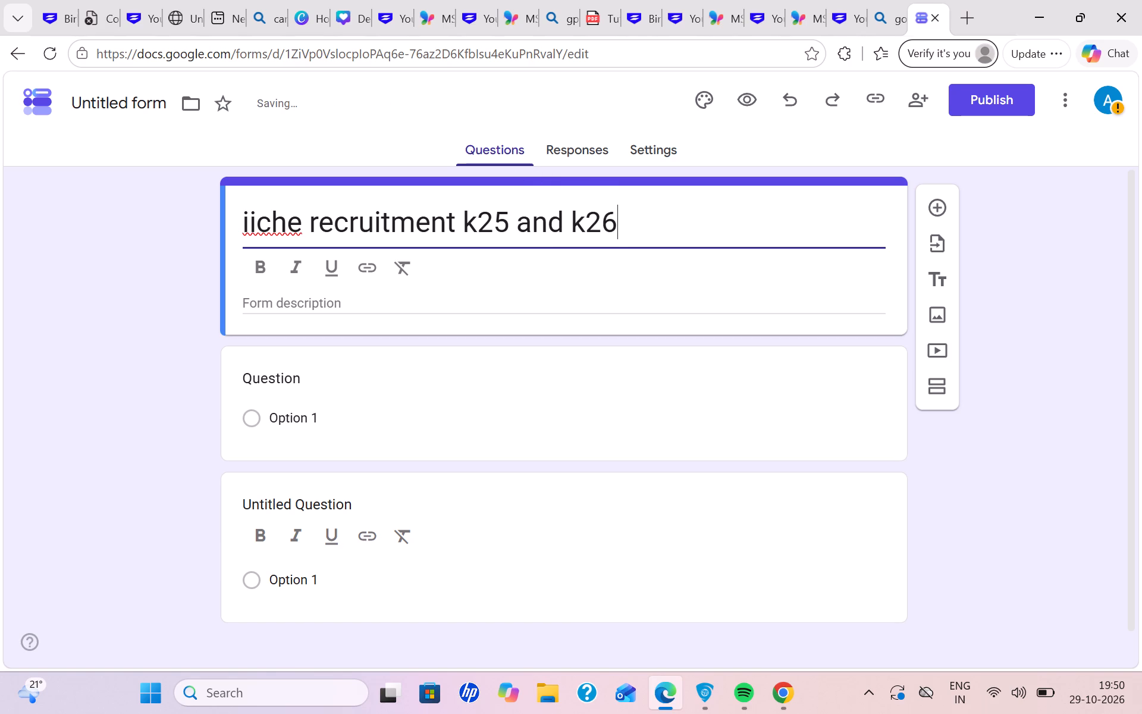
Make the entire form title bold.
drag(639, 226, 230, 232)
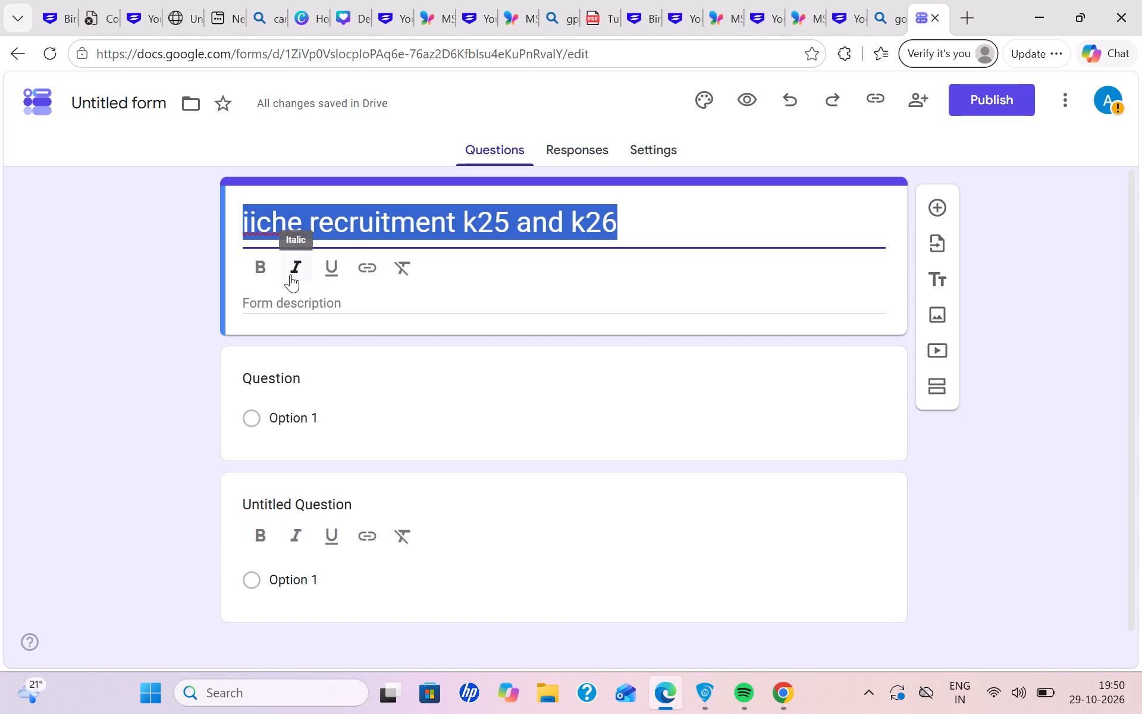
click(266, 271)
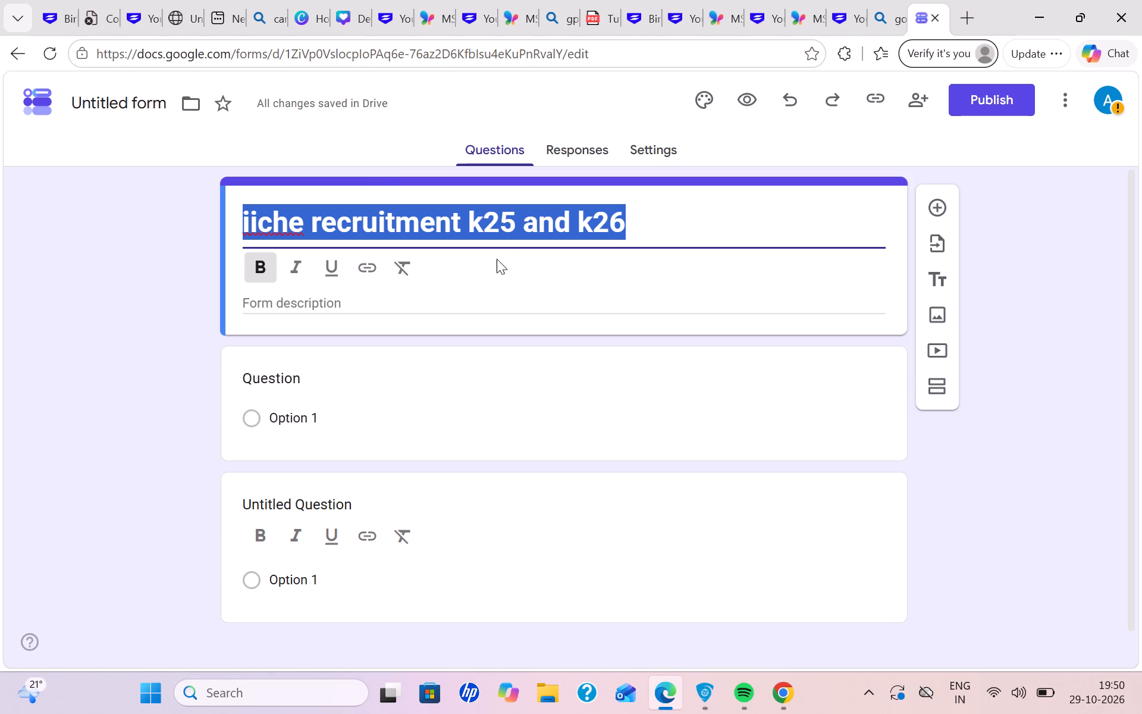
Correct the capitalisation of the title's first word to "IIChE", keeping a space after it.
click(255, 226)
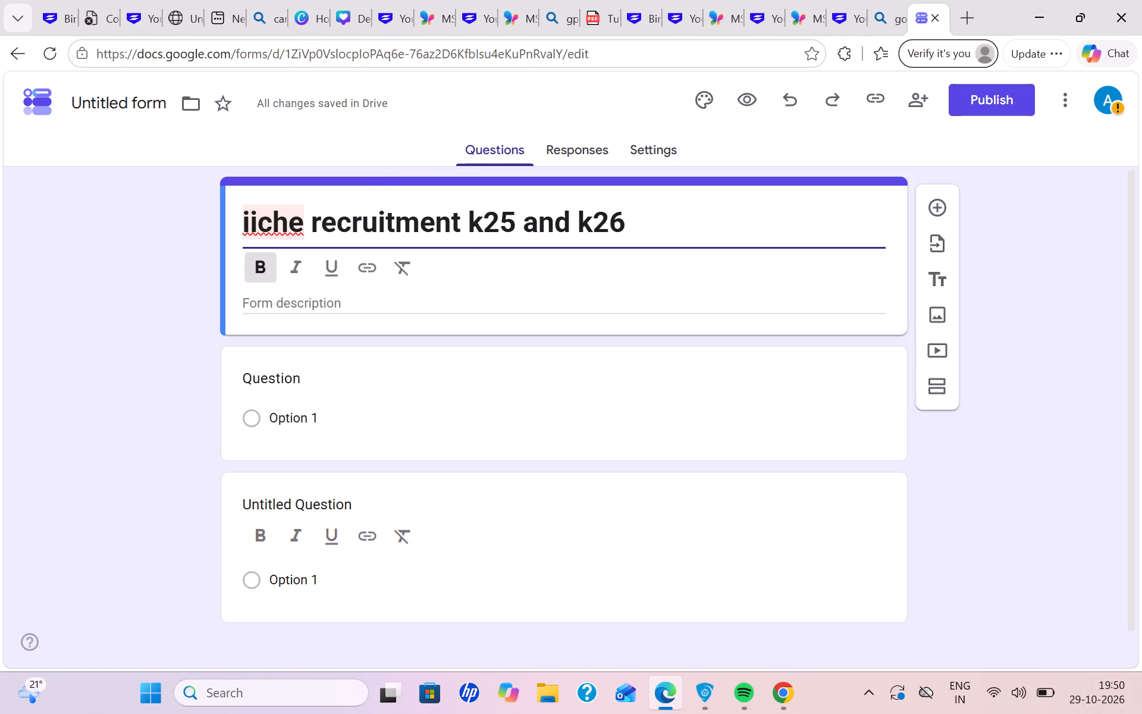
key(BackSpace)
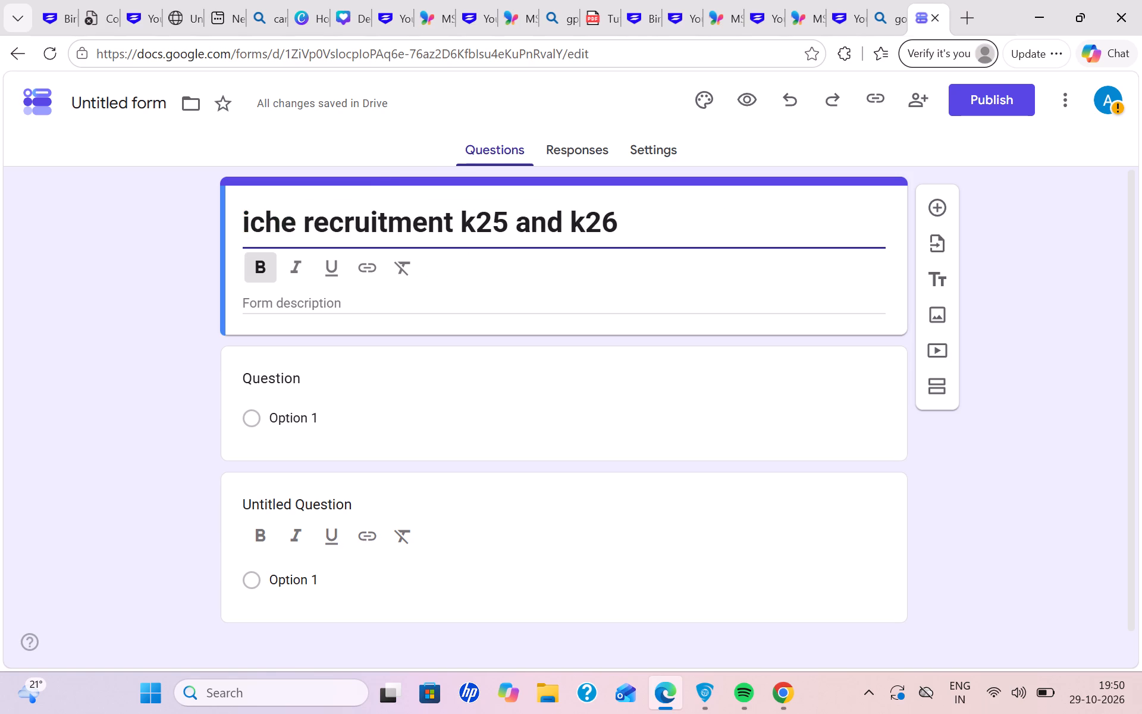
key(BackSpace)
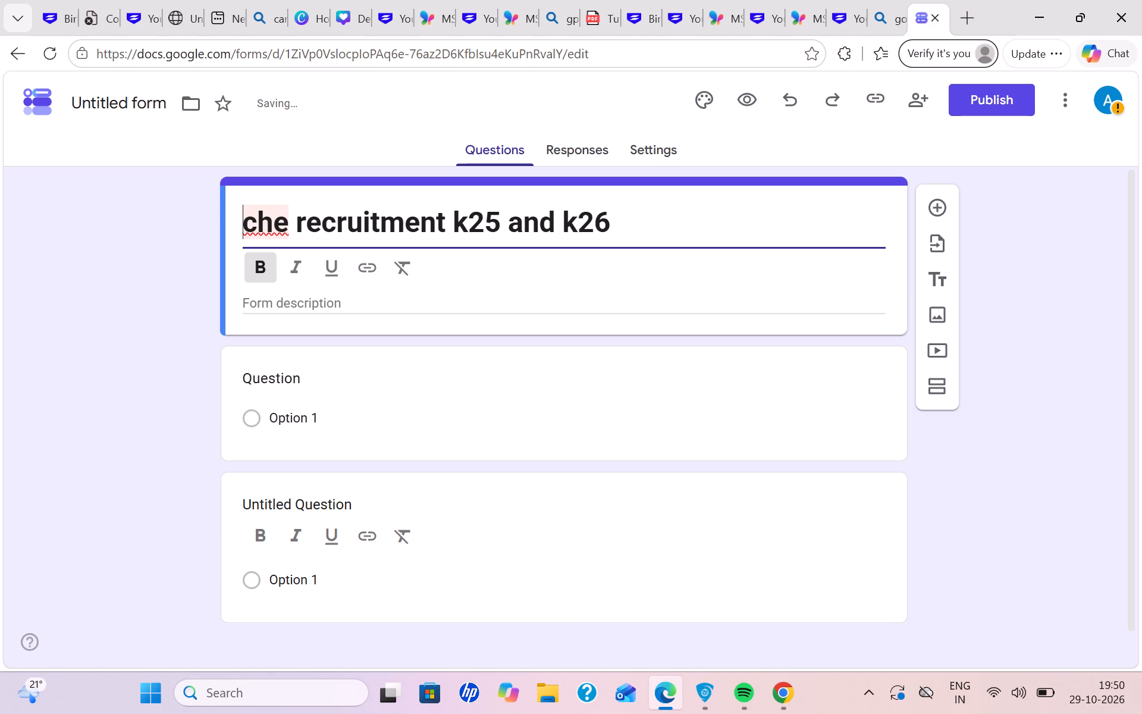
text(II)
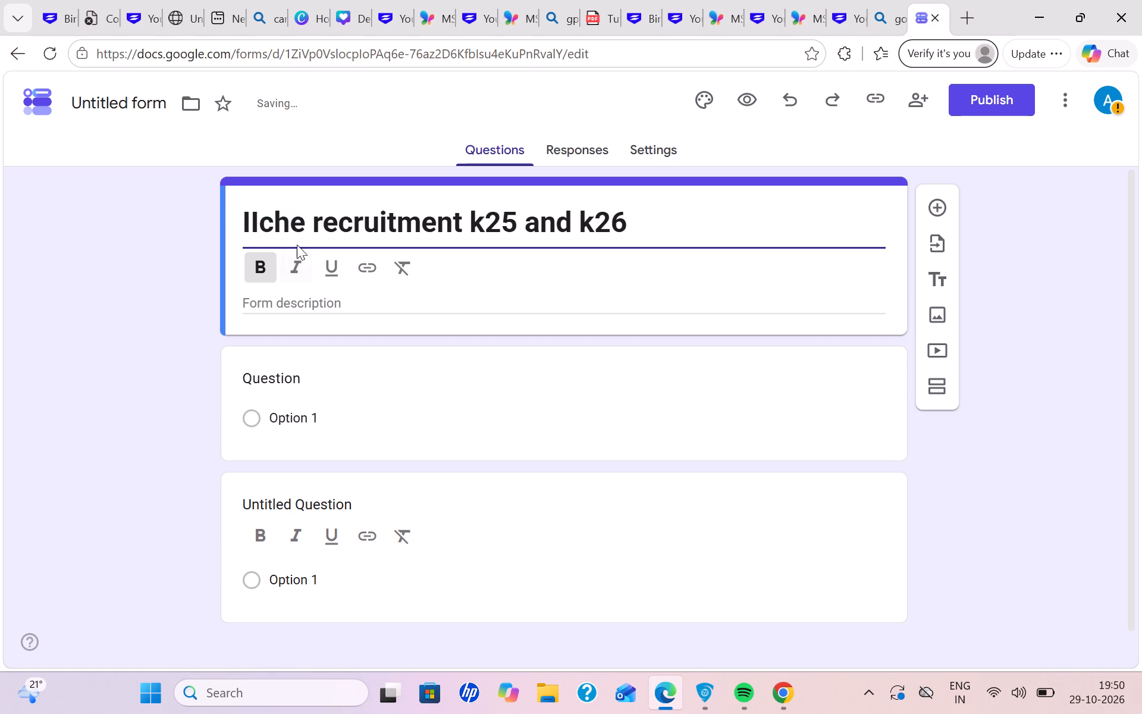
click(308, 226)
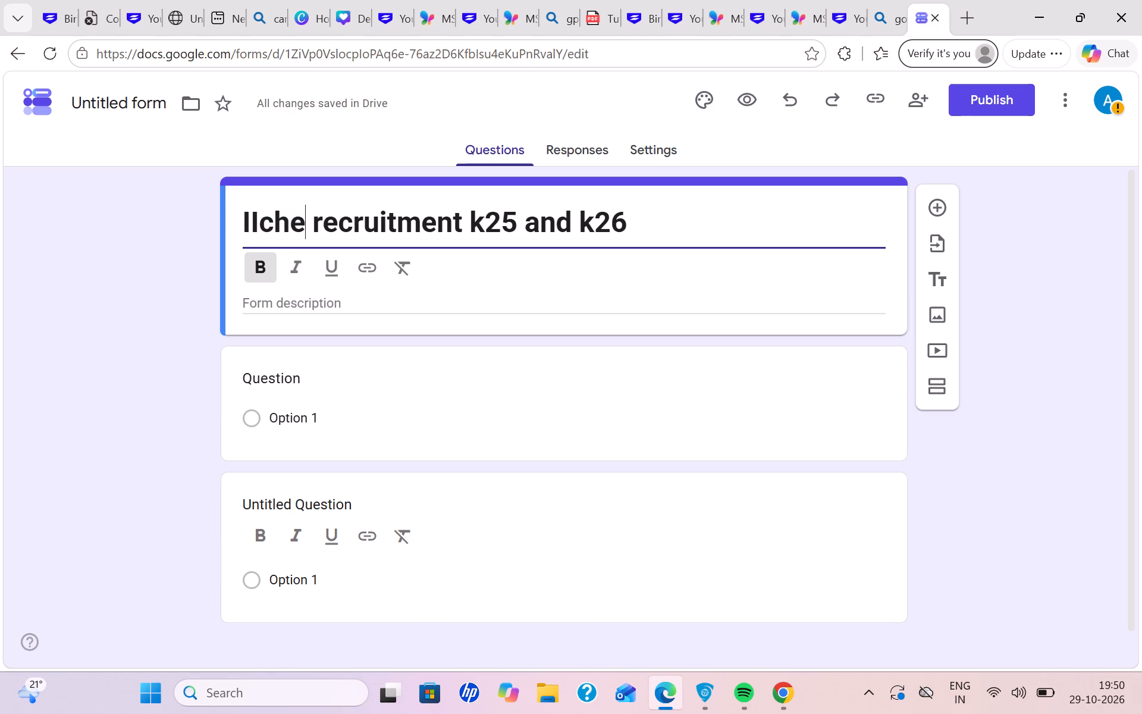
click(284, 224)
key(BackSpace)
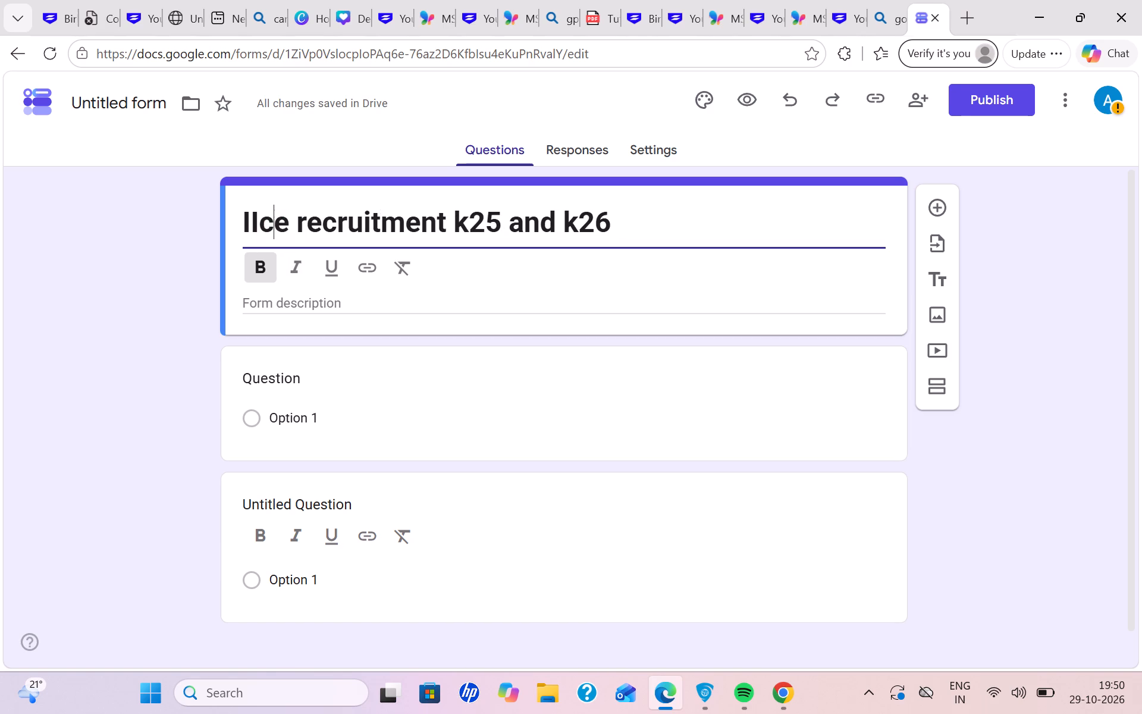
key(h)
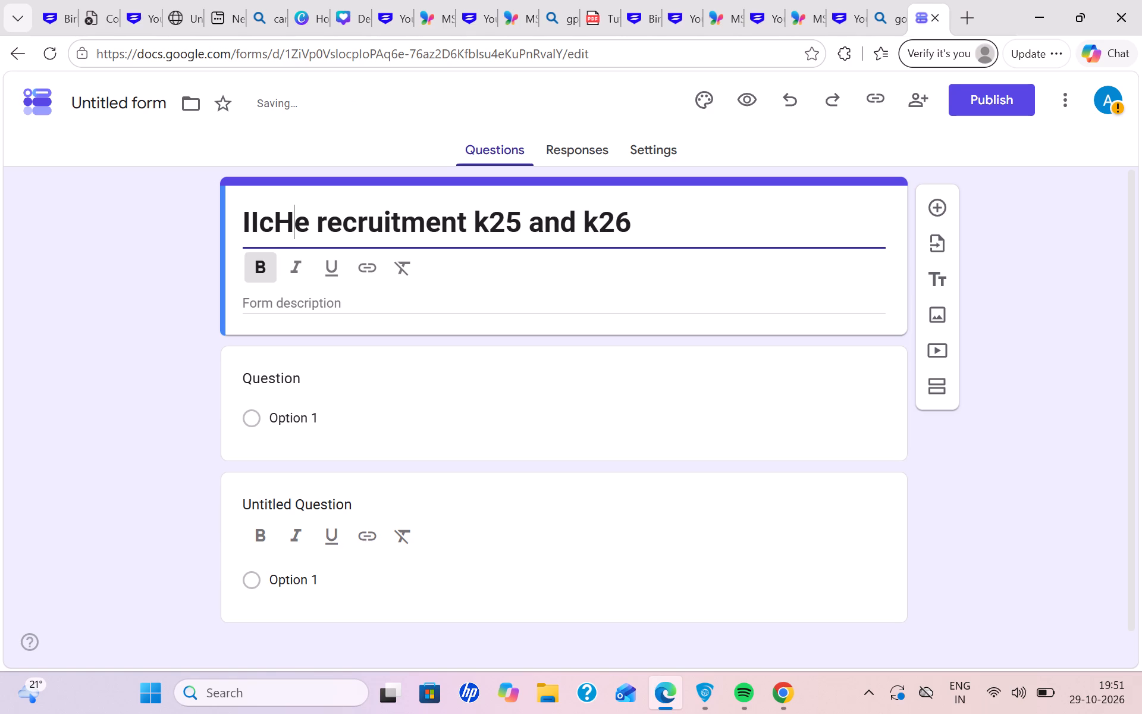
click(272, 229)
key(BackSpace)
key(c)
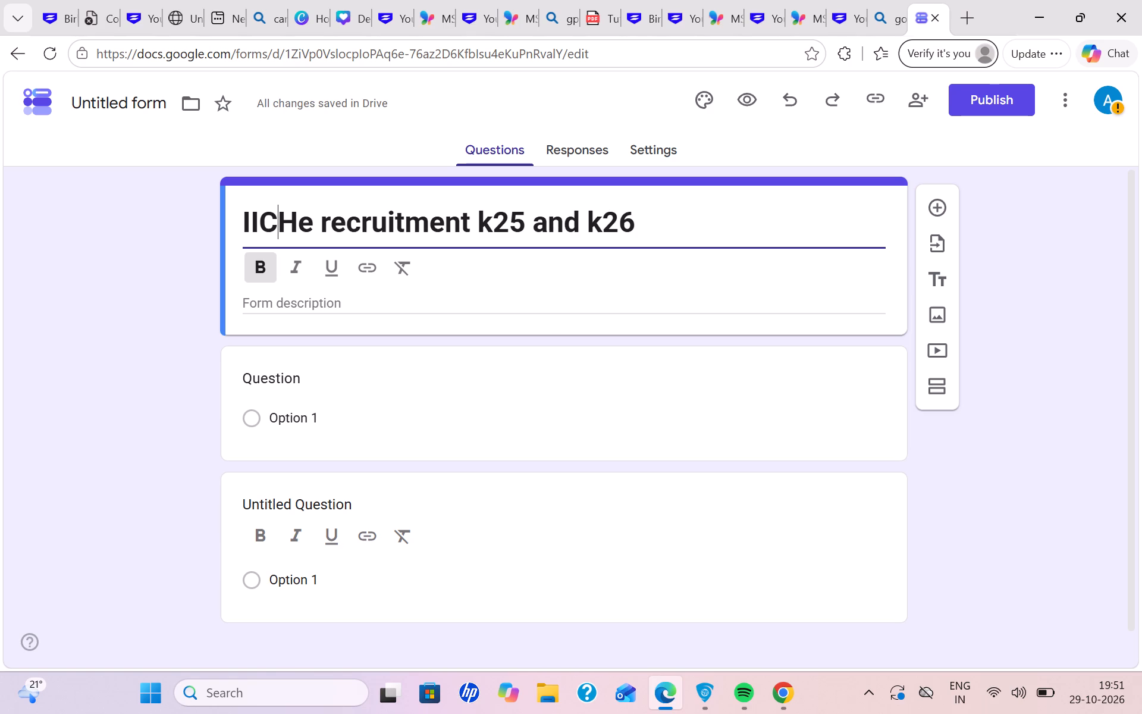
click(325, 222)
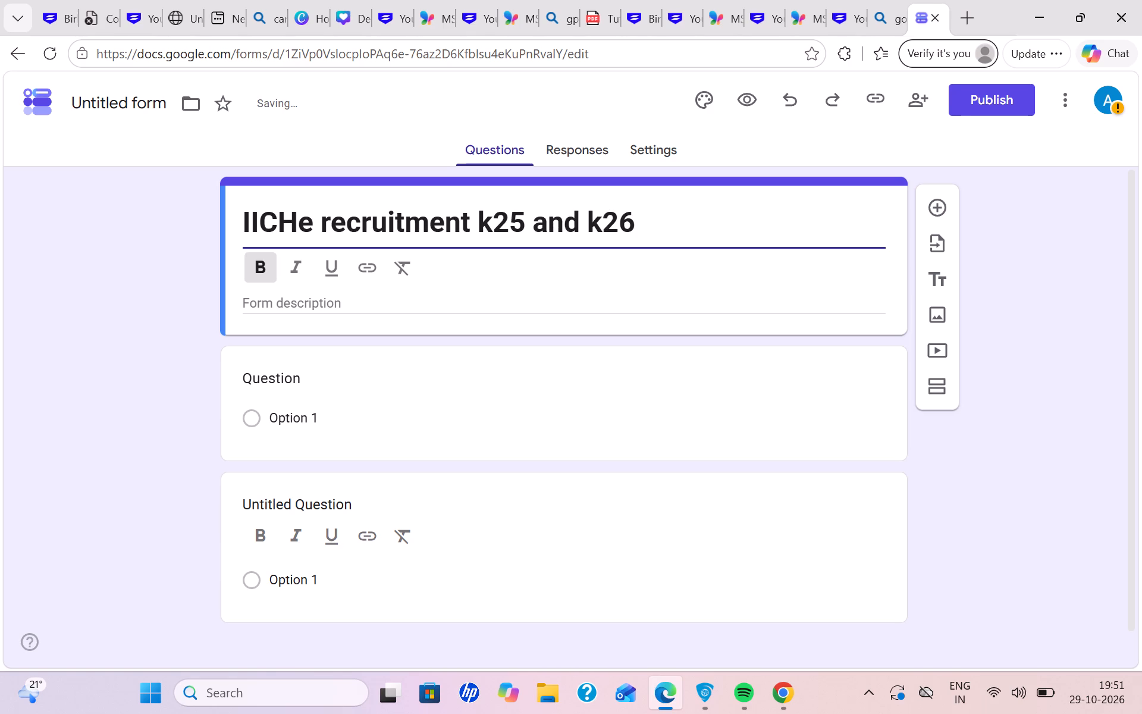
key(BackSpace)
key(BackSpace)
key(BackSpace)
key(h)
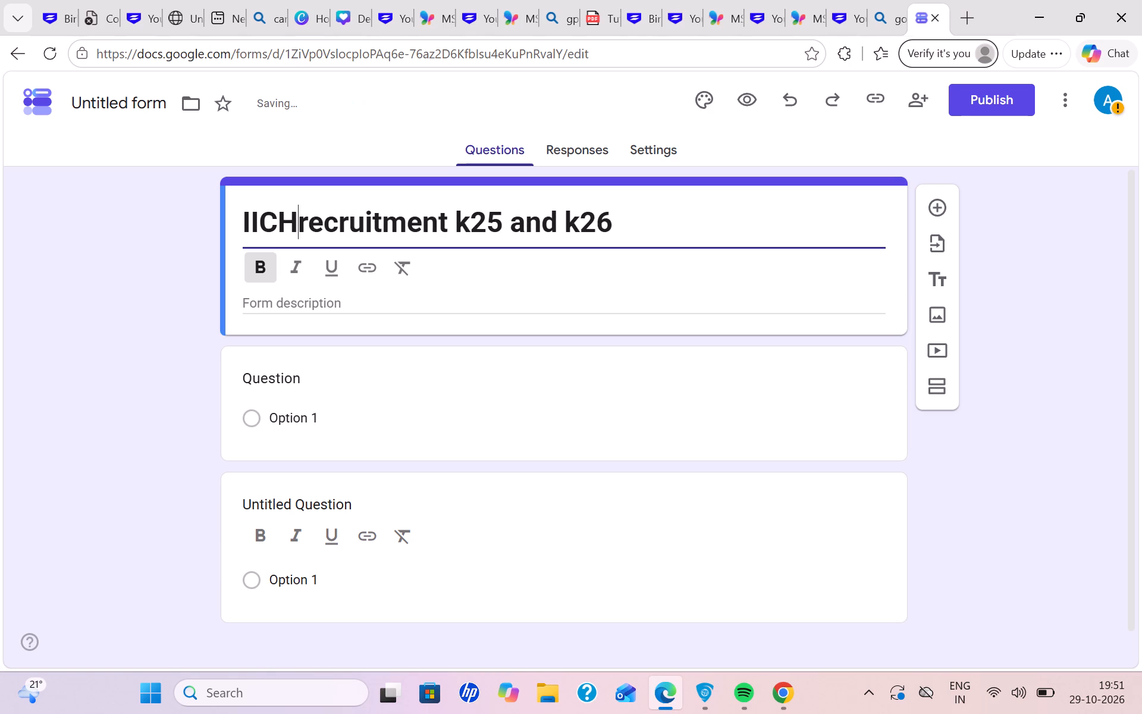
key(BackSpace)
key(h)
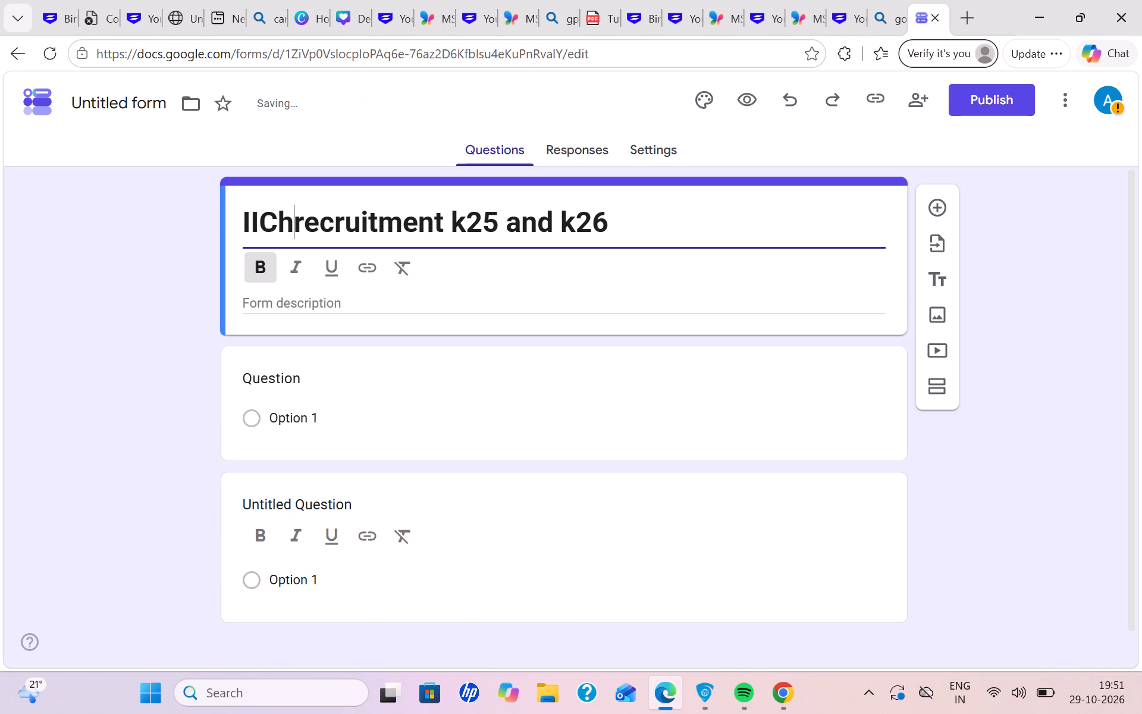
key(e)
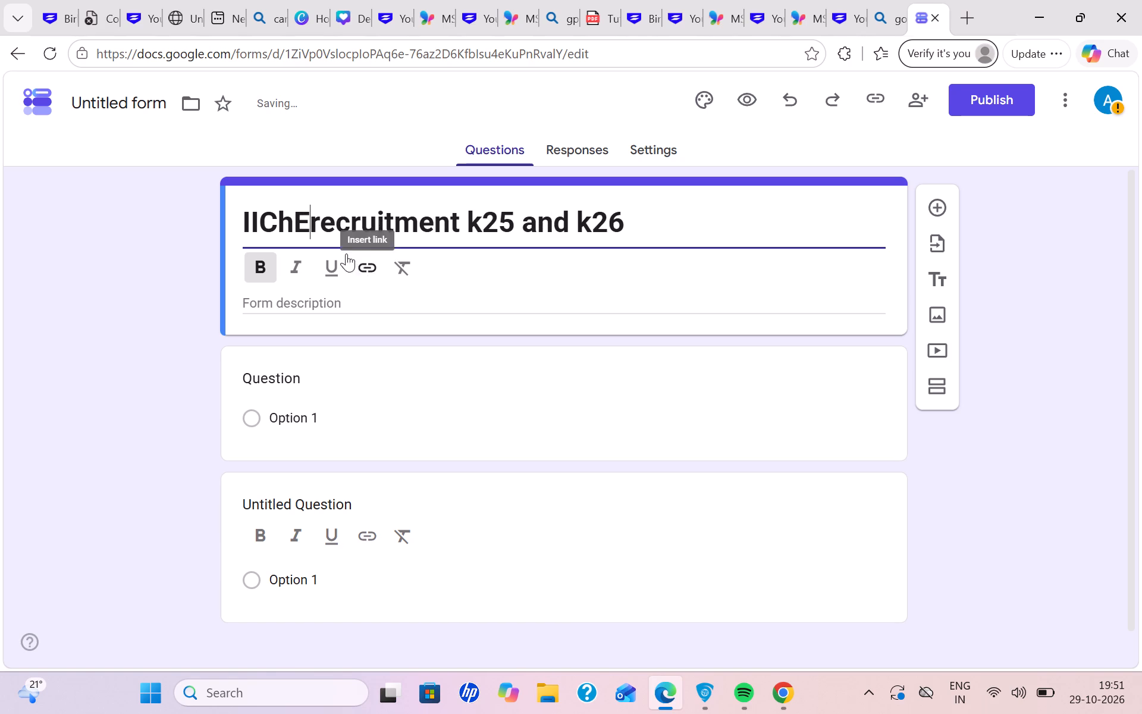
key(space)
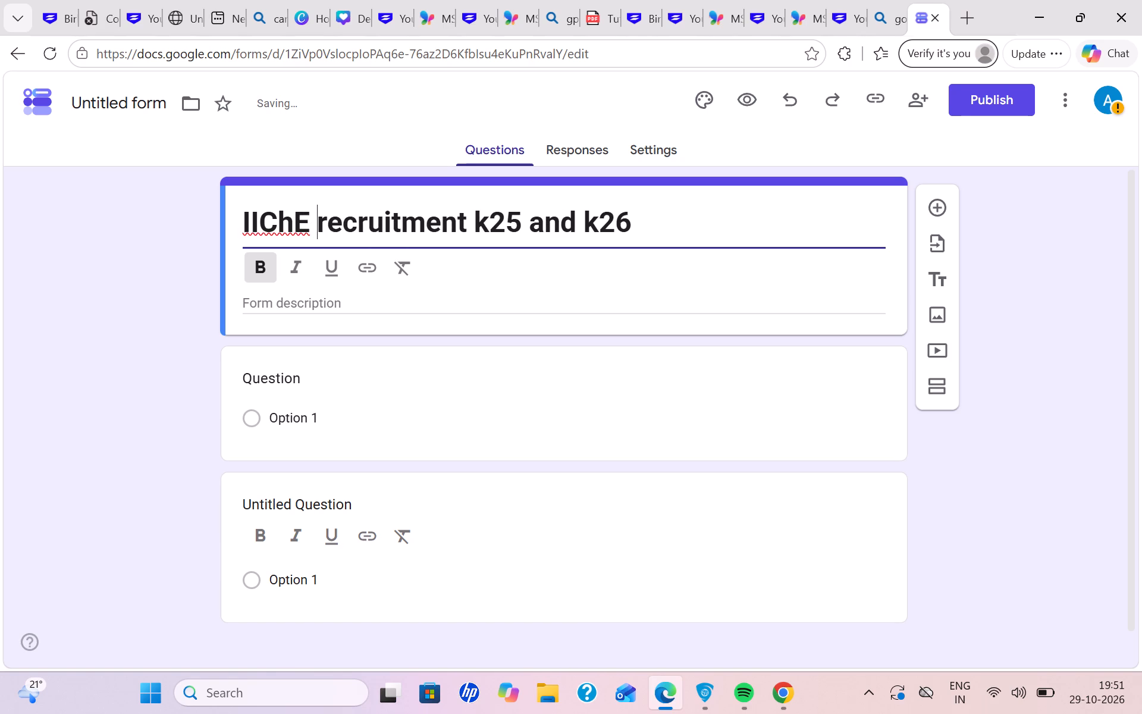
Change the title's second word to the all-capitals "RECRUITMENT".
click(467, 220)
key(BackSpace)
key(BackSpace)
key(BackSpace)
key(BackSpace)
key(BackSpace)
key(BackSpace)
key(BackSpace)
key(BackSpace)
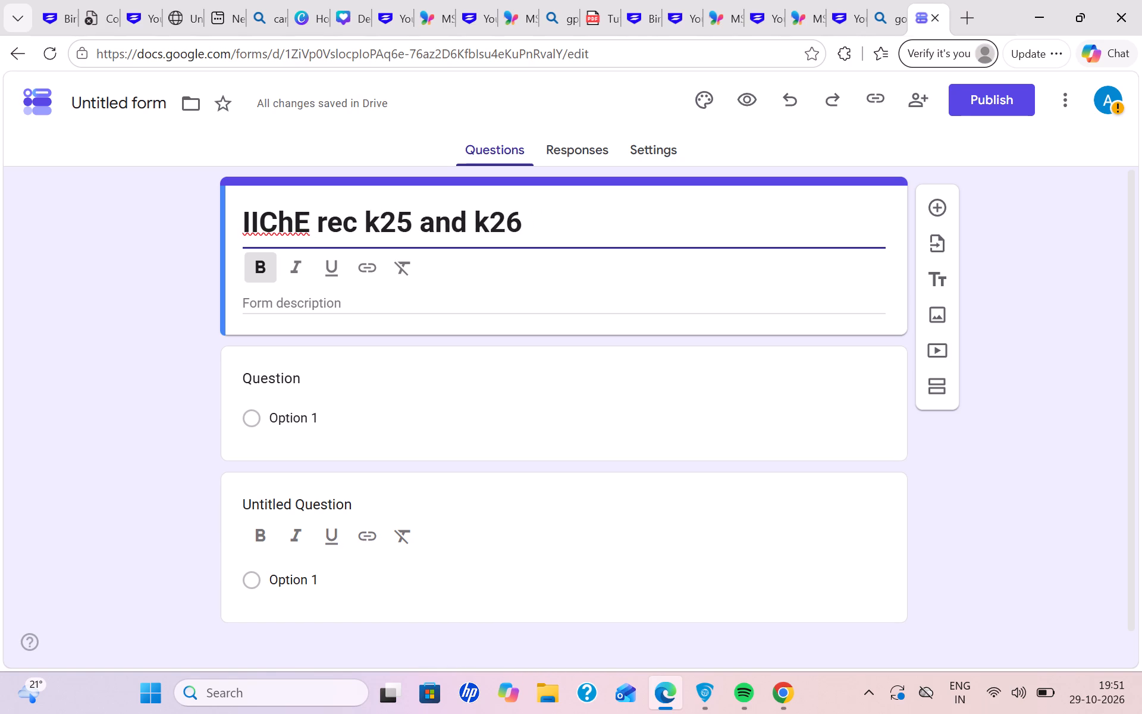
key(BackSpace)
key(BackSpace)
key(BackSpace)
text(RECRU)
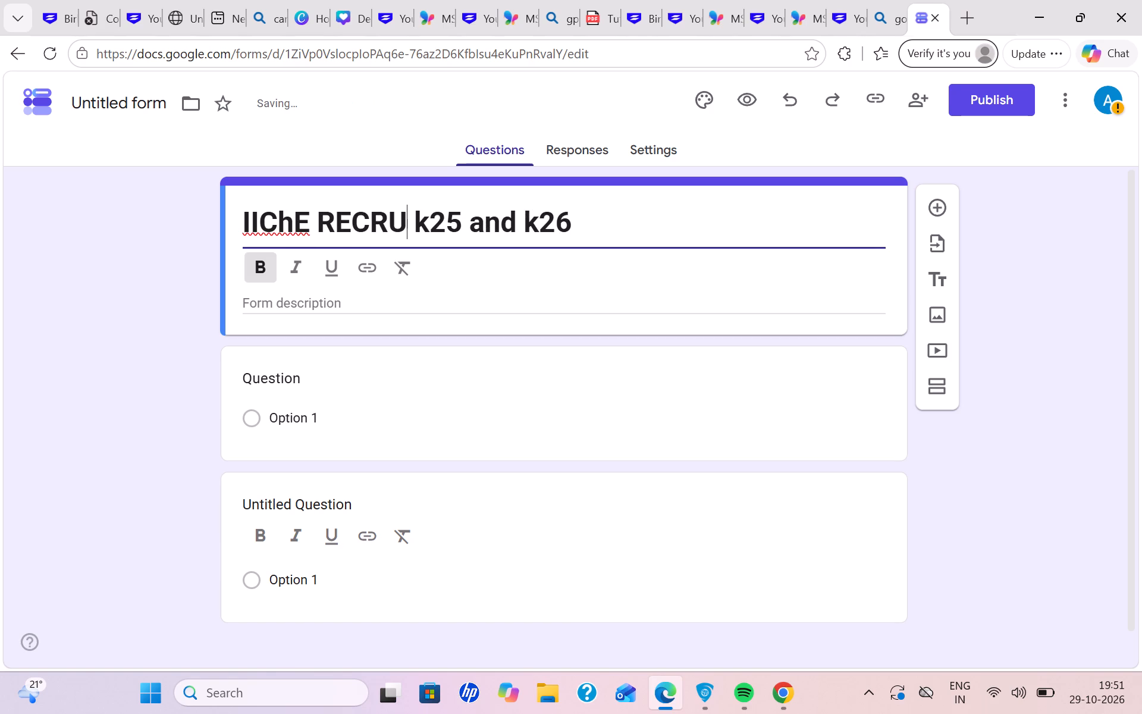
text(ITMENT)
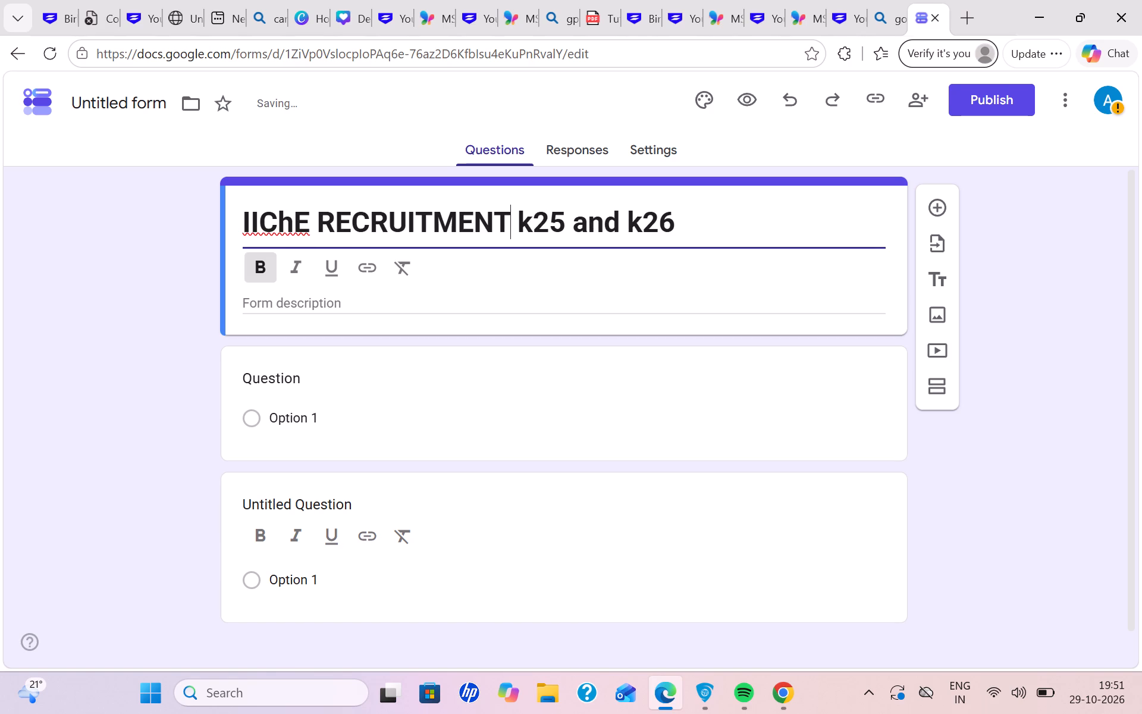
Capitalise the k in both batch codes of the form title so they read "K25" and "K26".
click(529, 223)
key(BackSpace)
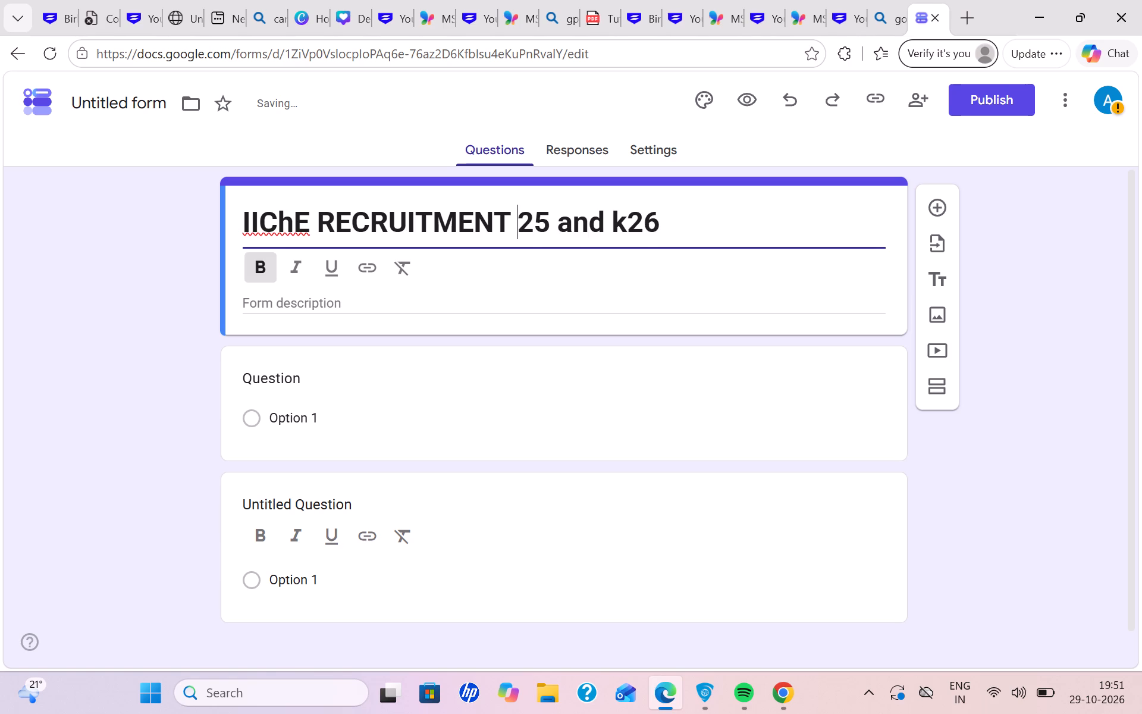
key(k)
key(BackSpace)
key(k)
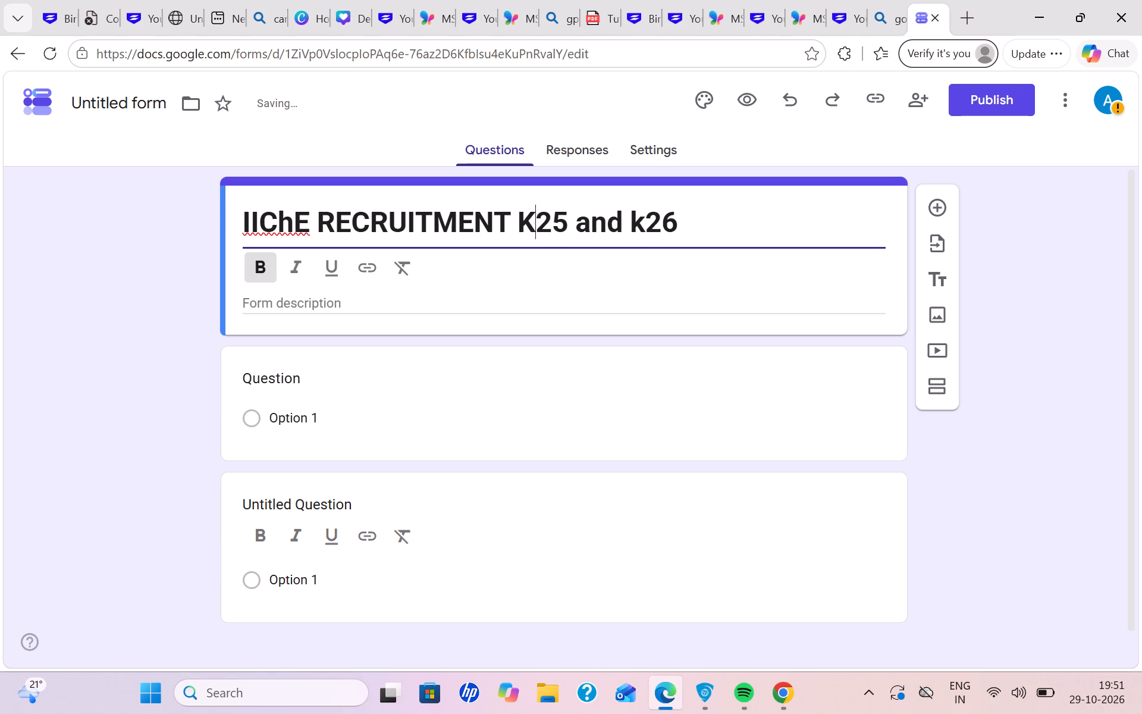
click(645, 220)
key(BackSpace)
key(k)
Change the word between the two batch codes in the form title to the all-capitals "AND".
click(624, 222)
key(BackSpace)
key(BackSpace)
key(BackSpace)
text(AND)
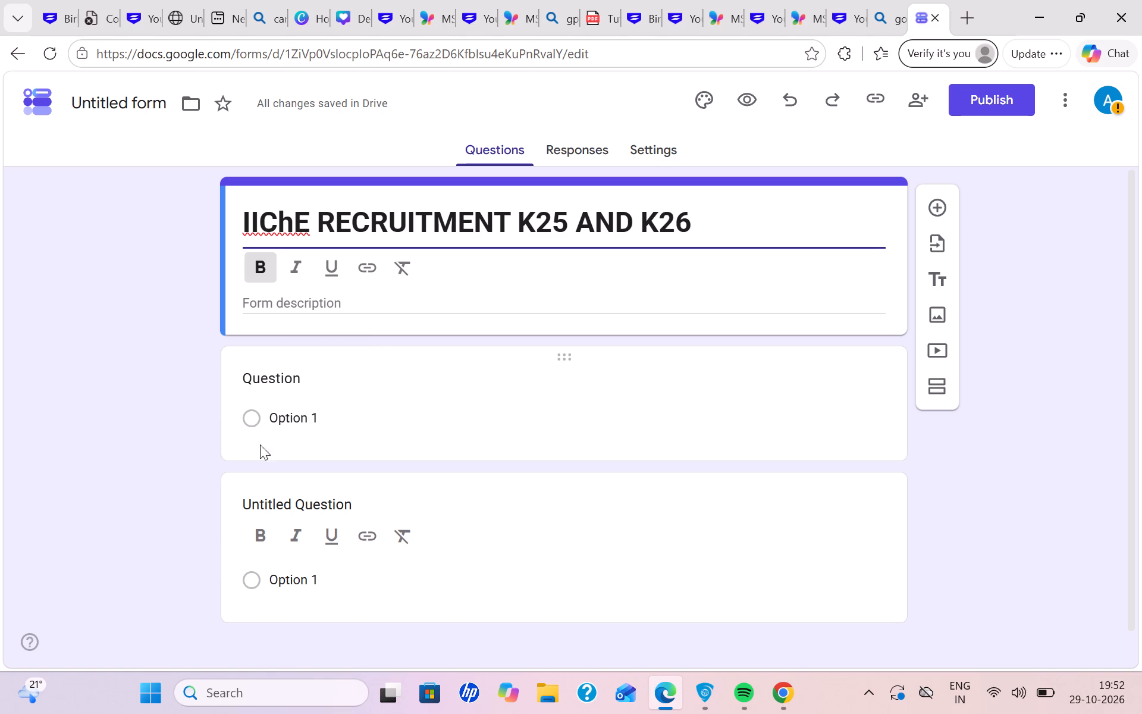
Title the first question "NAME" in capitals, keeping it as a short-answer question.
click(354, 380)
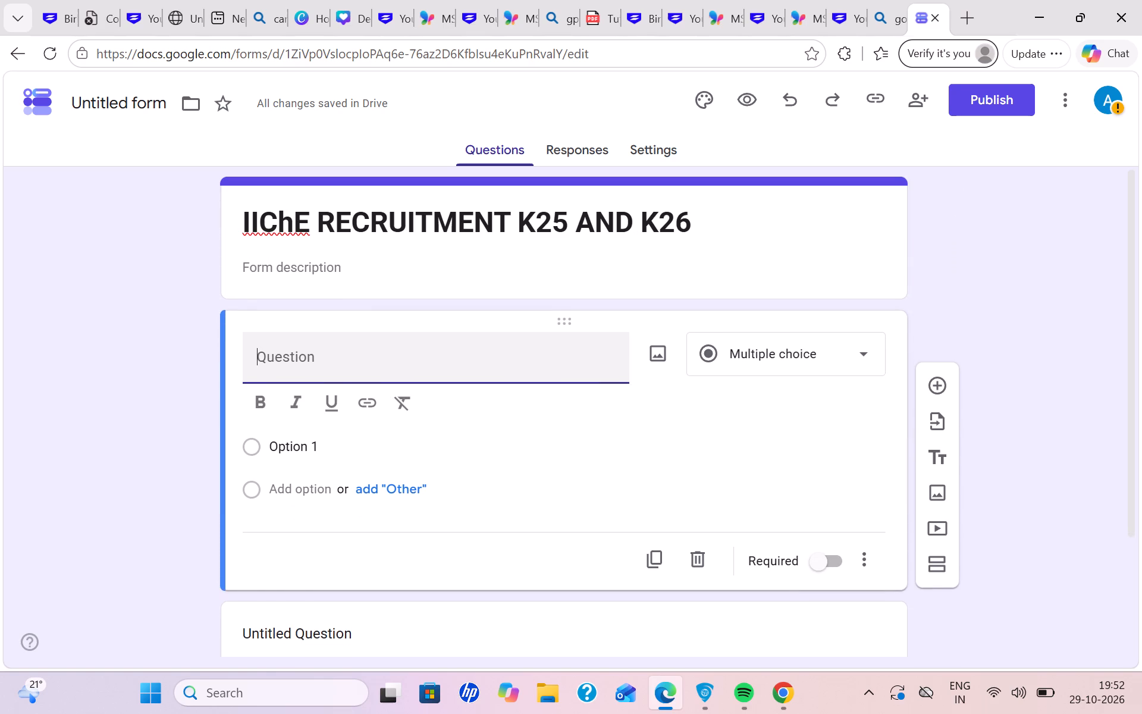
click(296, 267)
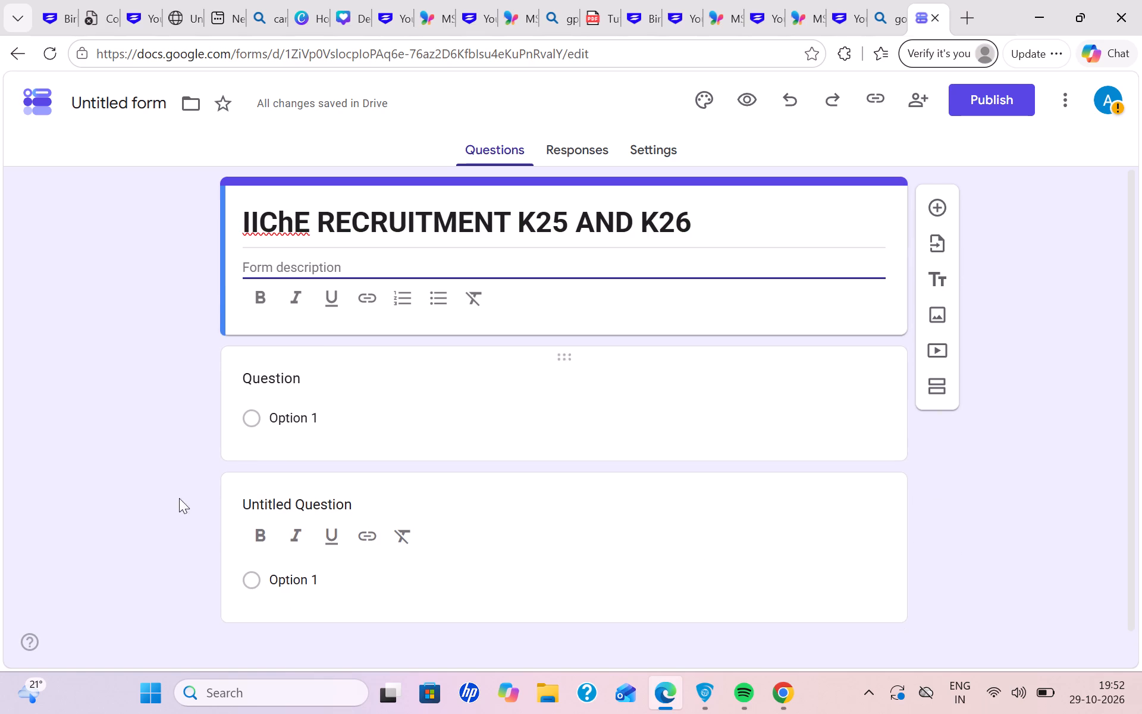
click(352, 377)
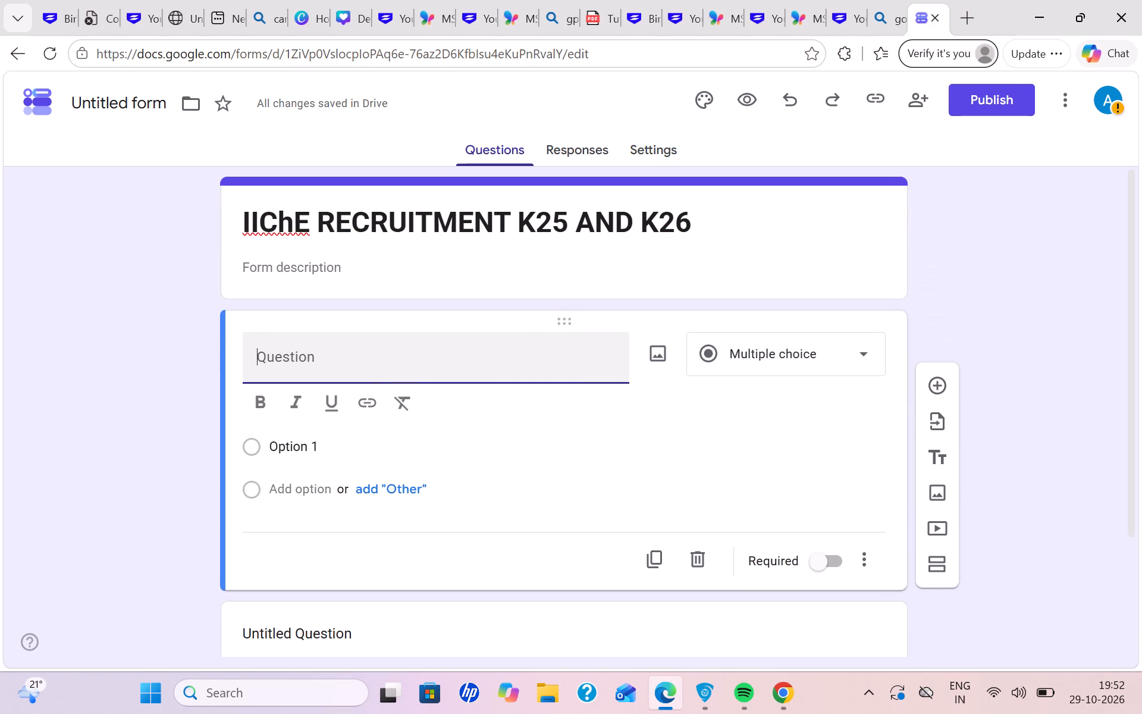
key(n)
text(AME)
key(BackSpace)
text(AME)
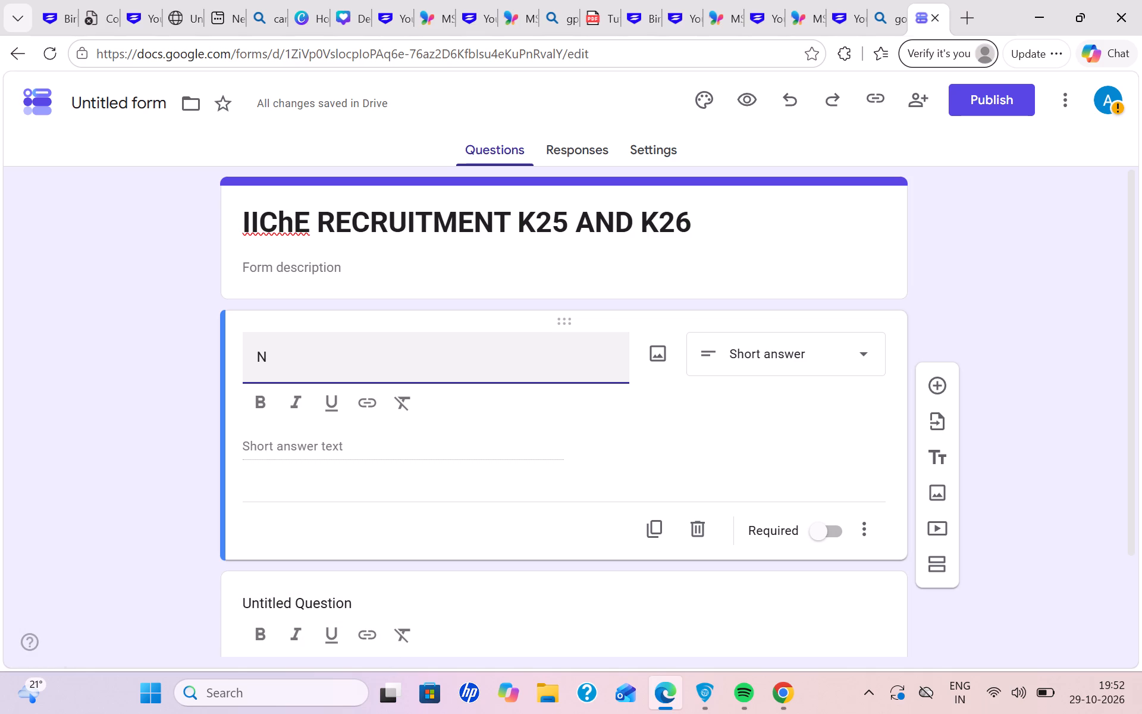
key(BackSpace)
text(NAM)
key(e)
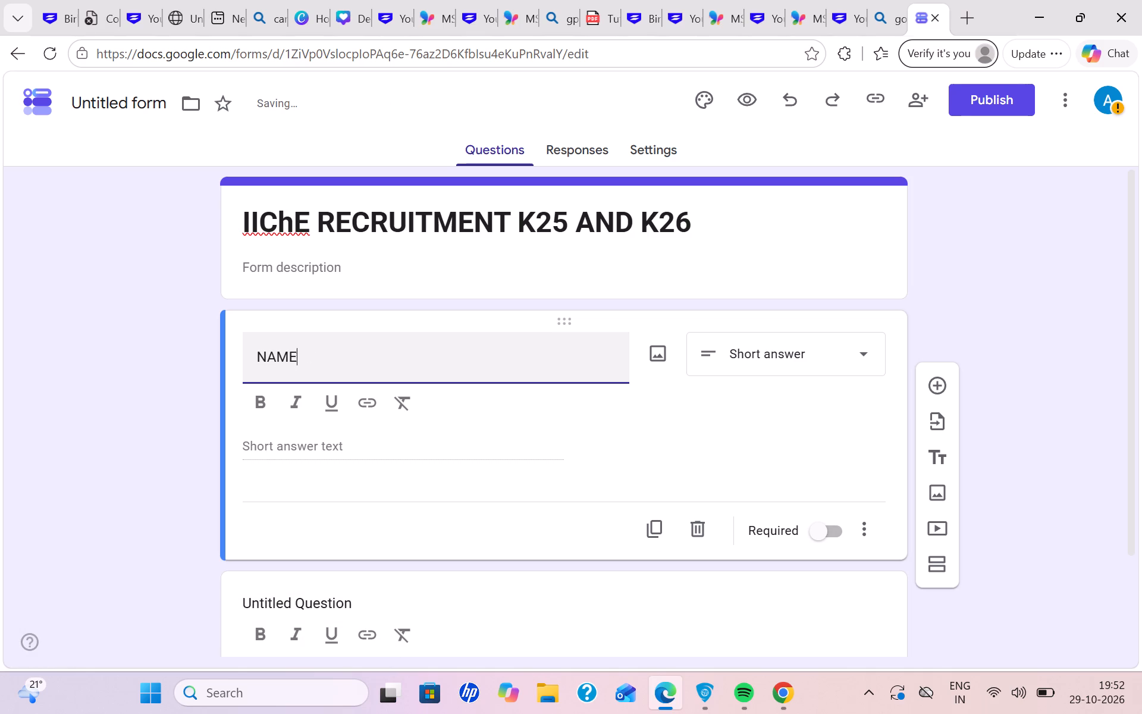
scroll(607, 491, down, 1)
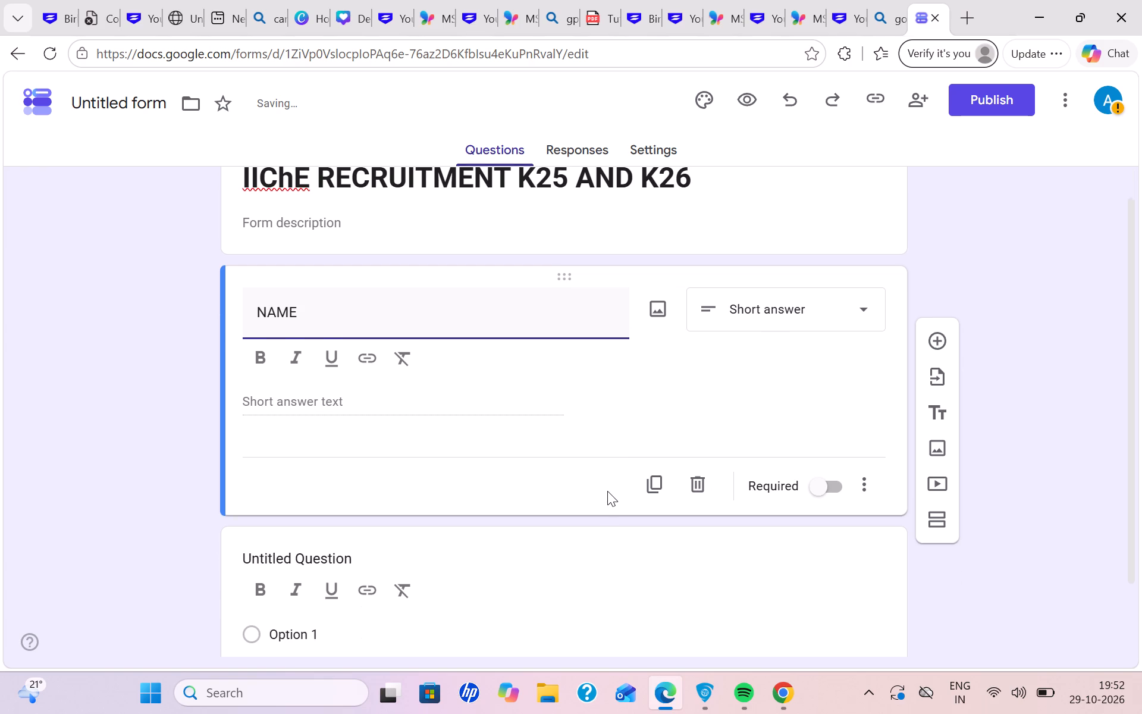
scroll(607, 491, down, 1)
scroll(672, 332, down, 1)
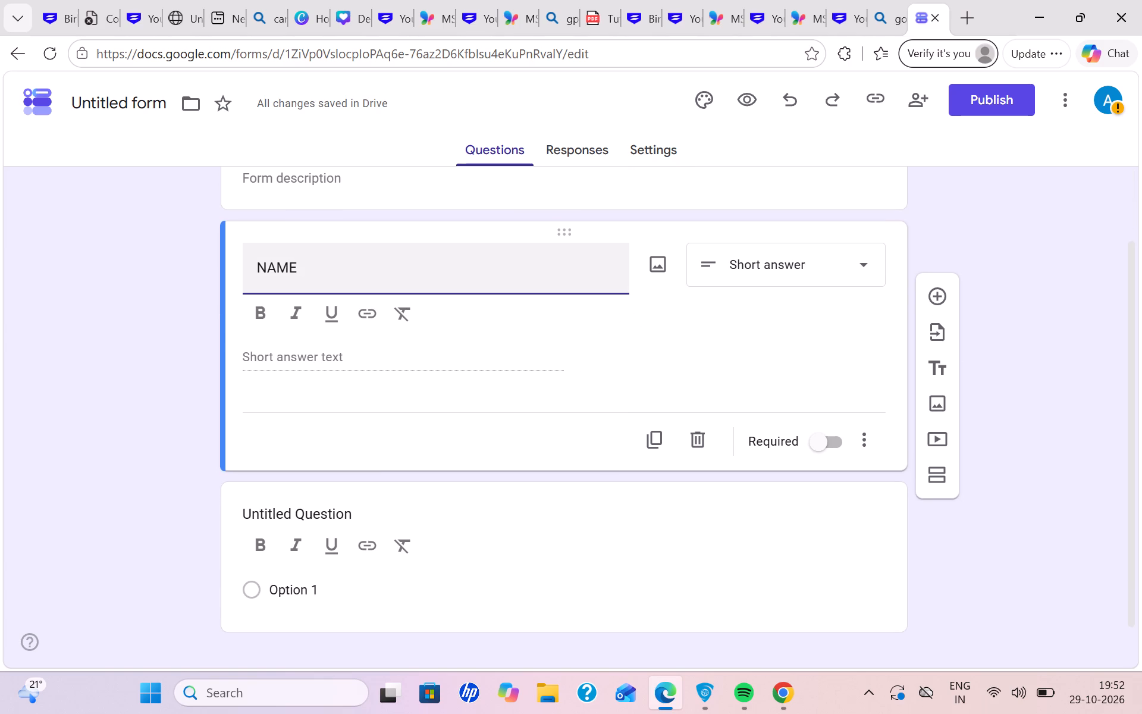
key(BackSpace)
key(BackSpace)
key(BackSpace)
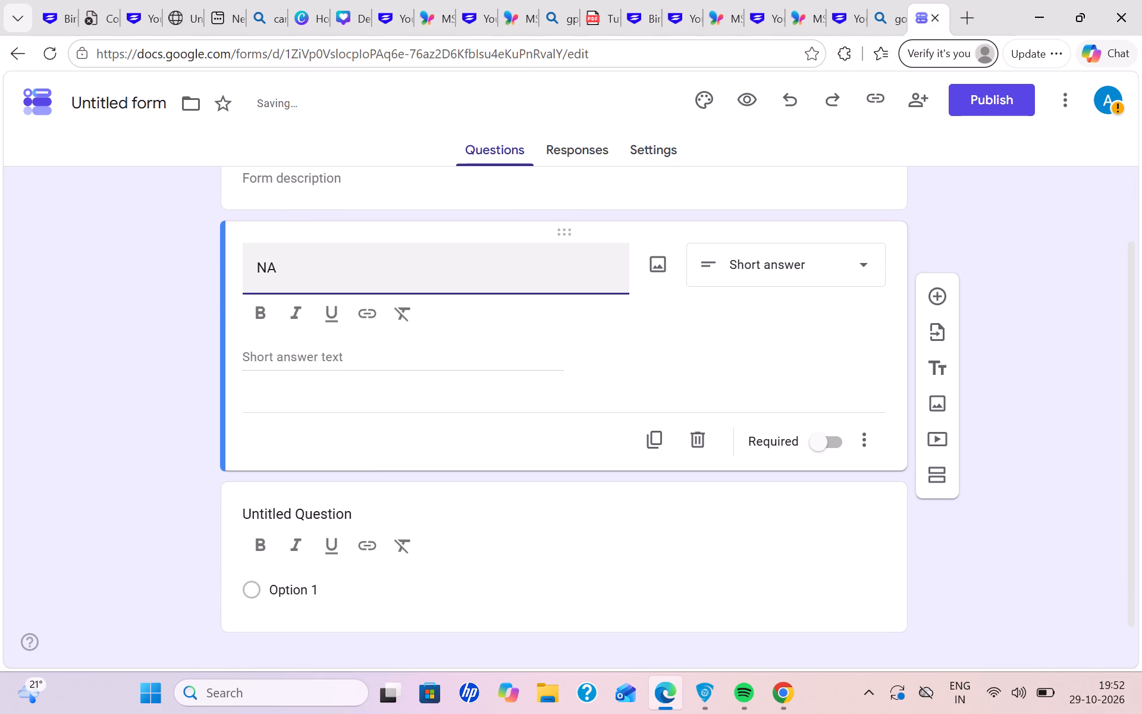
text(AME)
click(801, 261)
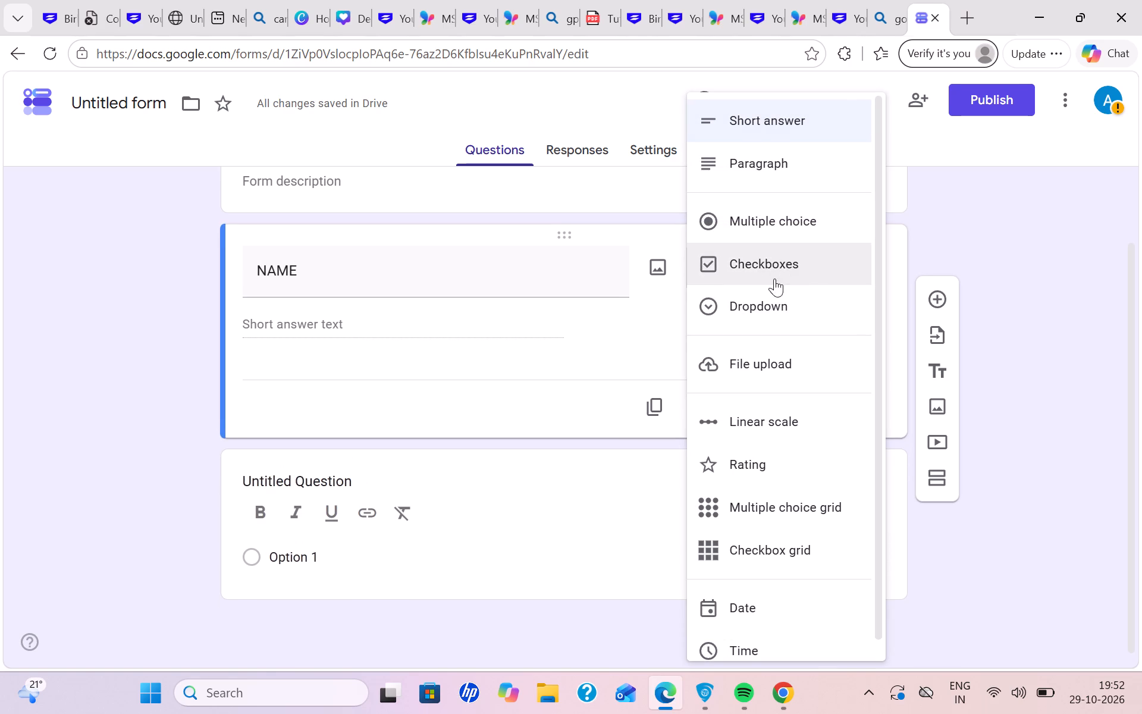
click(632, 343)
Replace the whole title of the second, untitled question with "ROLL NO.".
scroll(632, 343, down, 1)
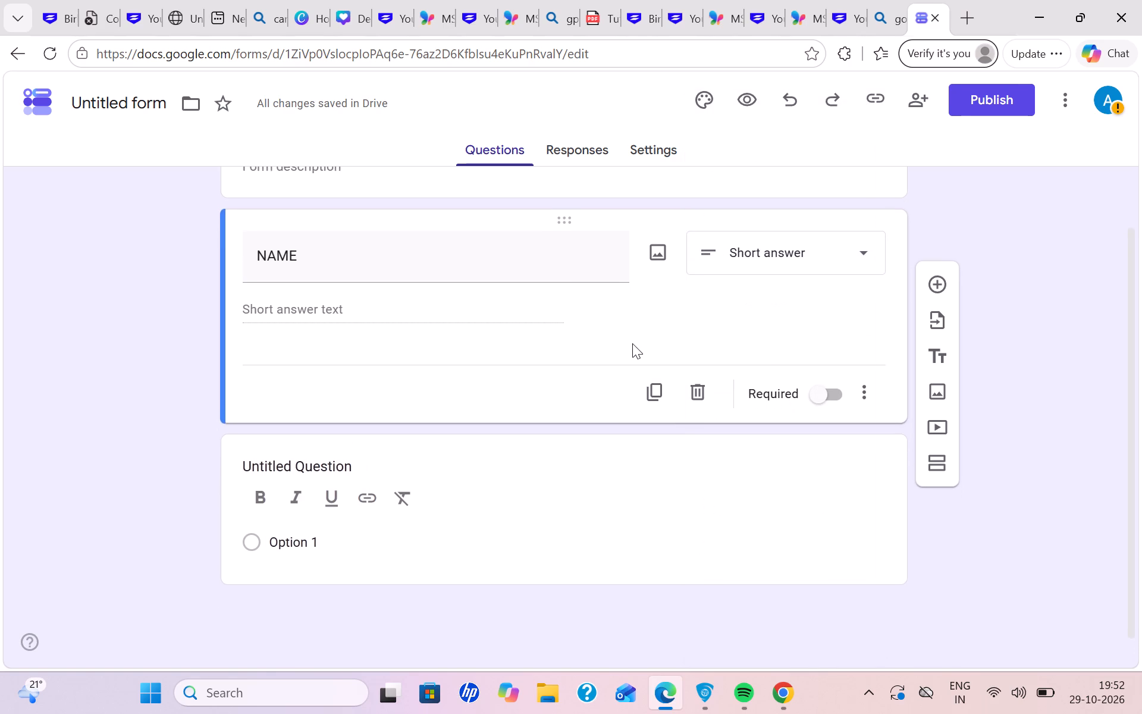
scroll(632, 343, down, 1)
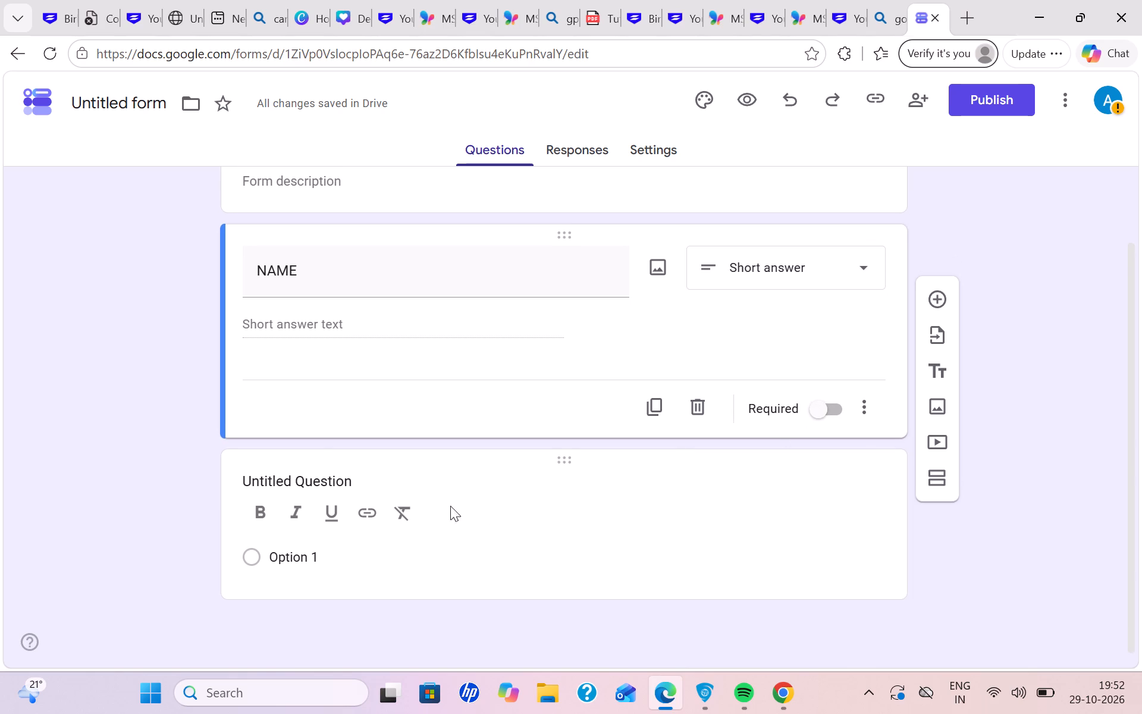
click(469, 480)
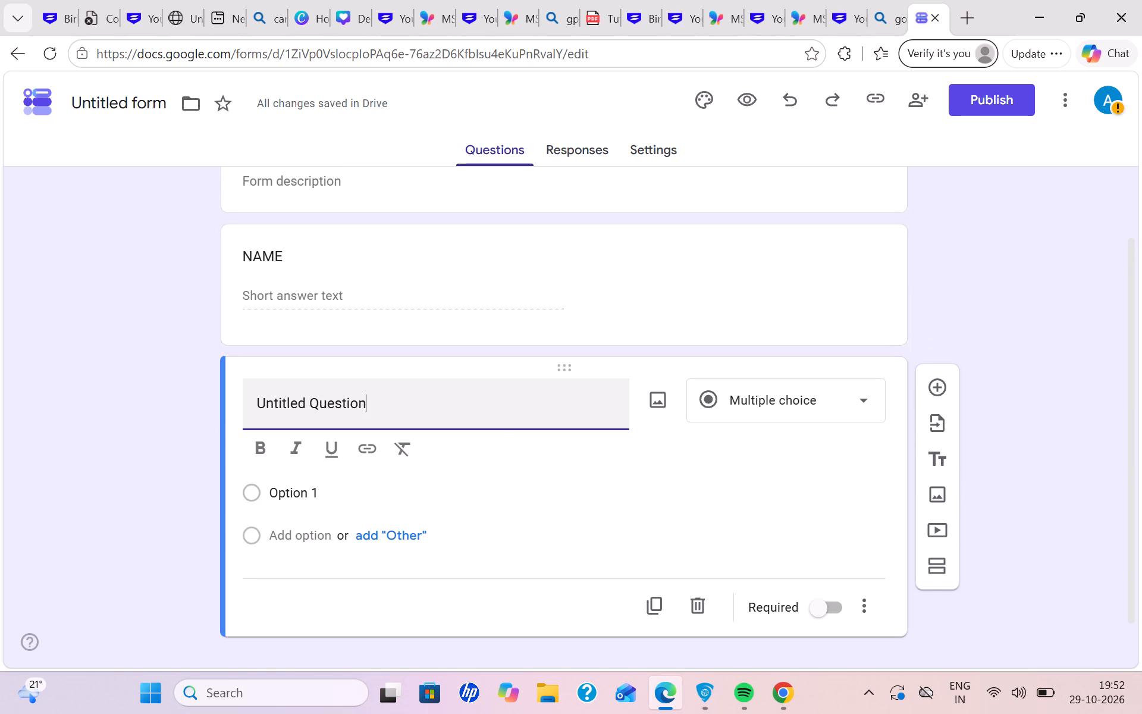
key(BackSpace)
key(BackSpace)
key(BackSpace)
key(BackSpace)
key(BackSpace)
key(BackSpace)
key(BackSpace)
key(BackSpace)
key(BackSpace)
key(BackSpace)
key(BackSpace)
key(BackSpace)
key(BackSpace)
key(BackSpace)
key(BackSpace)
key(BackSpace)
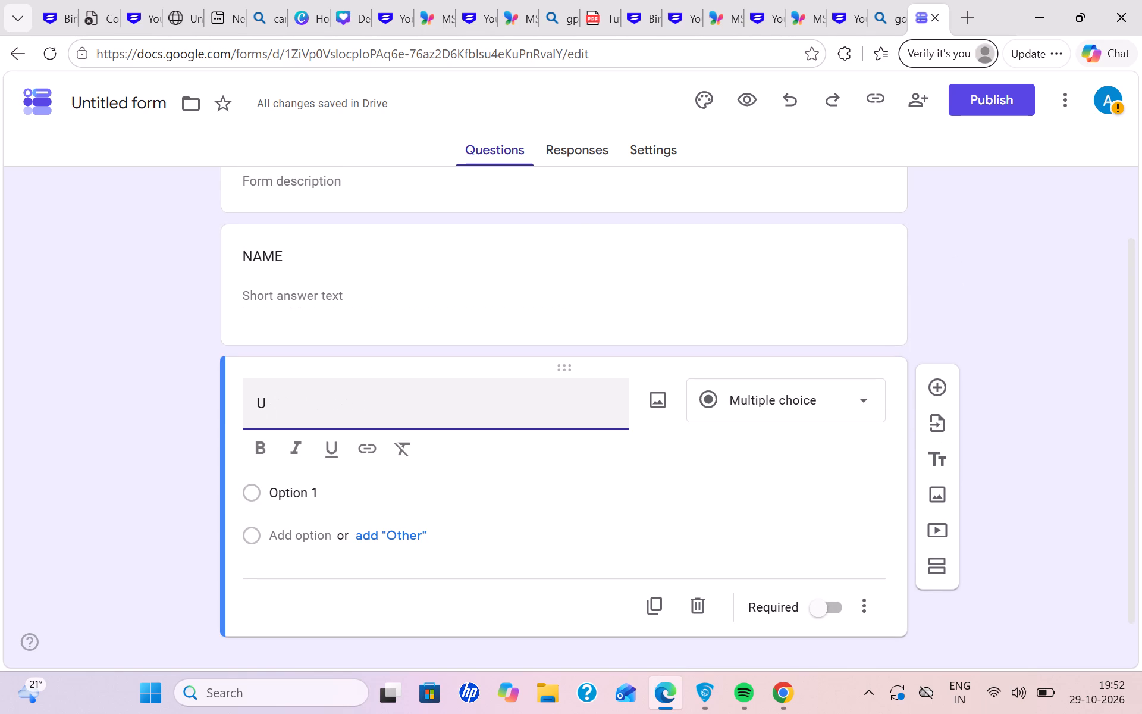
key(BackSpace)
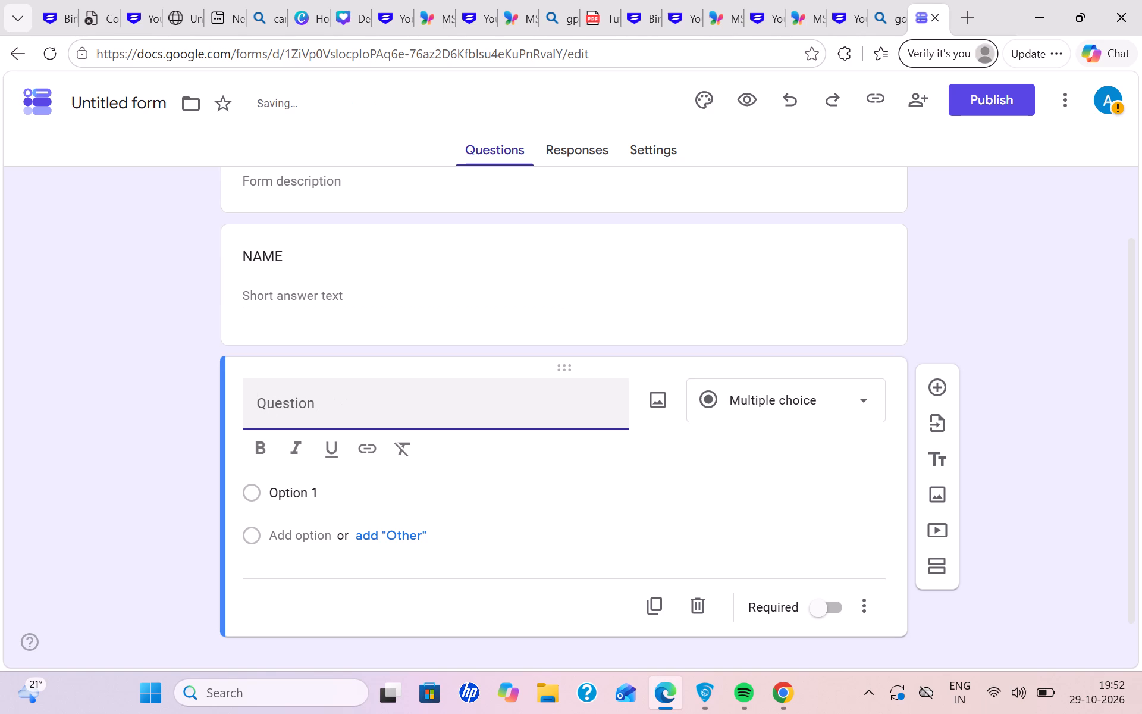
text(ROLL N)
key(o)
key(period)
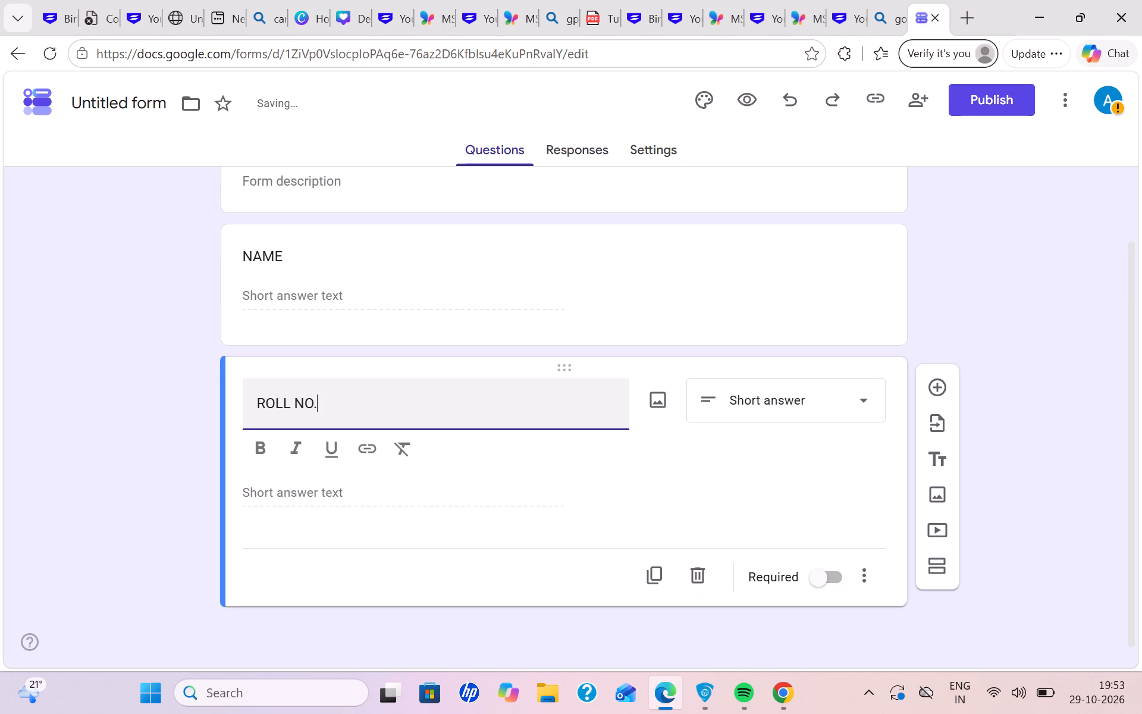
Add a new question below ROLL NO. and title it "BRANCH".
scroll(613, 490, down, 1)
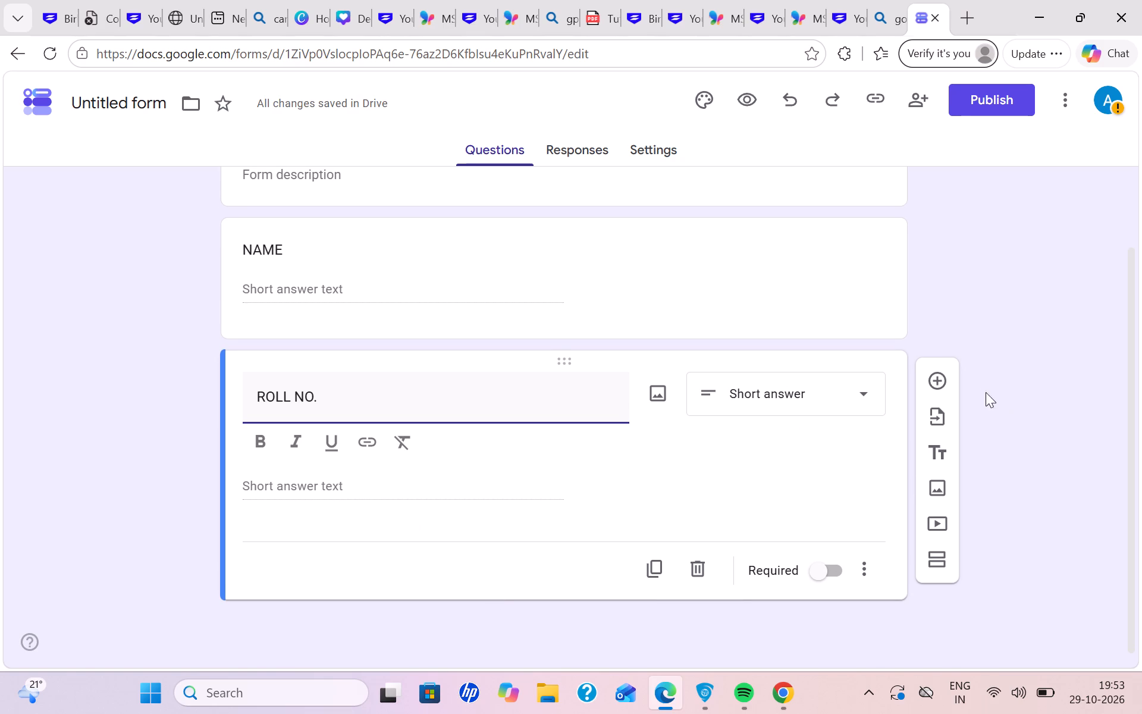
click(951, 376)
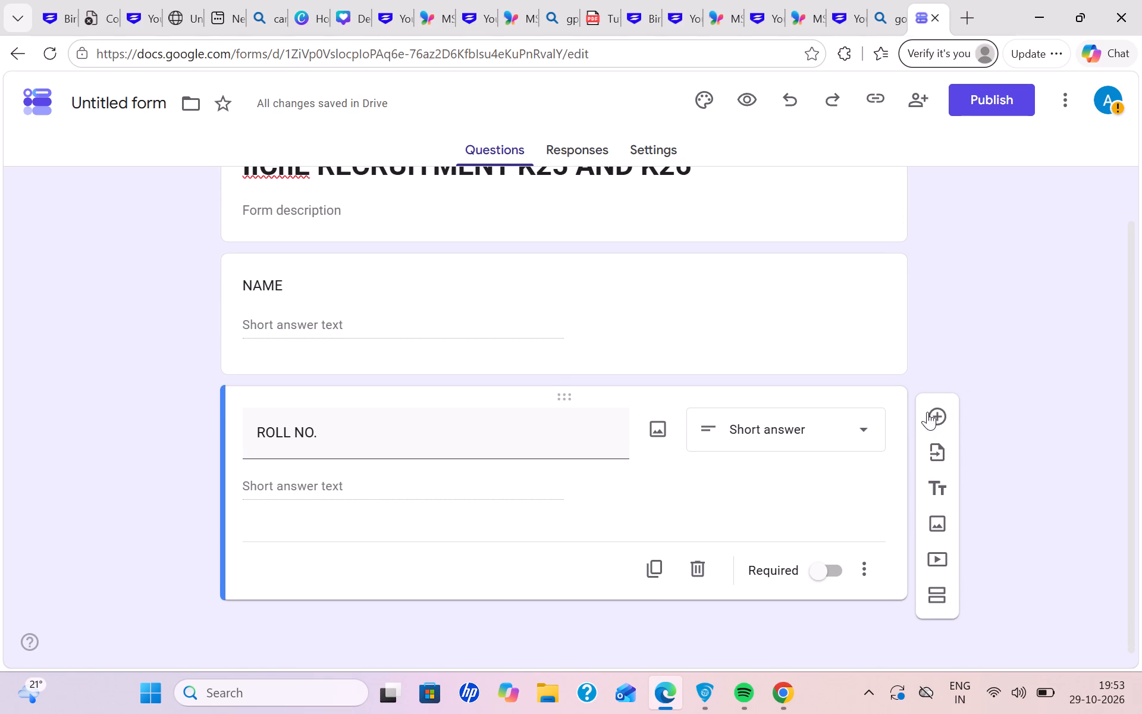
click(931, 416)
scroll(516, 562, down, 1)
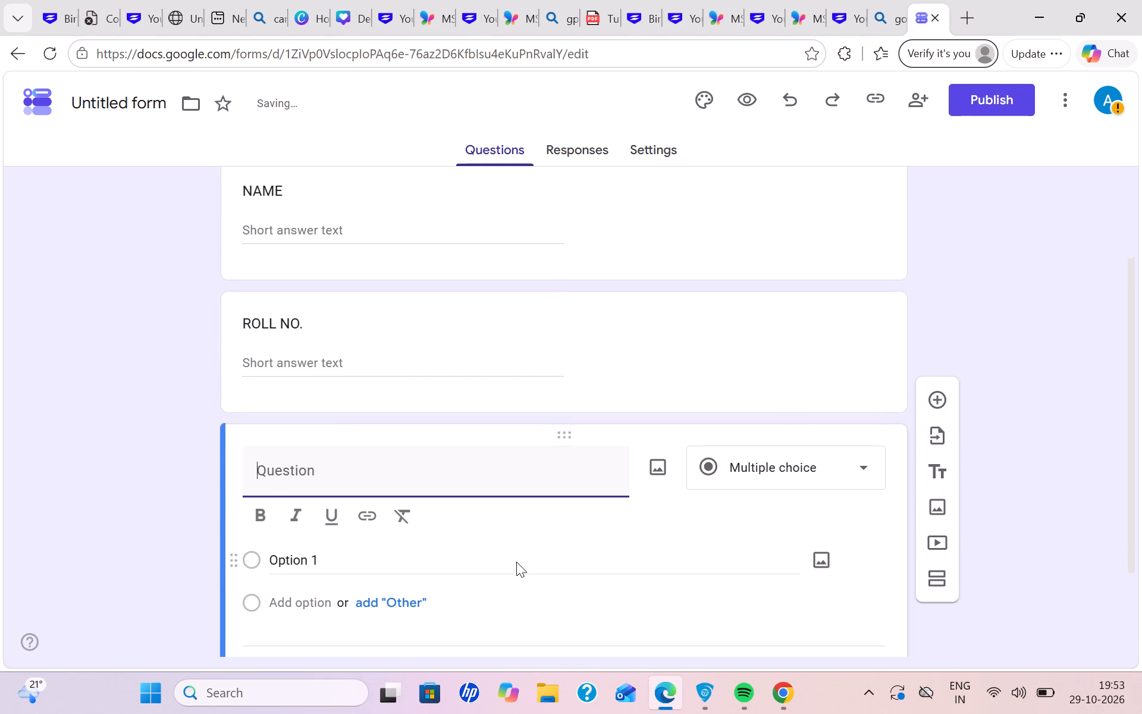
scroll(516, 562, down, 1)
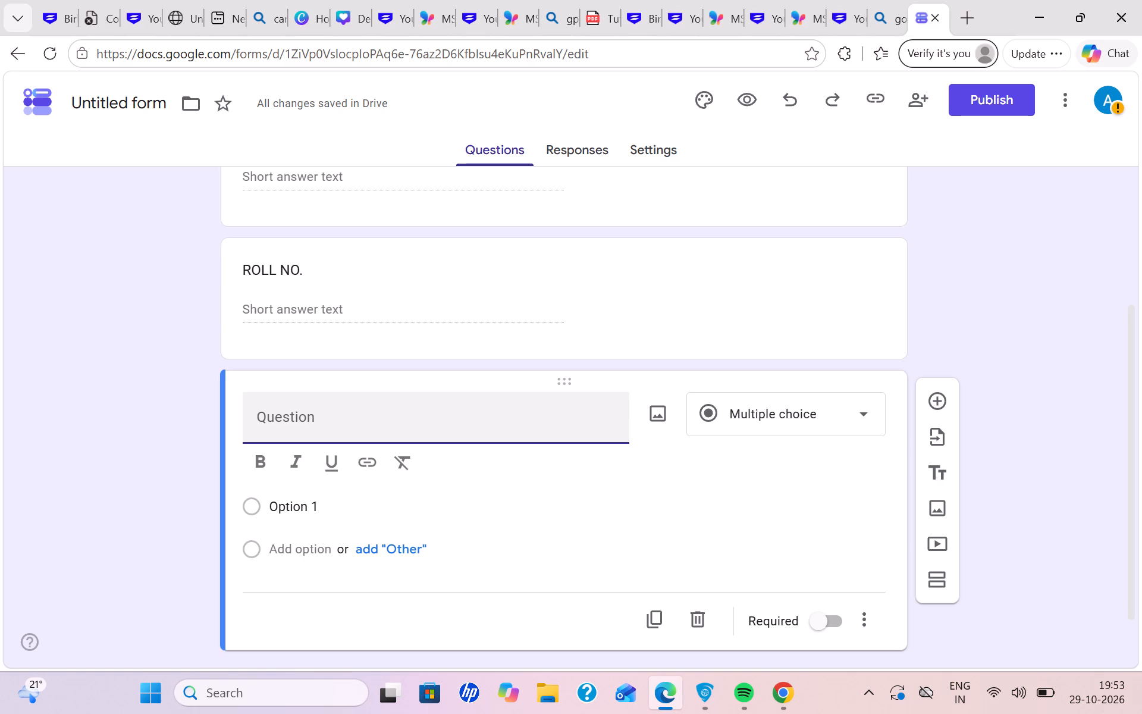
text(BR)
text(ANCH)
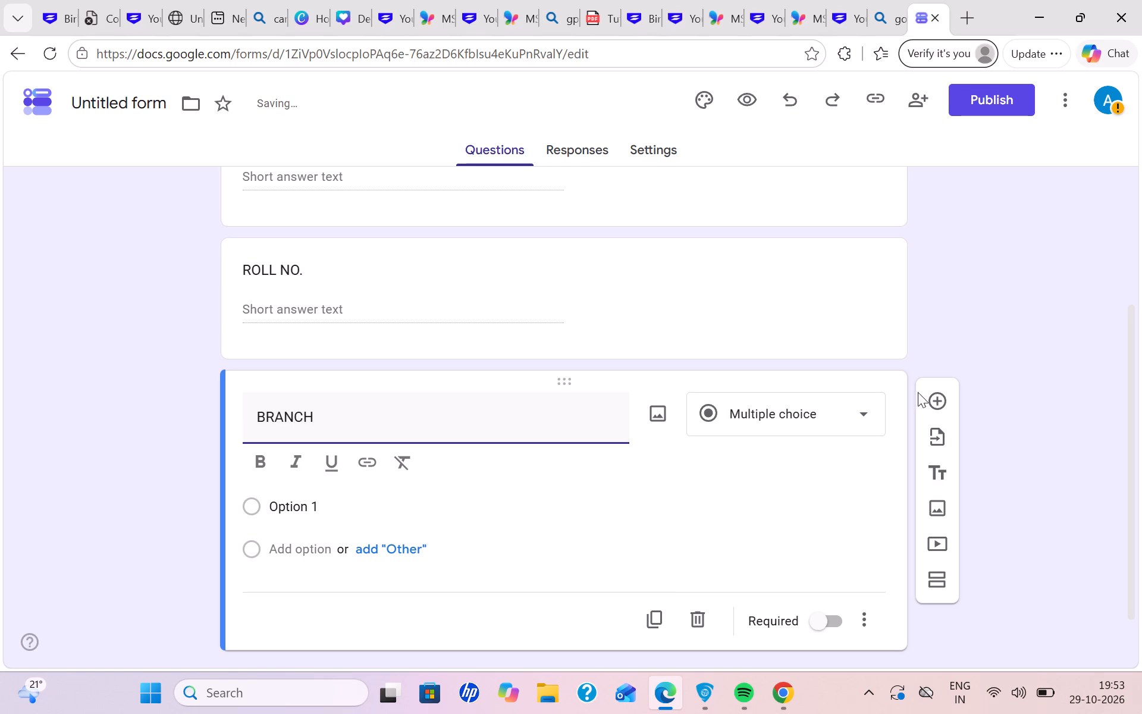
Add another blank multiple-choice question below the BRANCH question.
scroll(671, 574, down, 1)
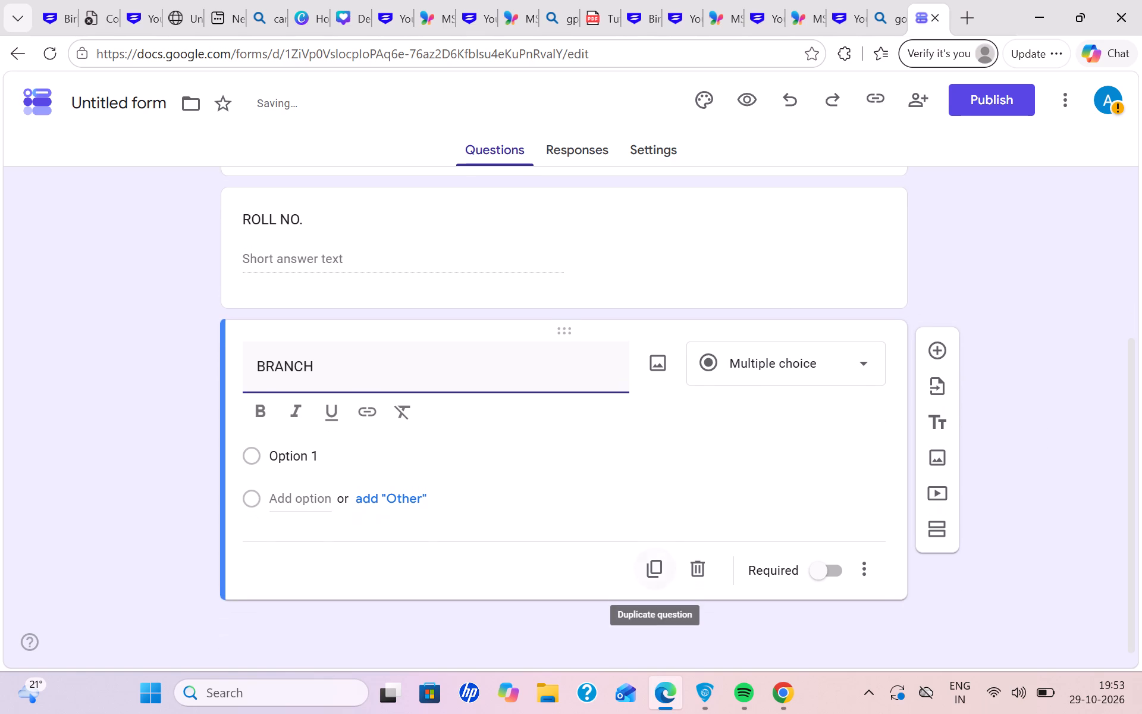
click(942, 347)
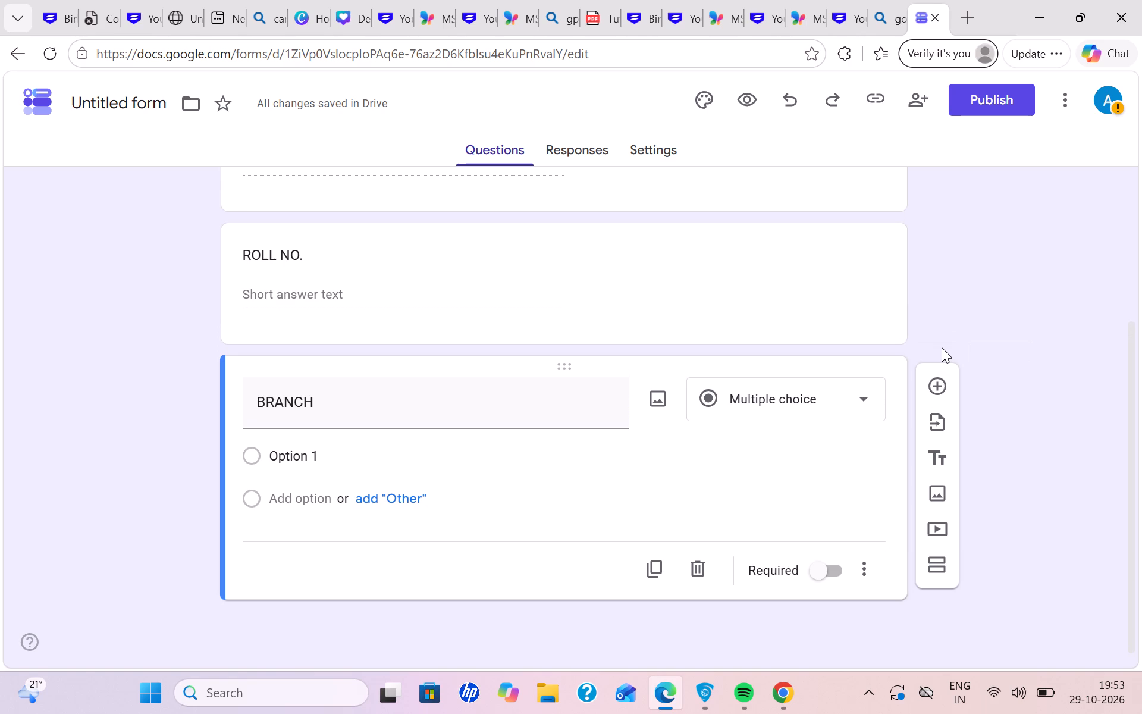
click(941, 392)
scroll(431, 499, down, 2)
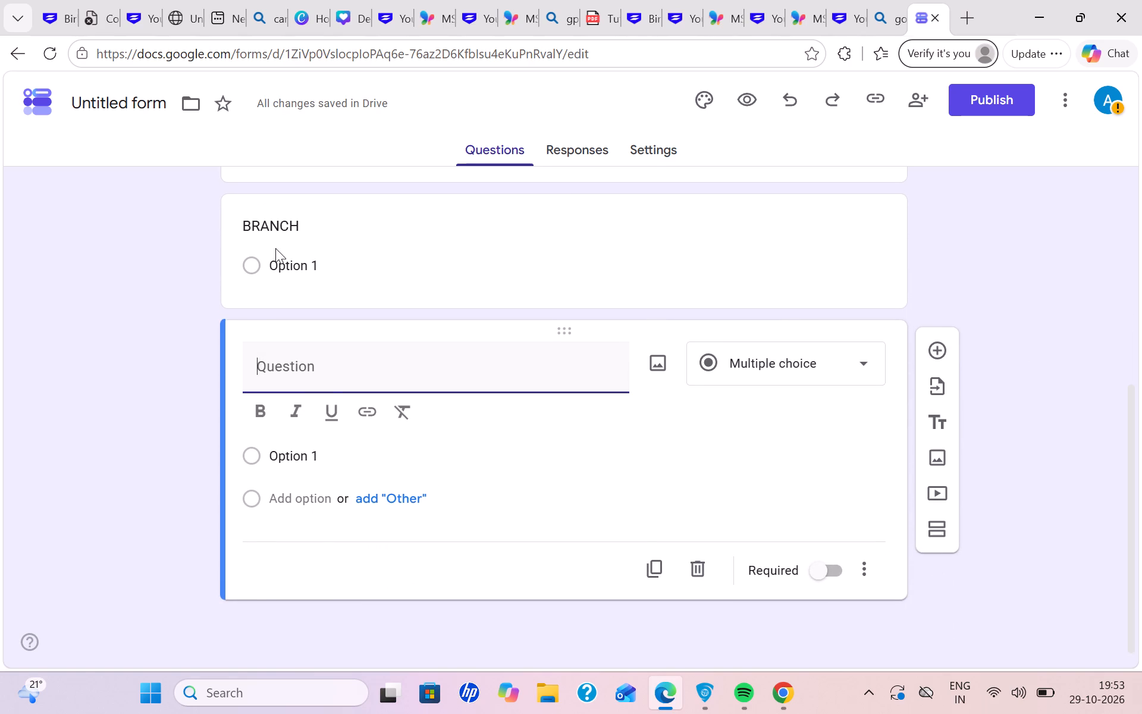
Change the BRANCH question from multiple choice to a short-answer question.
scroll(330, 267, up, 1)
click(326, 274)
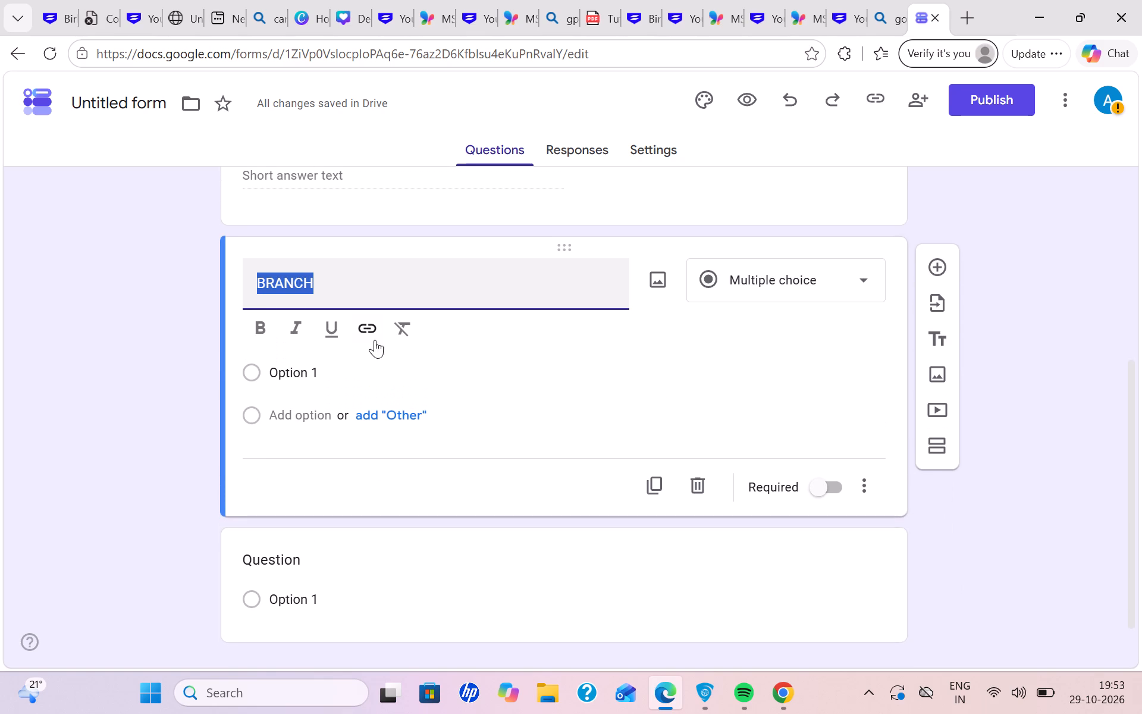
click(855, 289)
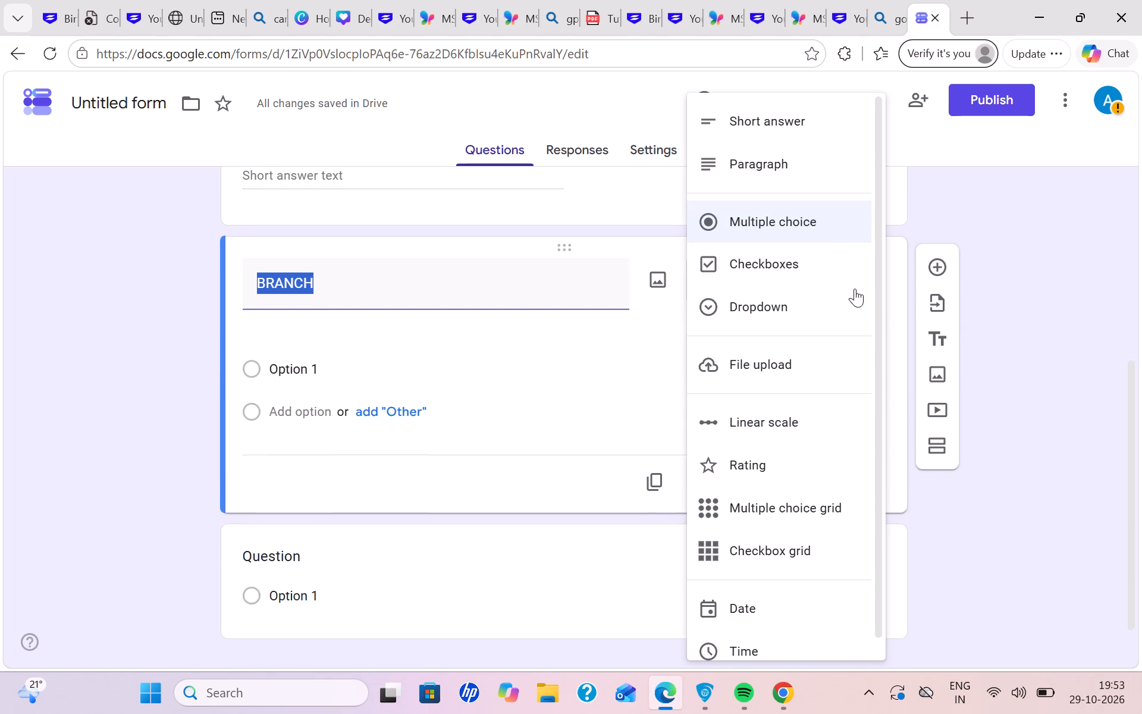
click(809, 139)
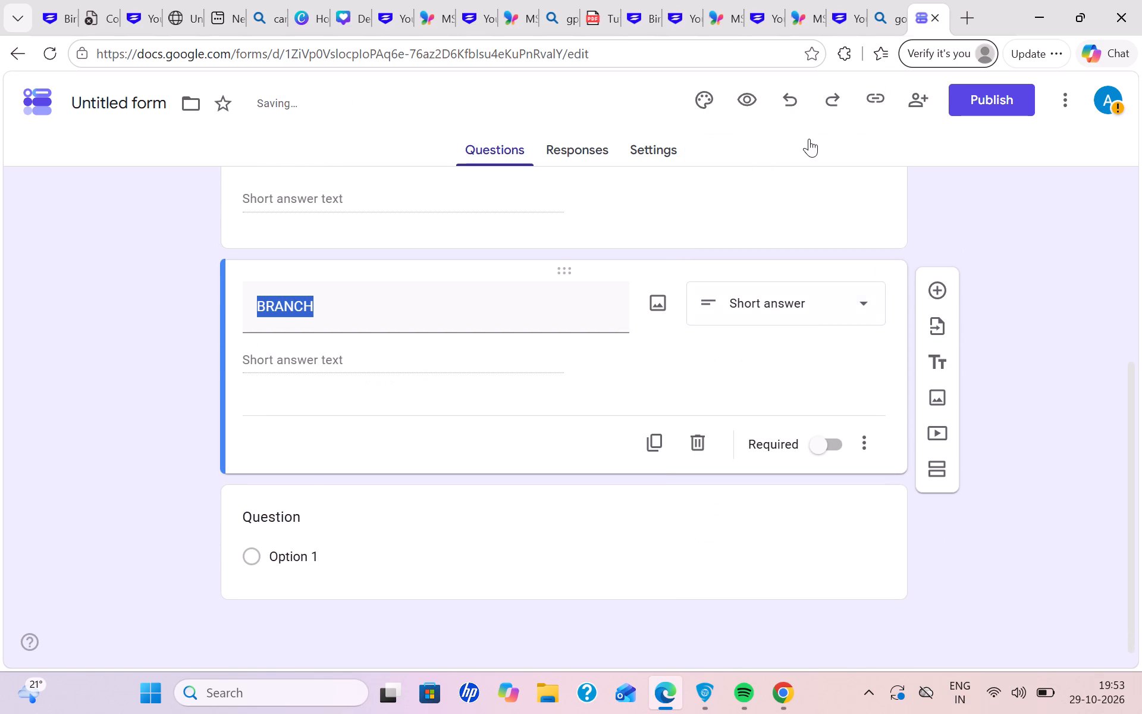
Add a new question directly below BRANCH and title it "MOBILE NUMBER", as a short-answer question.
click(938, 294)
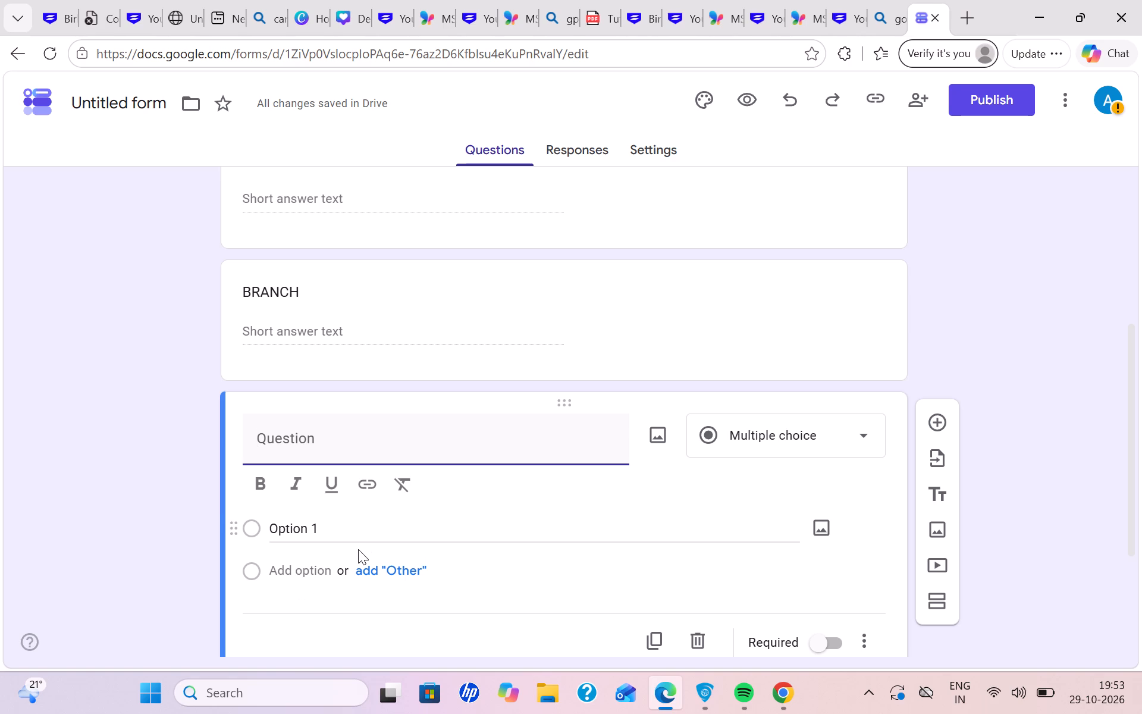
text(MOBILE NUM)
text(BER)
key(BackSpace)
key(BackSpace)
key(BackSpace)
key(BackSpace)
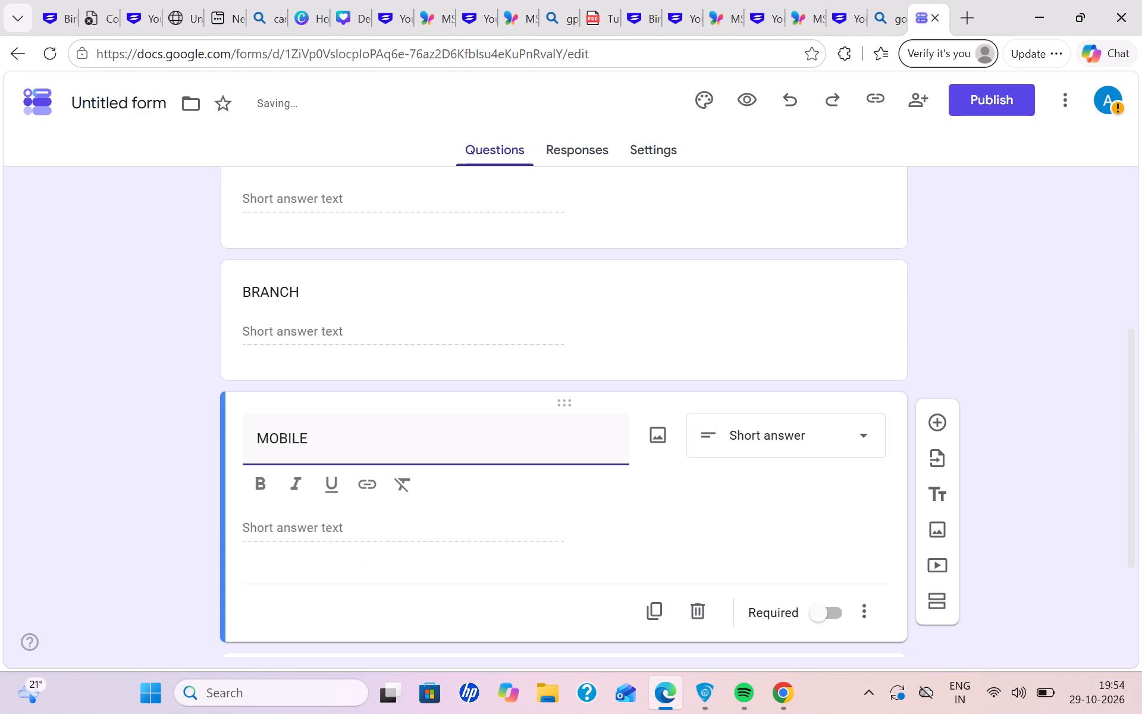
text(NUMBER)
Add a new question below MOBILE NUMBER titled "SUBTEAM" and keep it as multiple choice.
click(933, 421)
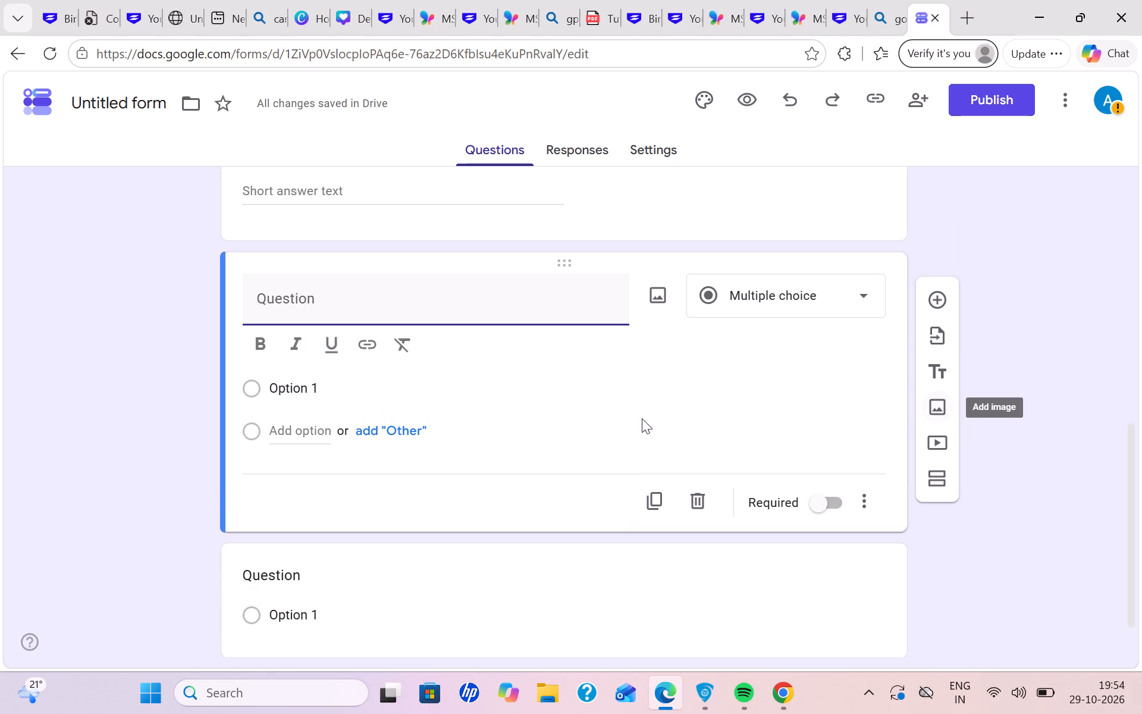
scroll(617, 425, up, 4)
scroll(617, 425, down, 2)
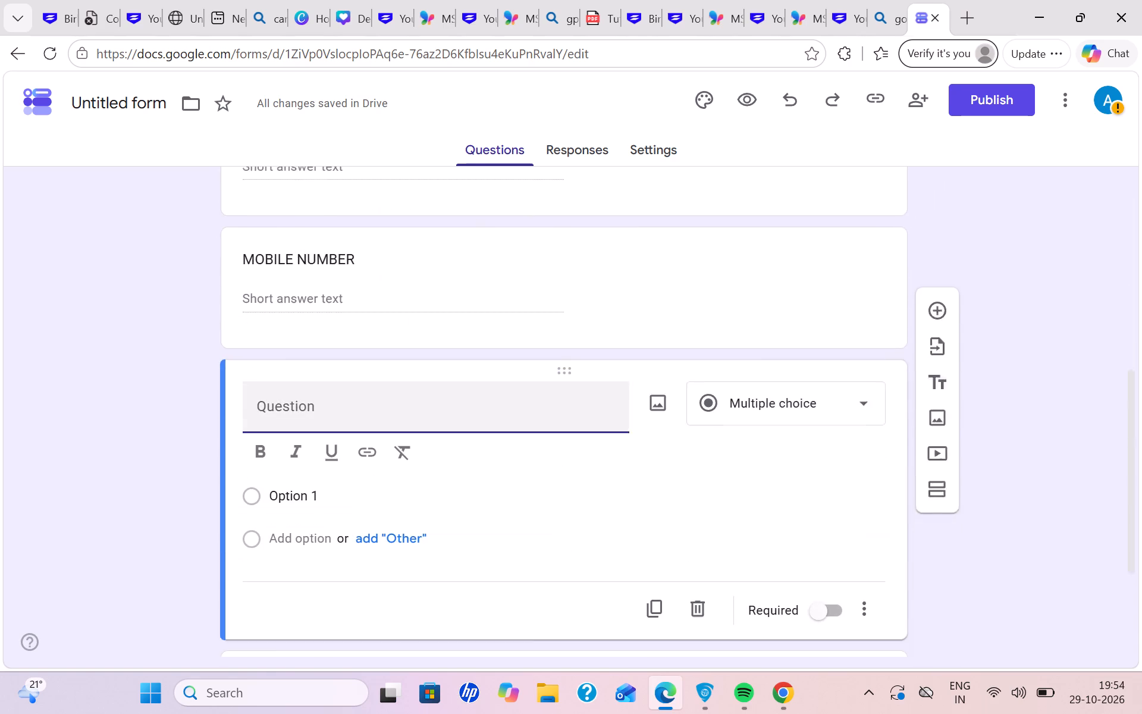
scroll(617, 425, down, 2)
text(SUBTEAM)
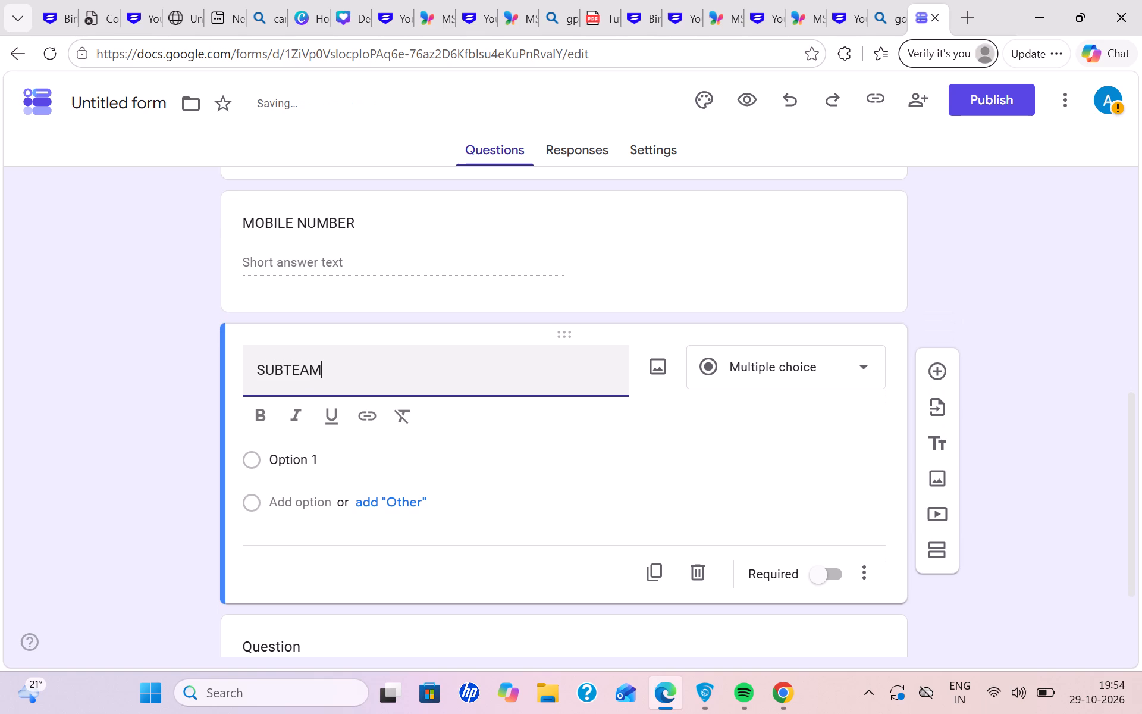
click(858, 361)
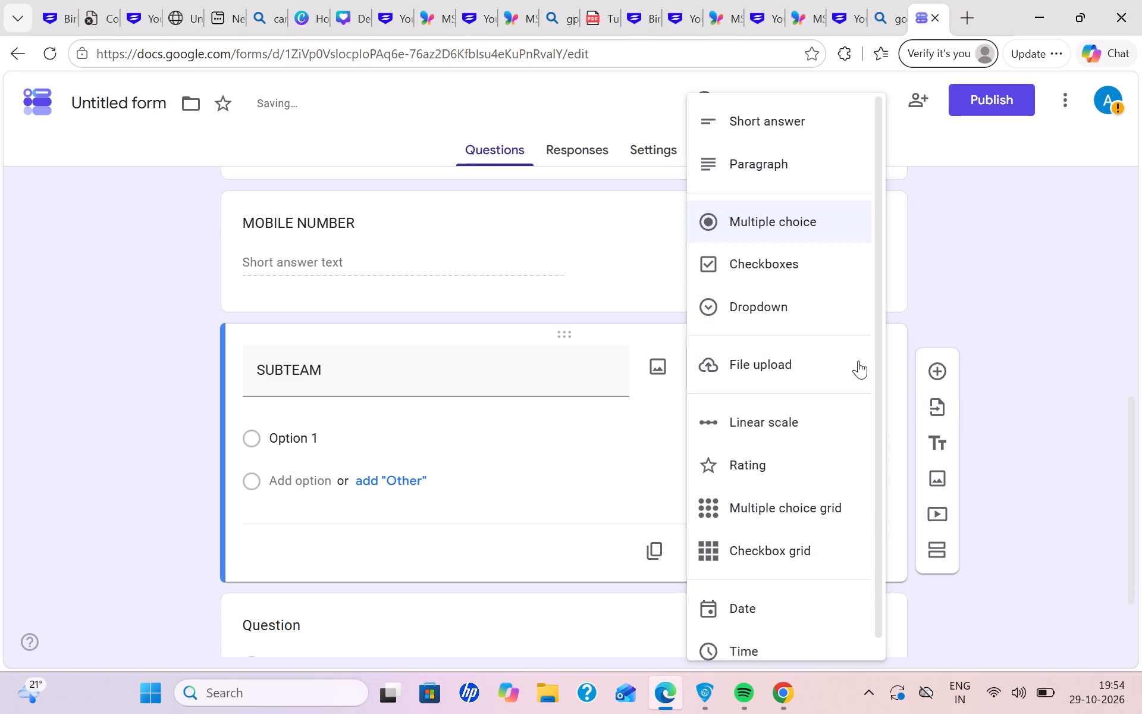
click(827, 229)
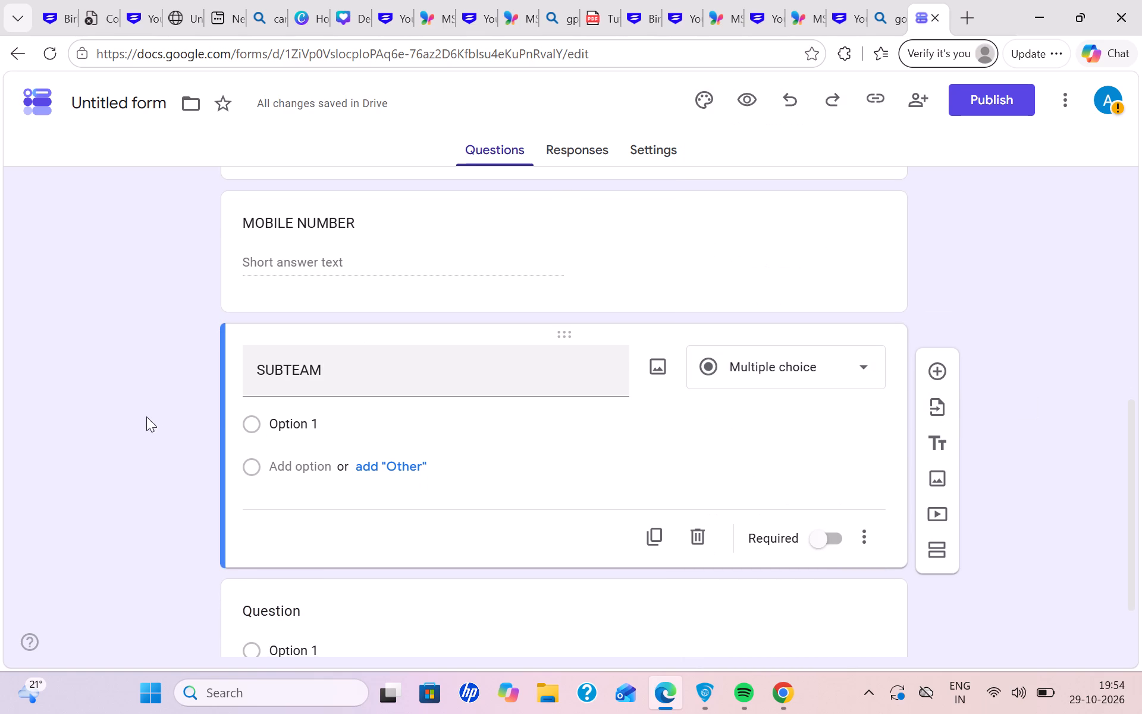
Replace the first answer option of the SUBTEAM question with "EVENTS".
click(335, 412)
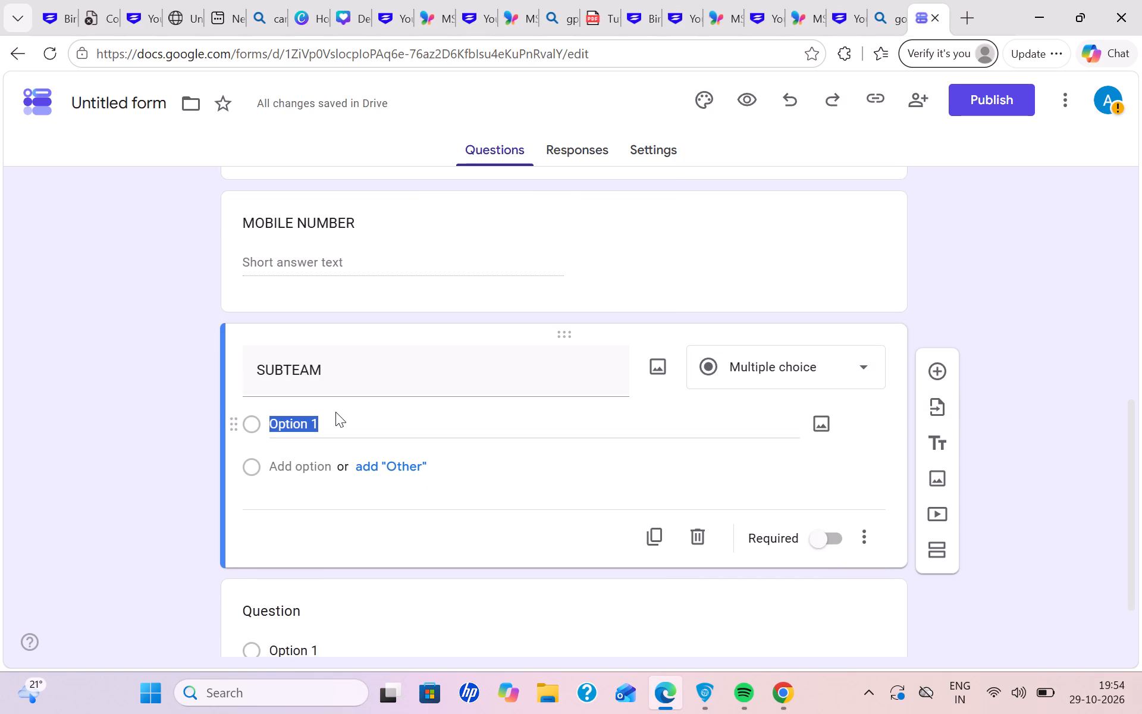
key(BackSpace)
text(SPO)
key(BackSpace)
key(BackSpace)
key(BackSpace)
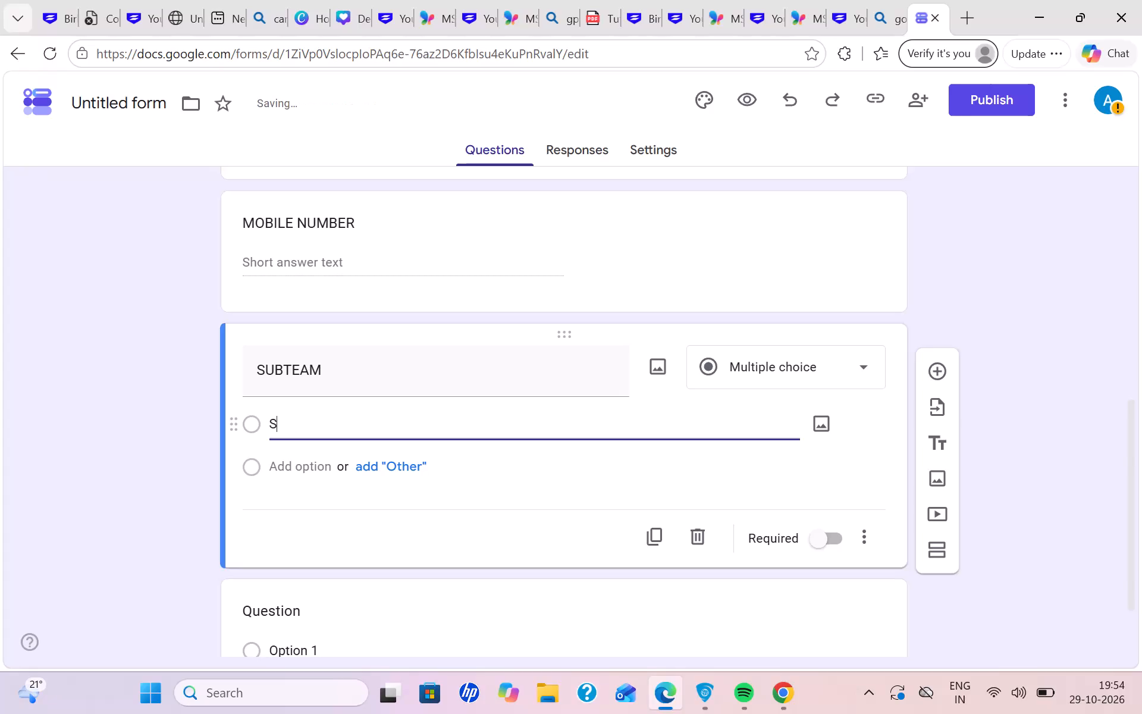
text(EVENTS)
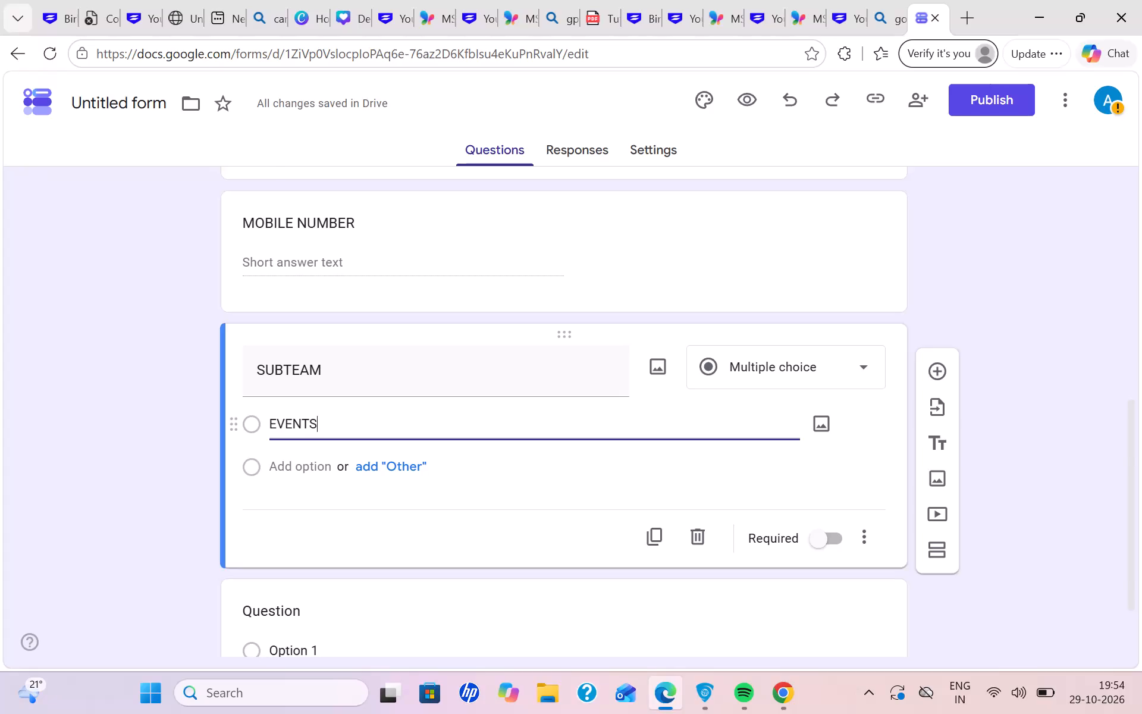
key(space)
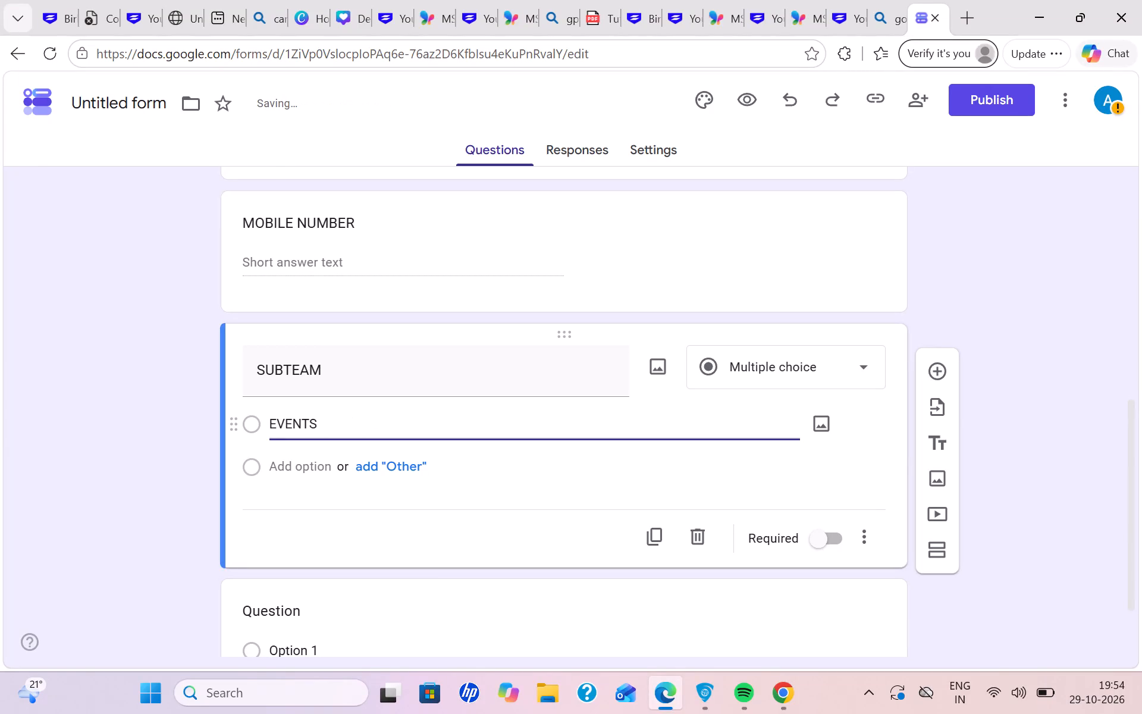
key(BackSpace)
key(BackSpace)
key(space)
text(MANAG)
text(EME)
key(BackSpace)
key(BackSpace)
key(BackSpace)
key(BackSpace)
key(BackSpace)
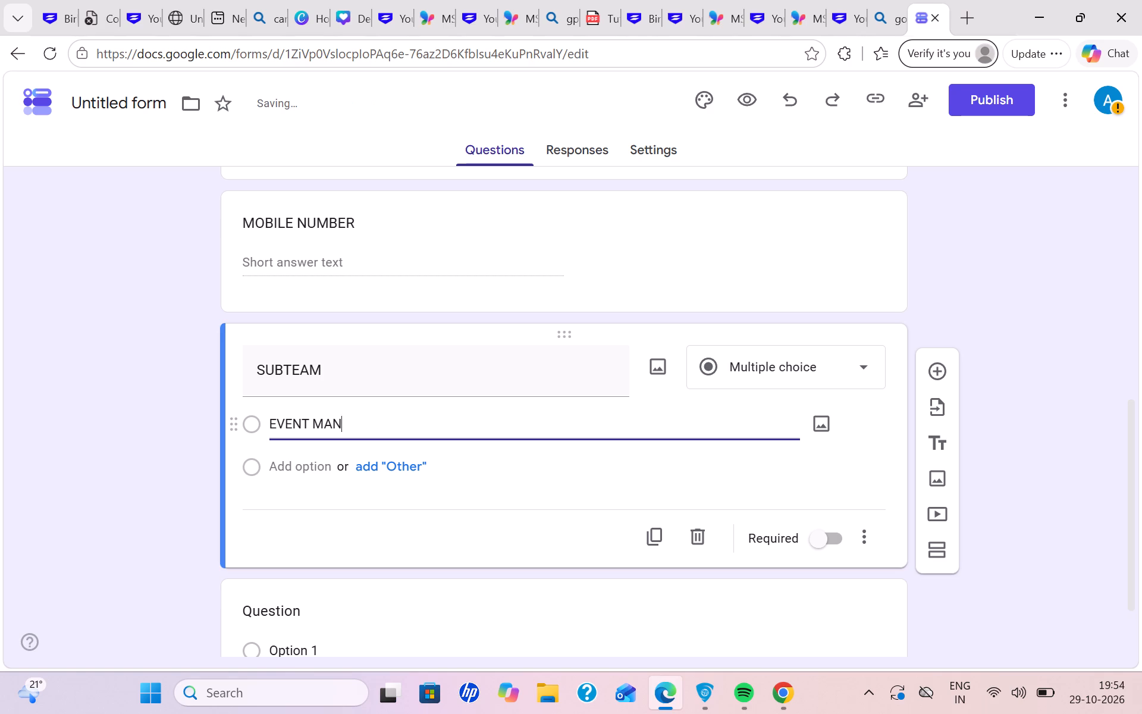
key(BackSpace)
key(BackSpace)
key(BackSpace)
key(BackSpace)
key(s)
Add a second answer option "DESIGN" to the SUBTEAM question.
click(327, 465)
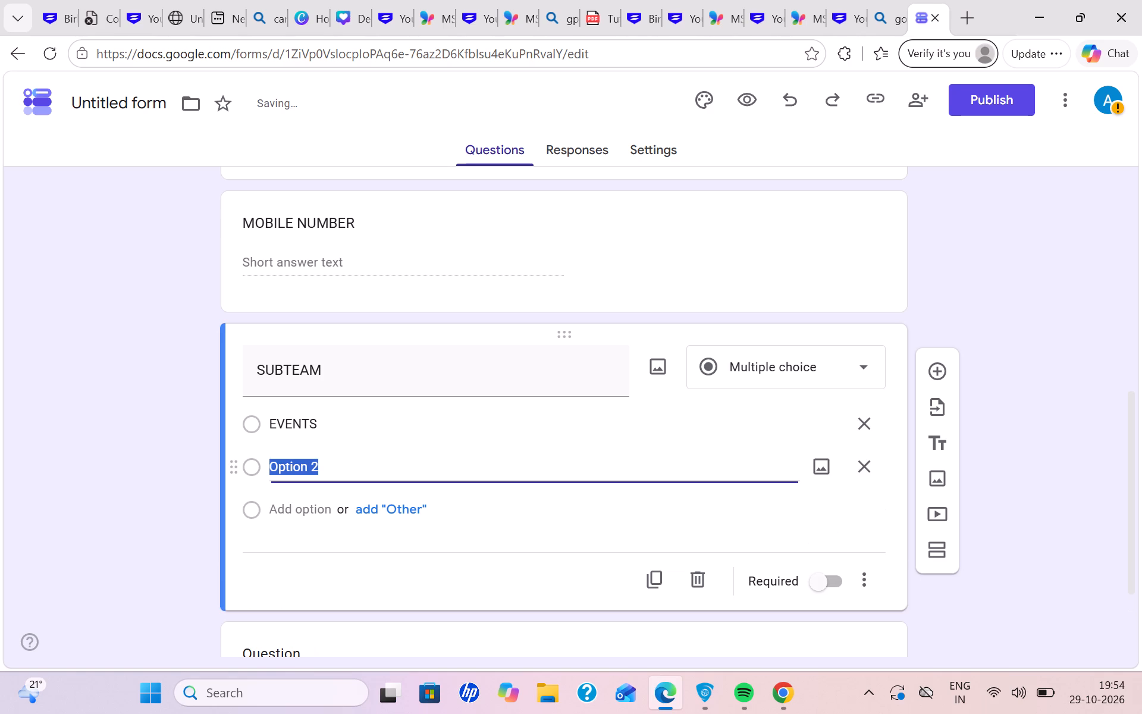
text(DESIGN)
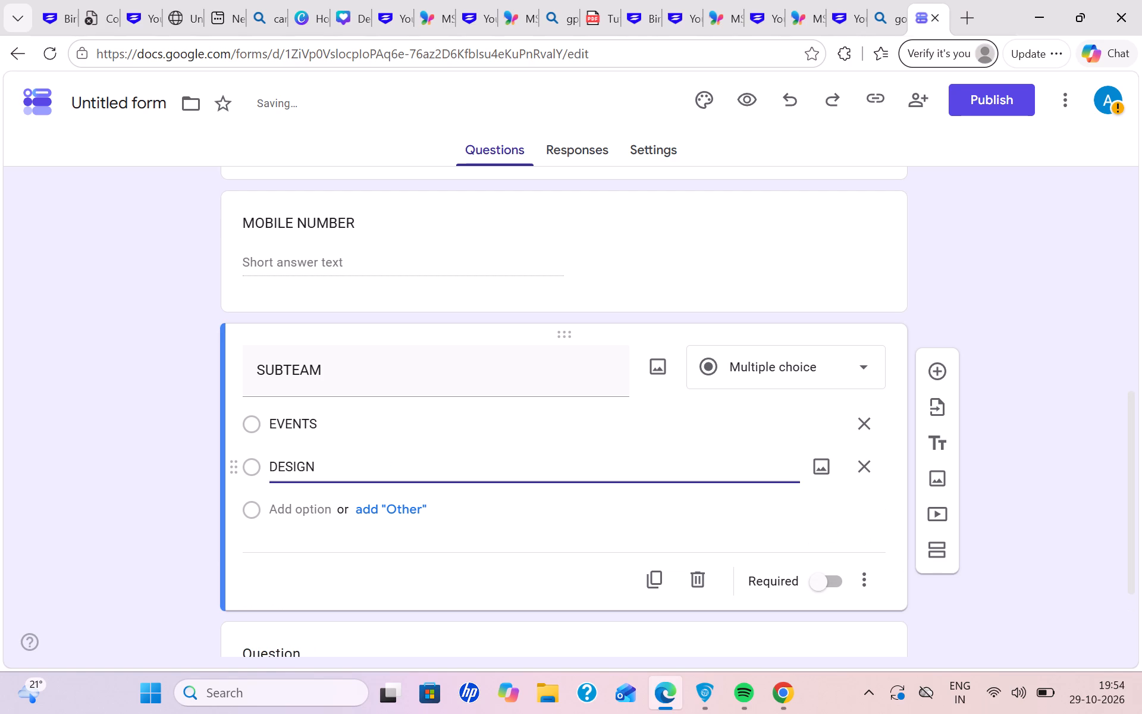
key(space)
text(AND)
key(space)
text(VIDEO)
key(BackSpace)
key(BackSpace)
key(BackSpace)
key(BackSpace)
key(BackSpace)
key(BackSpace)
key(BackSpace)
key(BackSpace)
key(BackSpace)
Add a third answer option "VIDEO EDITING" to the SUBTEAM question.
click(302, 502)
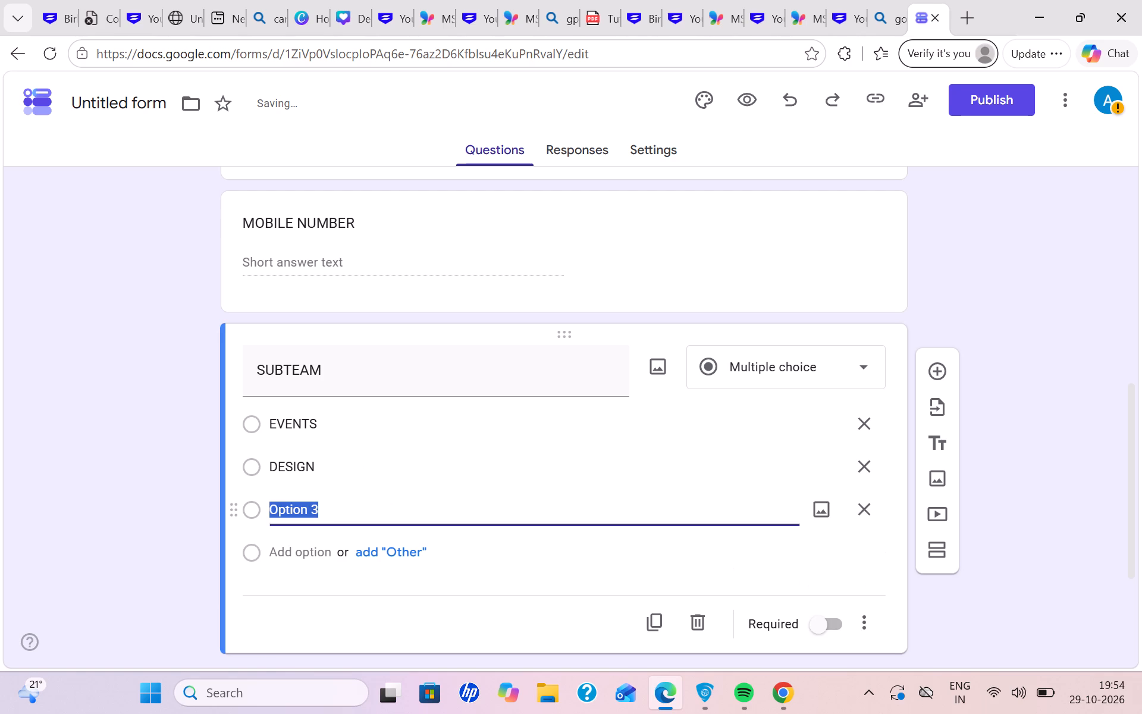
key(v)
text(IDE)
text(O EDITING)
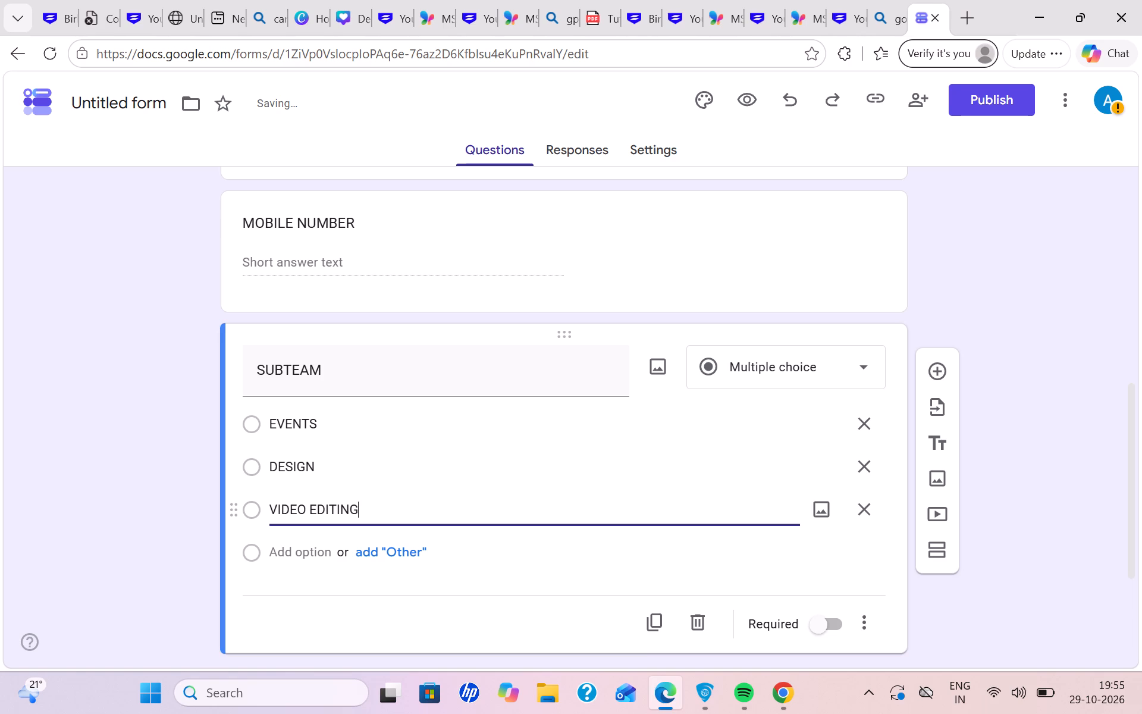
Add a fourth answer option "SPONSERSHIP" to the SUBTEAM question.
key(Return)
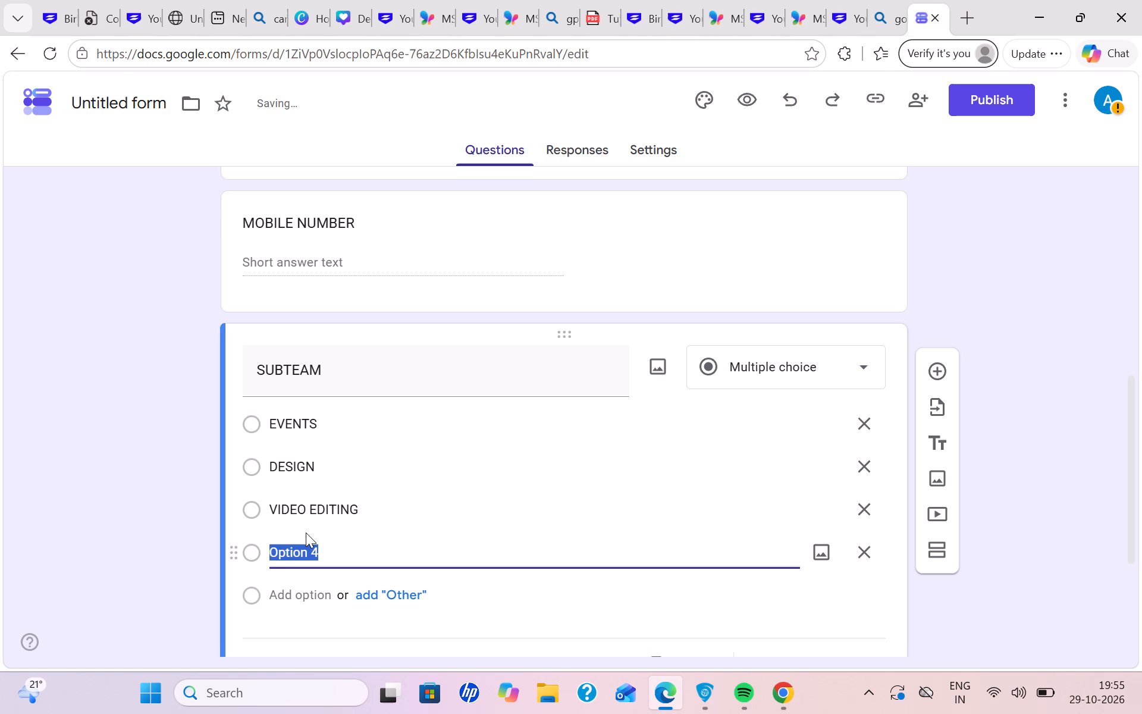
text(SP)
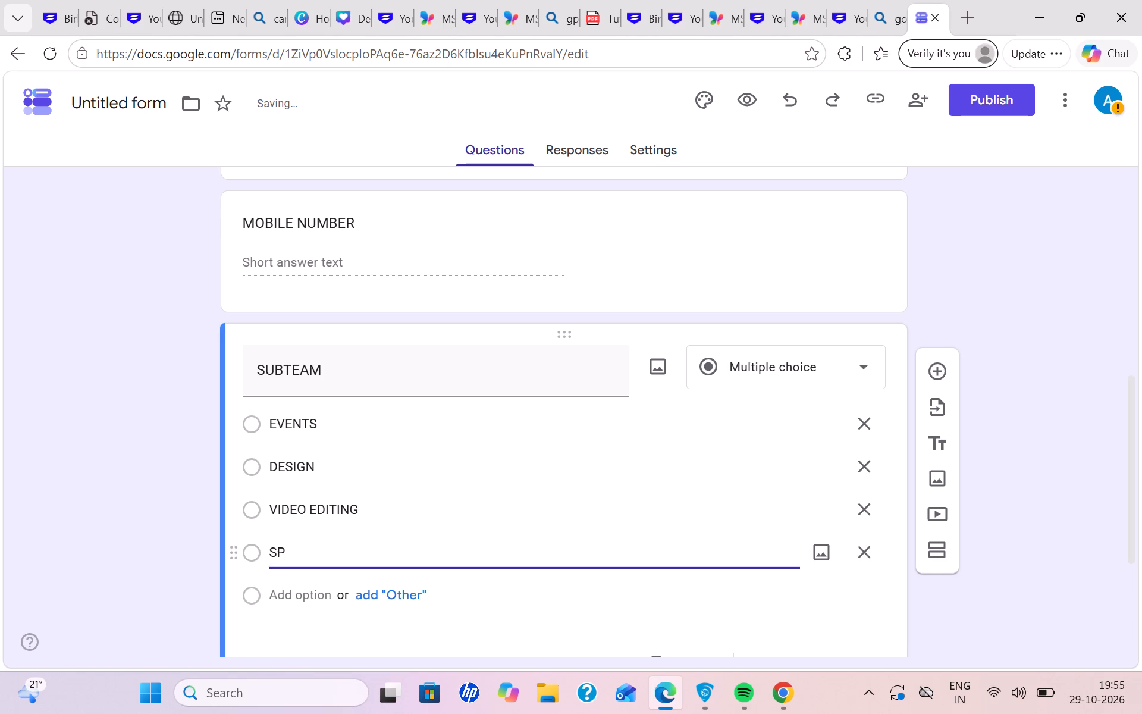
text(ONSHERSHIP)
key(BackSpace)
key(BackSpace)
key(BackSpace)
key(BackSpace)
key(BackSpace)
key(BackSpace)
key(BackSpace)
key(BackSpace)
key(BackSpace)
key(BackSpace)
text(ONSERSHIP)
Correct the fourth SUBTEAM option's spelling and extend it to read "SPONSORSHIP AND FINANCE".
click(378, 549)
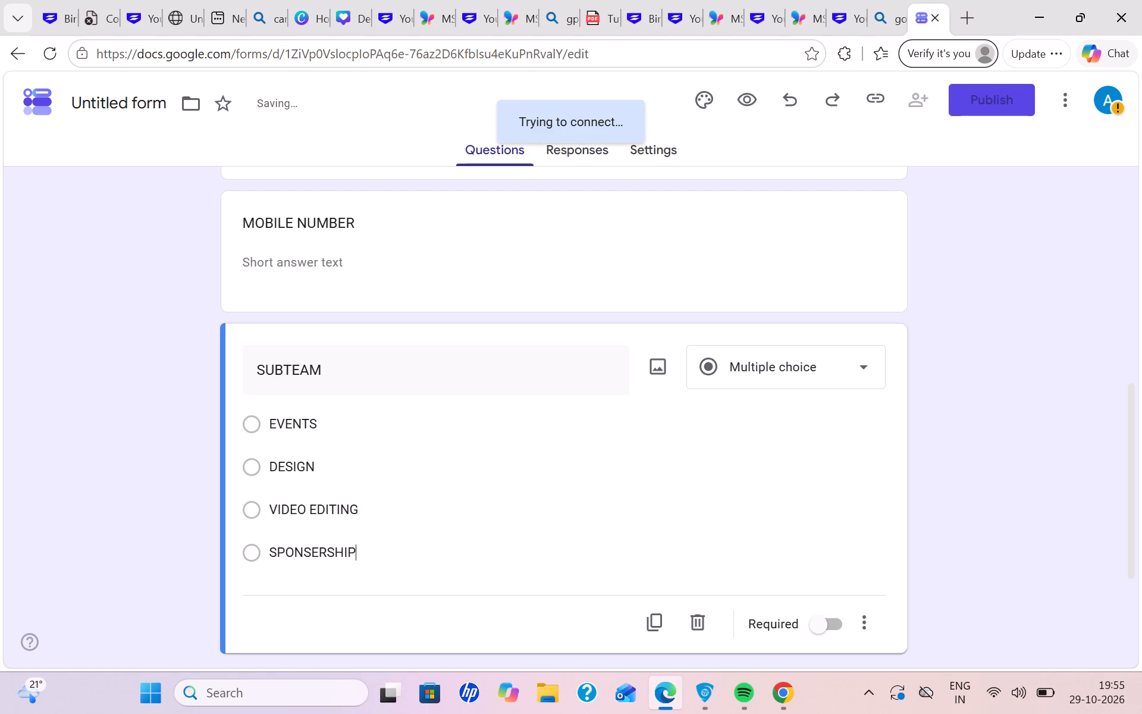
click(320, 553)
click(352, 547)
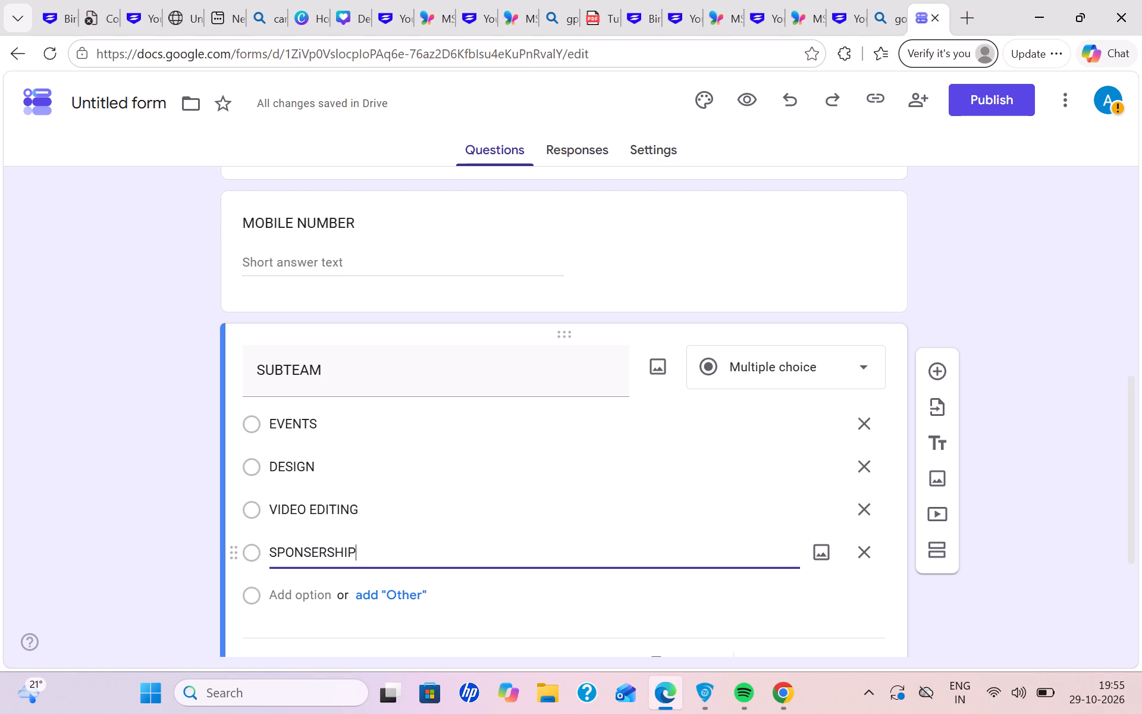
click(319, 556)
key(BackSpace)
key(o)
click(379, 558)
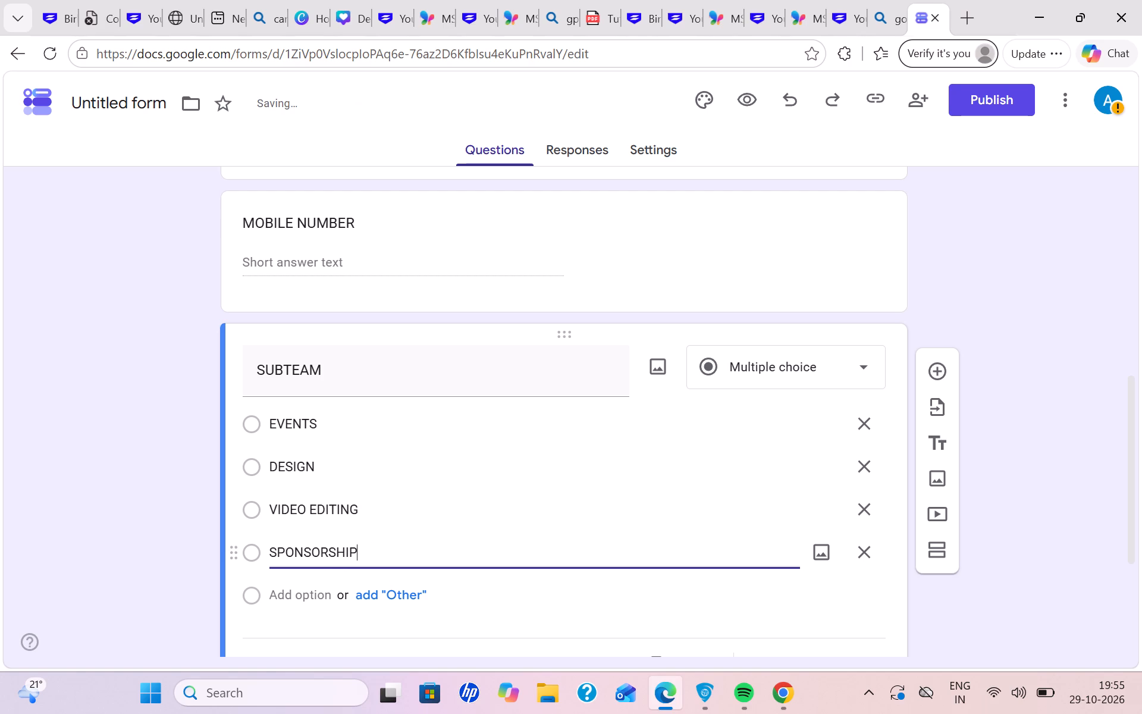
key(space)
text(AN)
text(D FINANCE)
key(space)
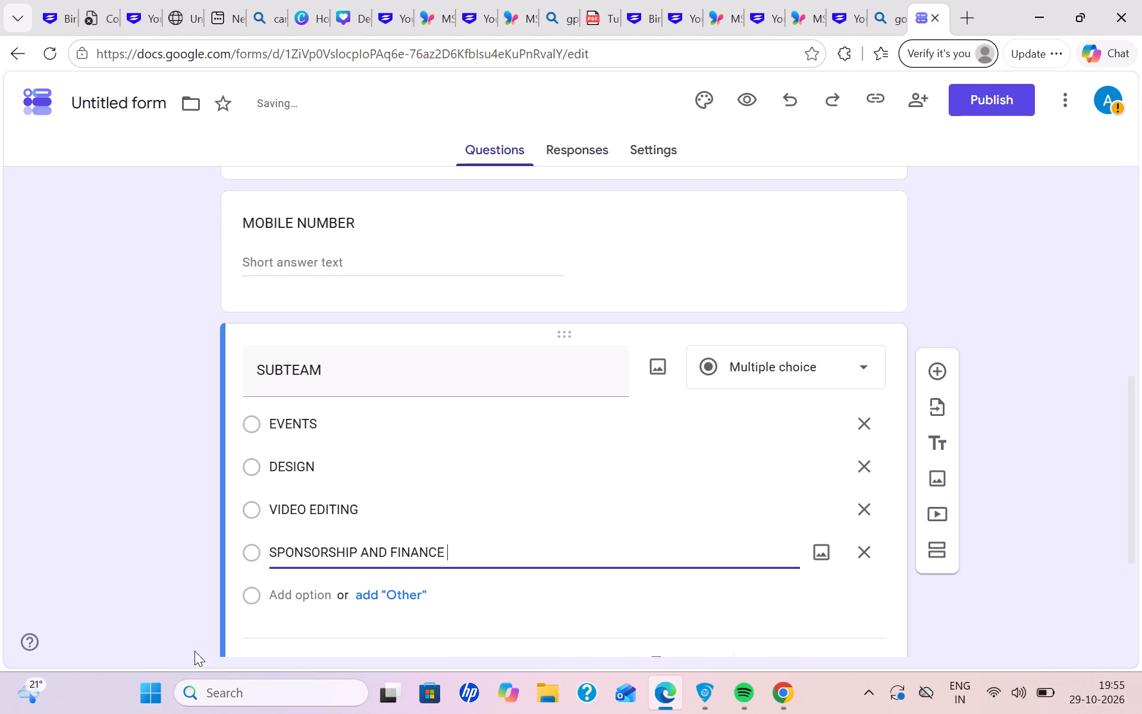
Add a fifth answer option "WEB TEAM" to the SUBTEAM question.
click(321, 598)
text(WEB)
key(space)
text(TEAM)
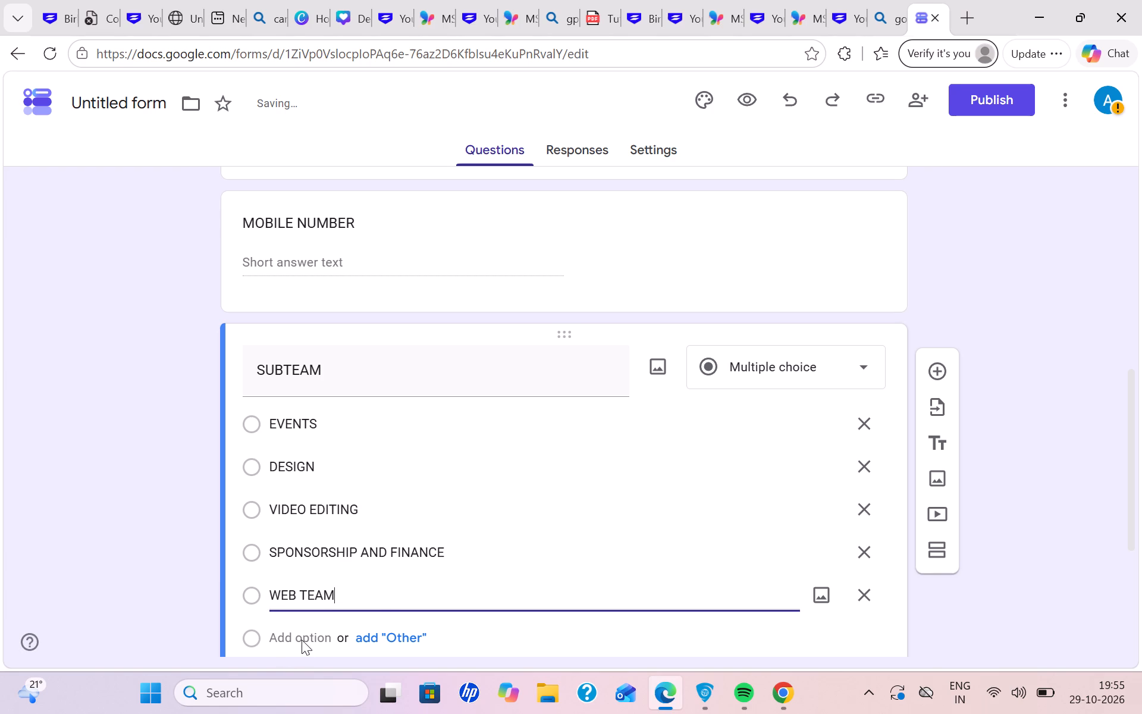
Add a sixth answer option "LOGISTIC AND PUBLICITY" to the SUBTEAM question.
click(302, 641)
click(314, 641)
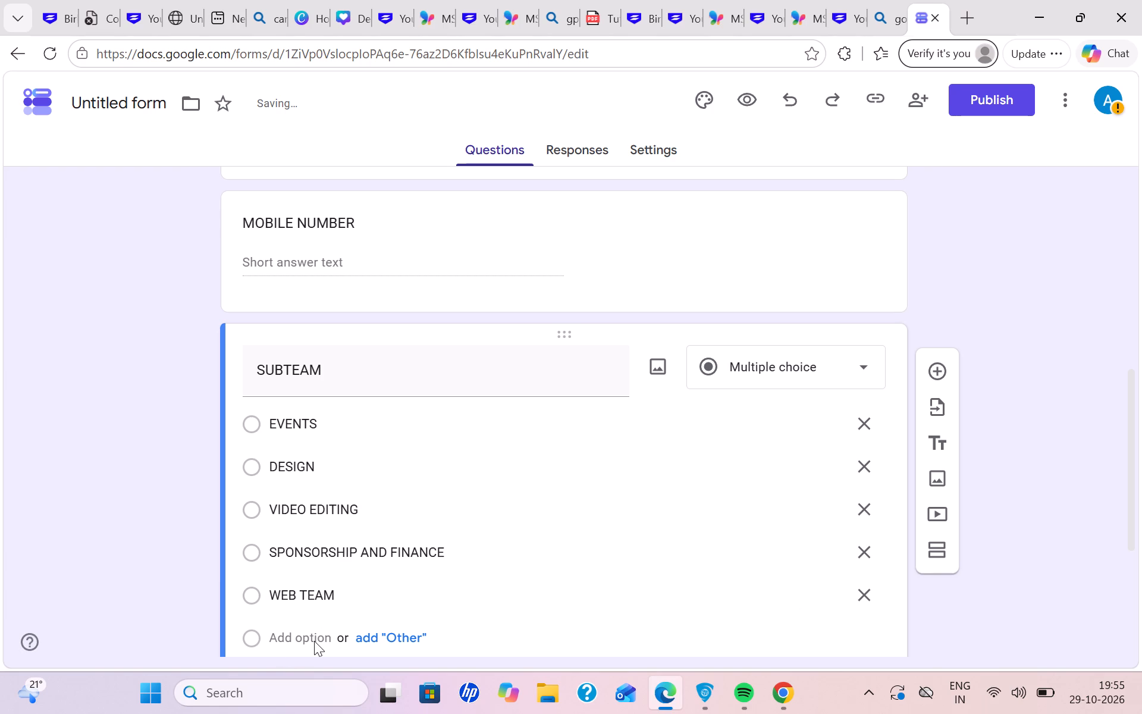
scroll(314, 641, down, 1)
click(325, 637)
scroll(444, 590, down, 1)
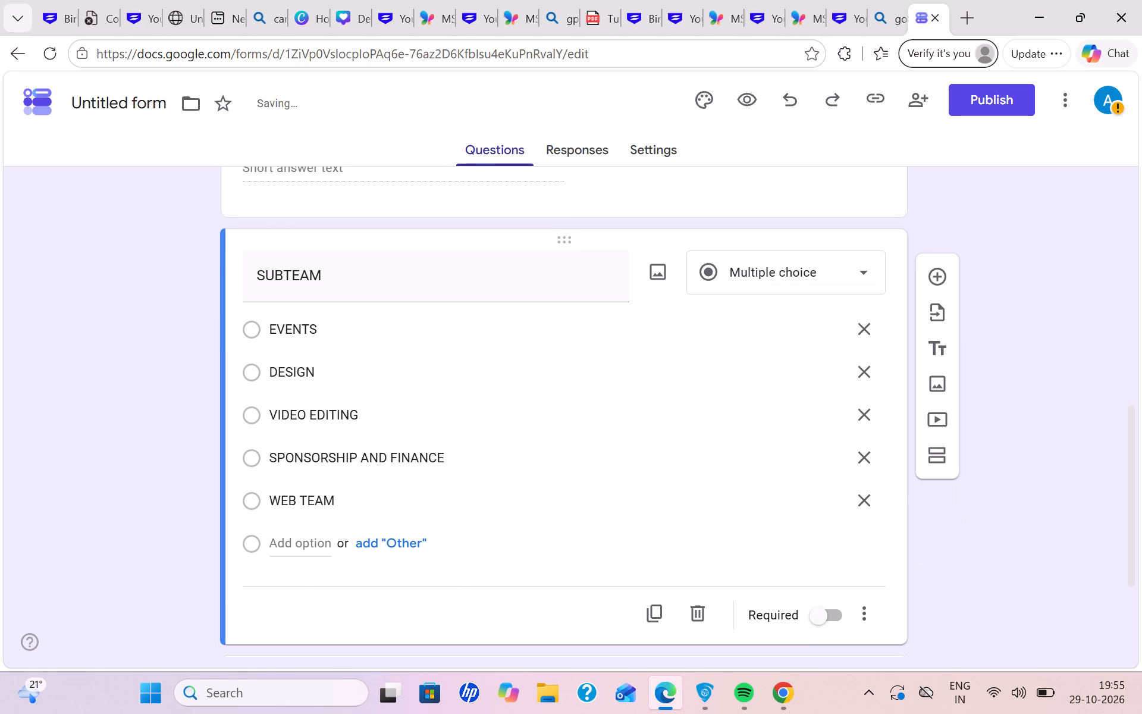
click(294, 535)
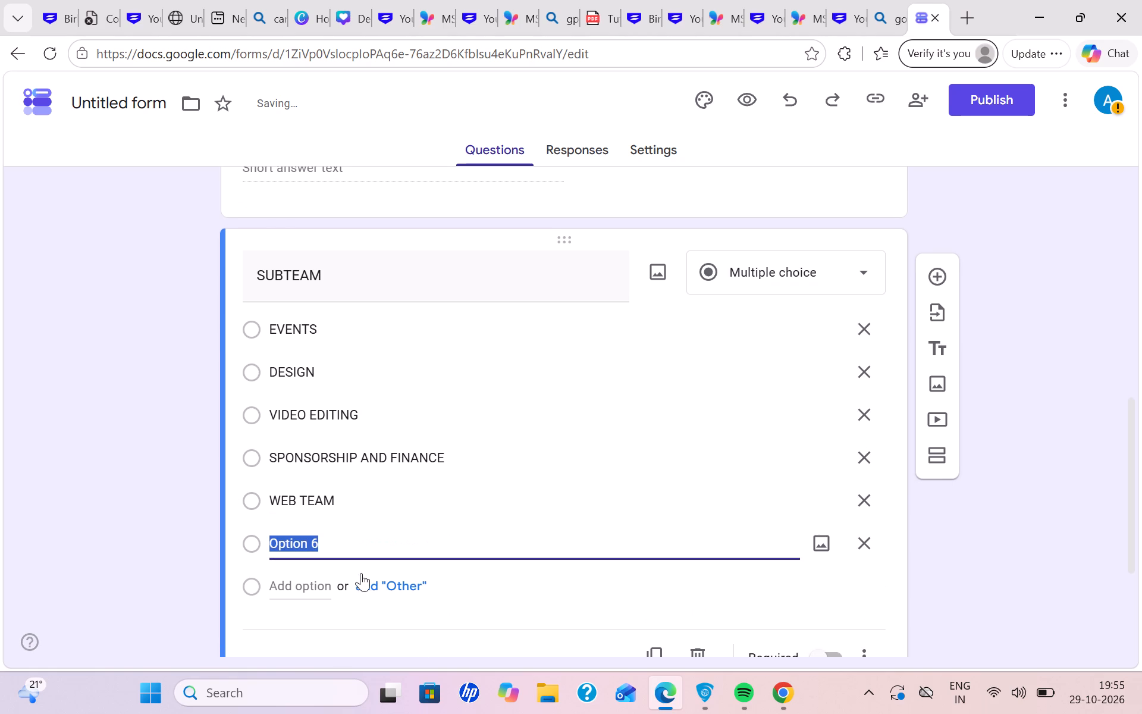
text(LO)
text(GUI)
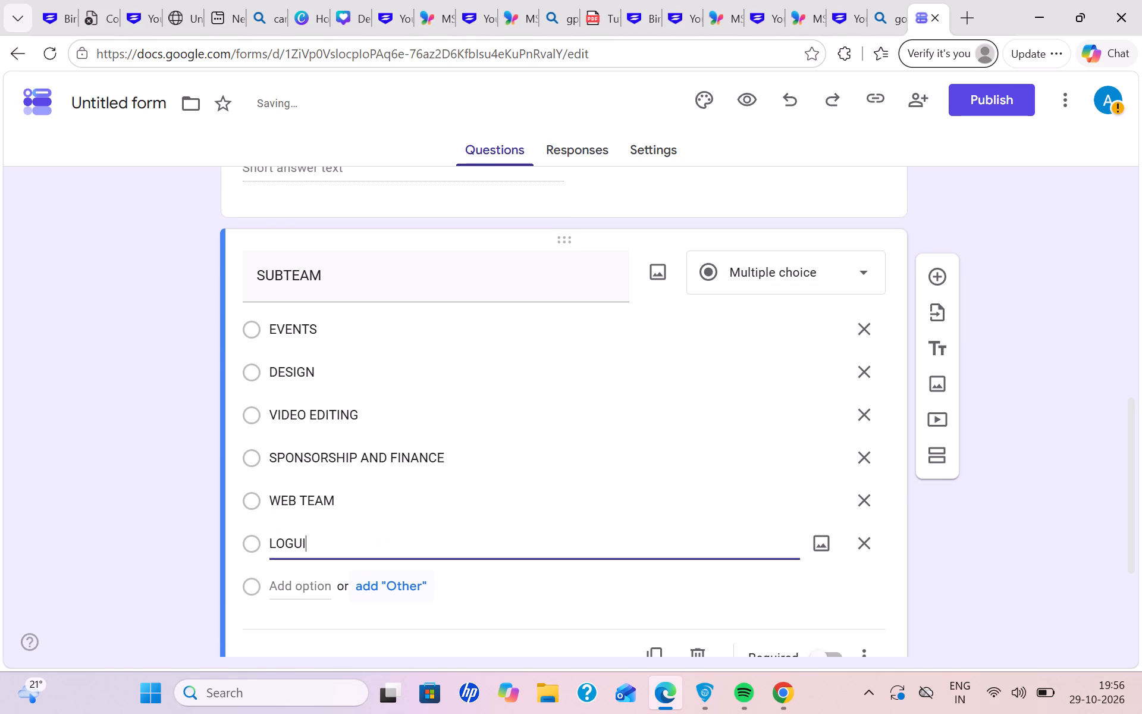
key(BackSpace)
key(BackSpace)
text(ISTIC AND PU)
text(BLICITY)
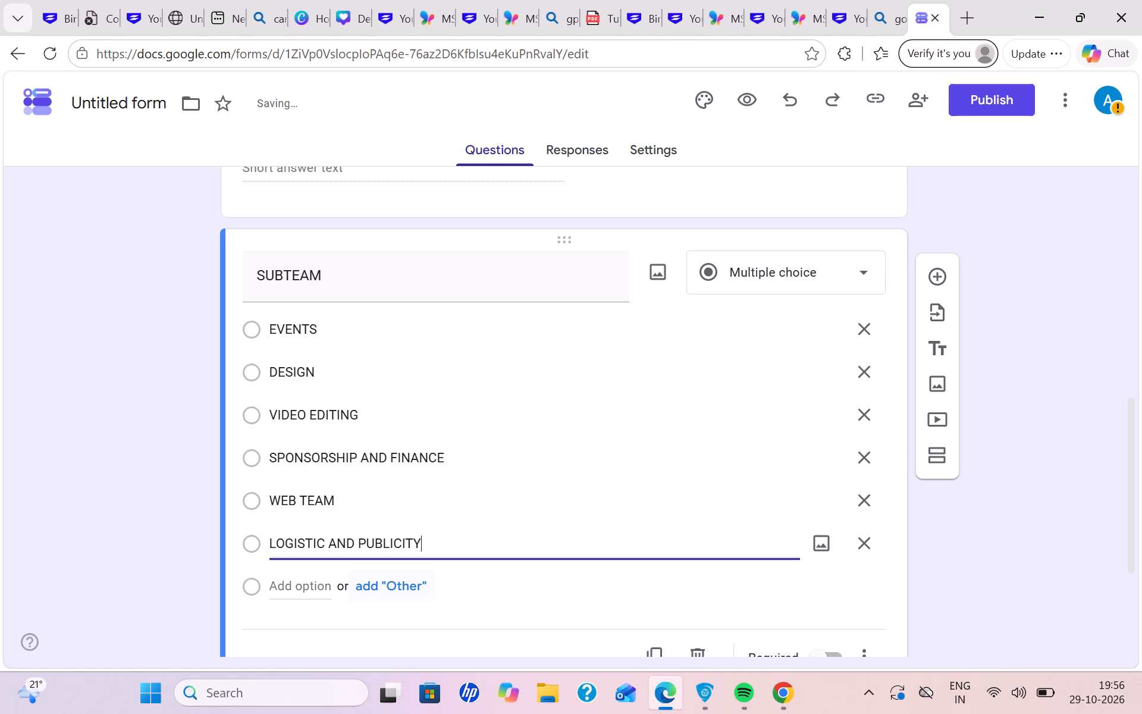
Add a seventh answer option "CONTENT AND PR" to the SUBTEAM question.
click(278, 580)
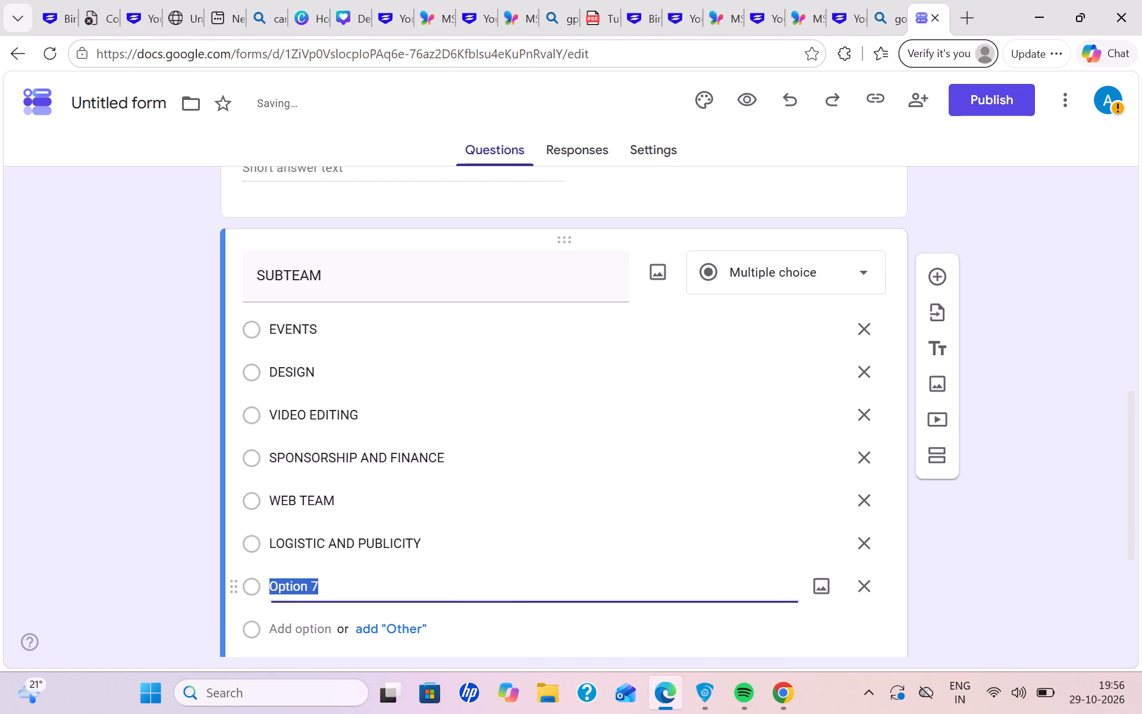
click(353, 583)
key(BackSpace)
key(BackSpace)
key(BackSpace)
key(BackSpace)
key(BackSpace)
key(BackSpace)
key(BackSpace)
key(BackSpace)
text(CONTENT)
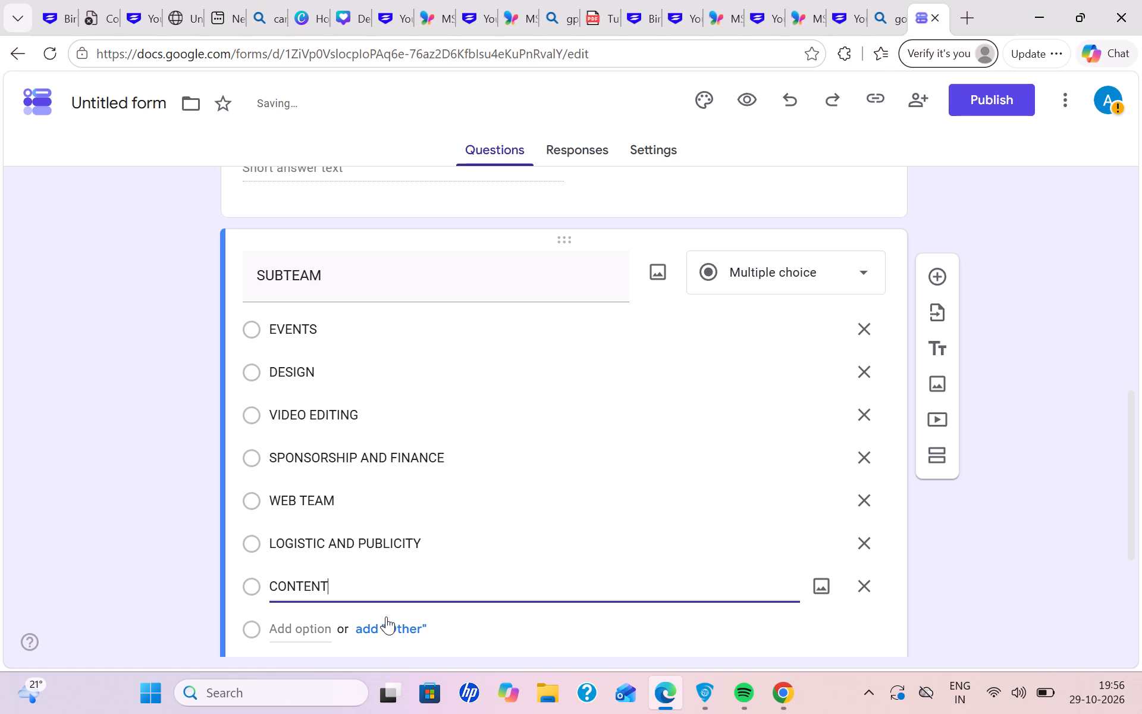
scroll(400, 595, down, 1)
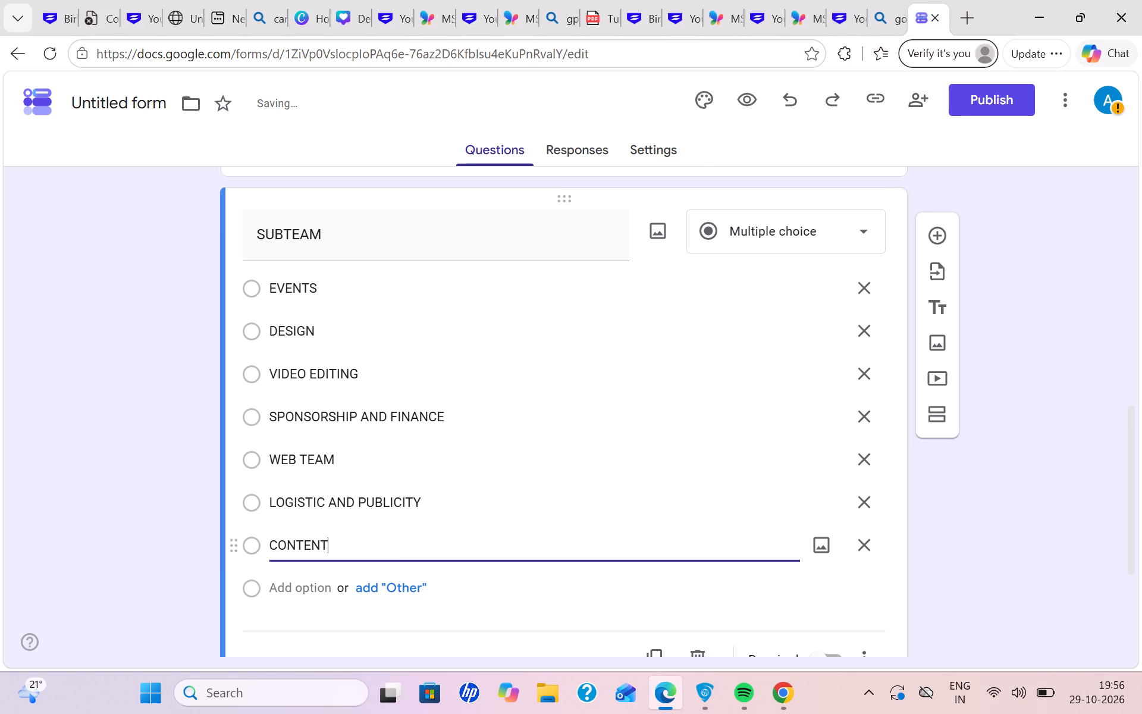
key(space)
text(AND PR)
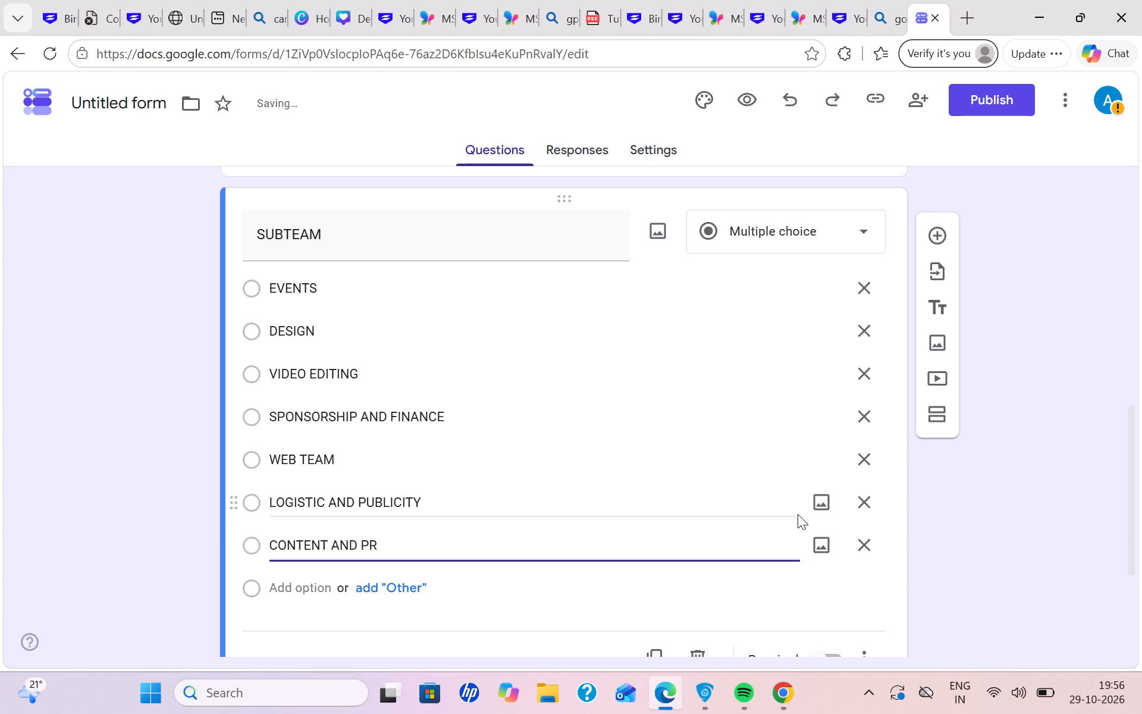
Review the form from its title through the SUBTEAM options down to the blank last question.
scroll(384, 600, down, 1)
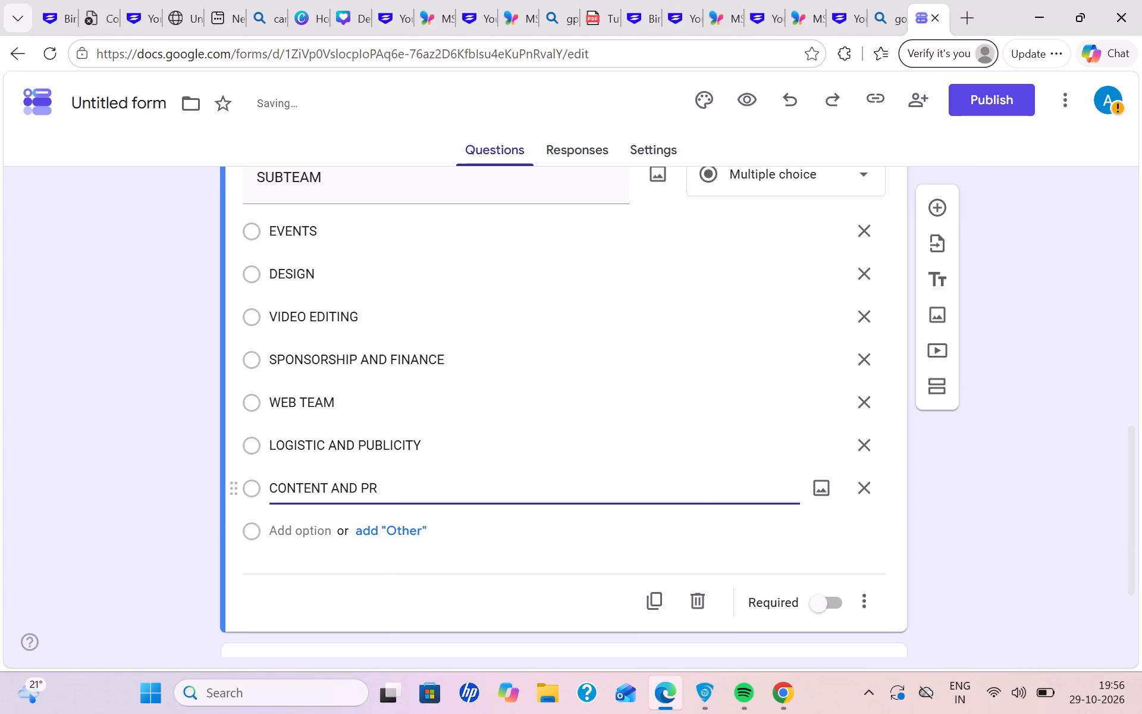
click(462, 437)
click(462, 437)
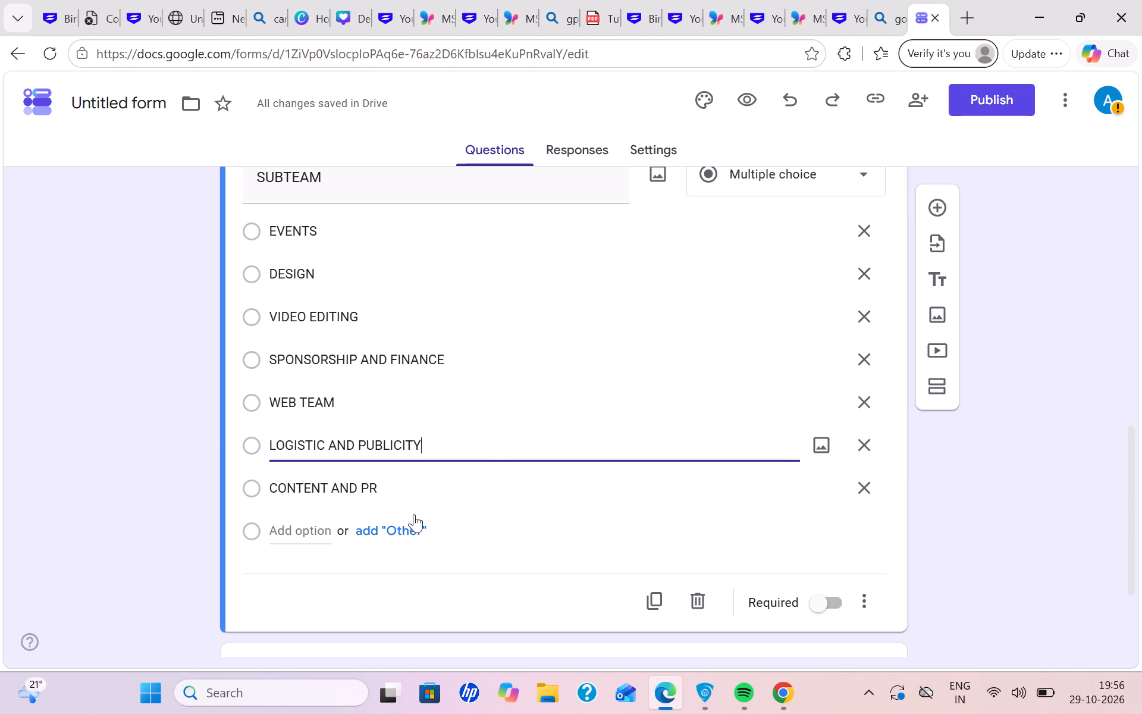
scroll(435, 502, up, 1)
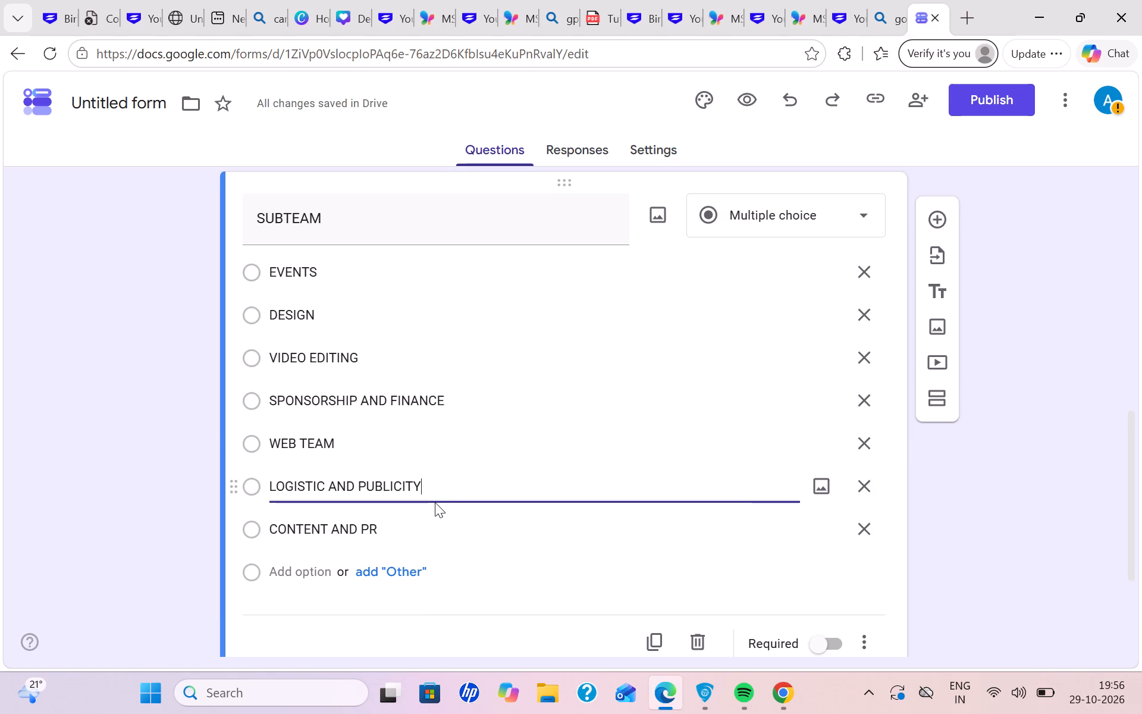
scroll(435, 502, down, 4)
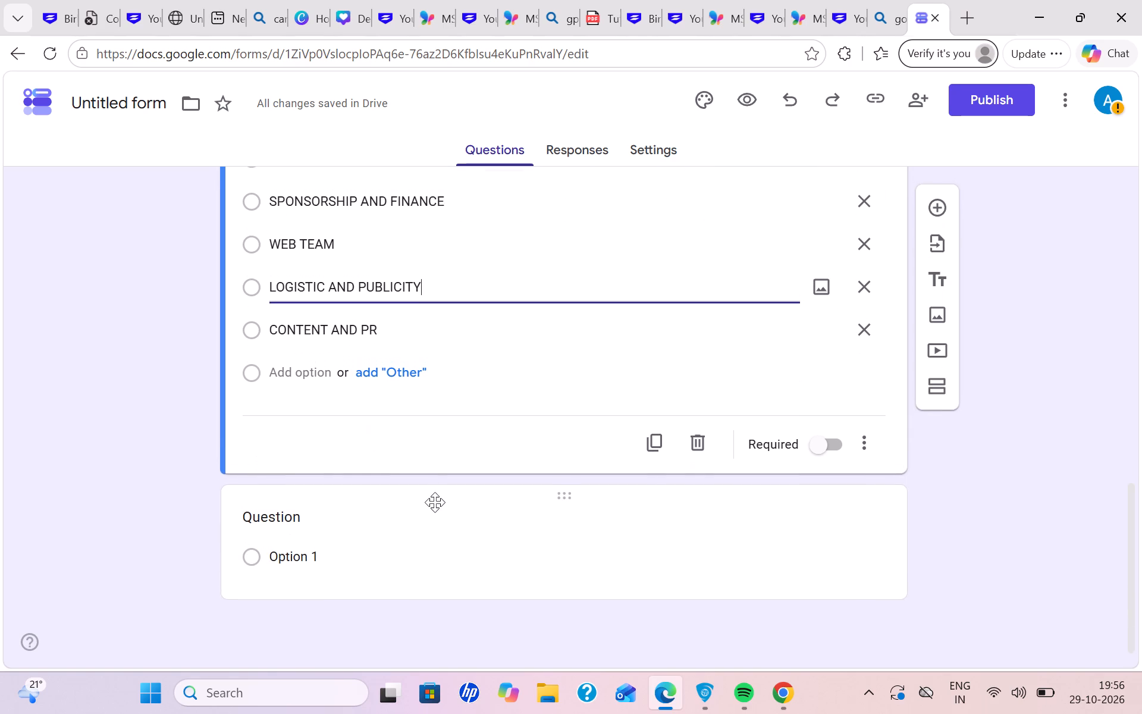
scroll(307, 611, up, 4)
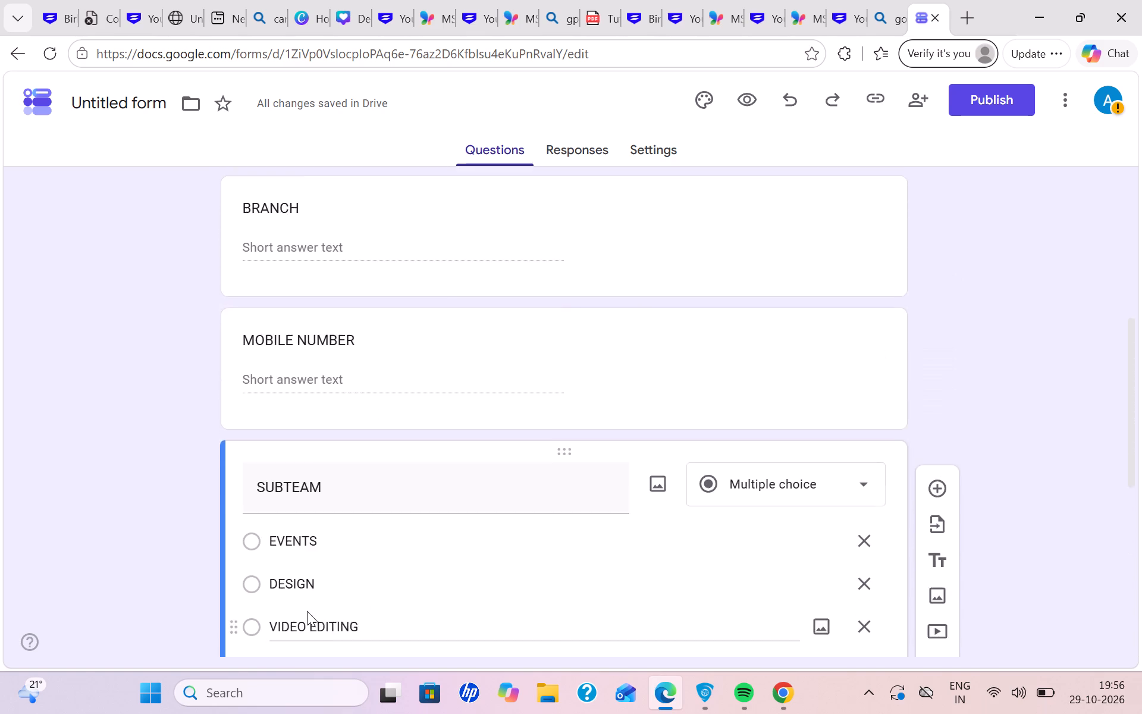
scroll(307, 611, up, 2)
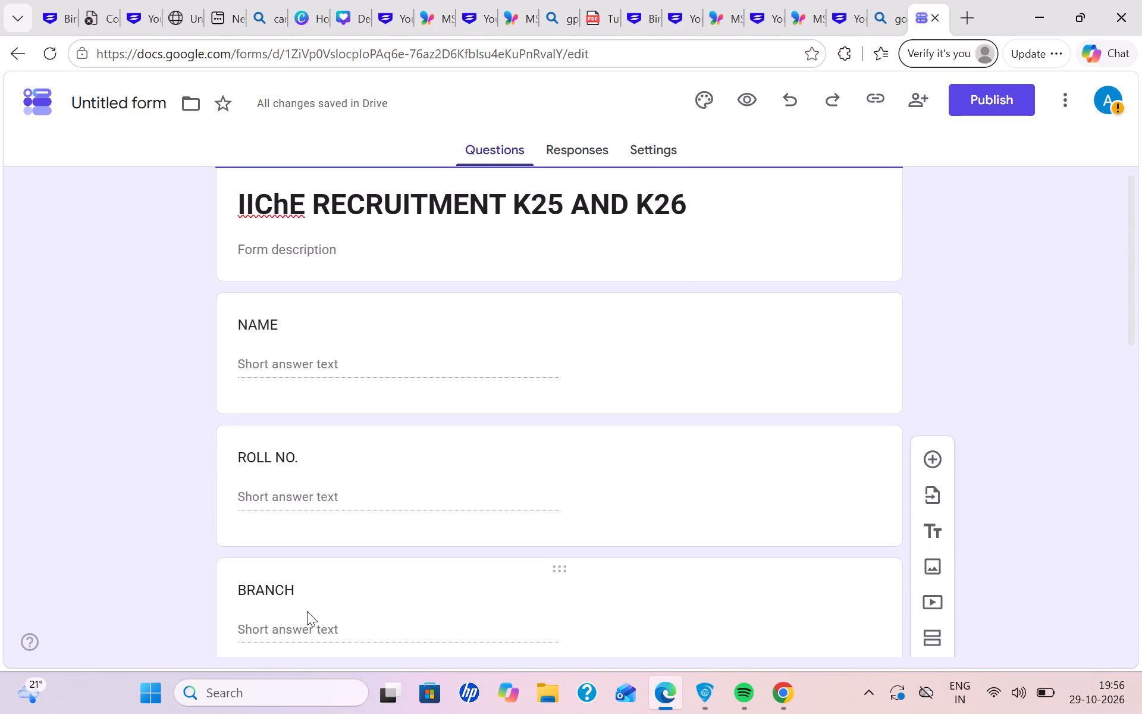
scroll(307, 611, down, 6)
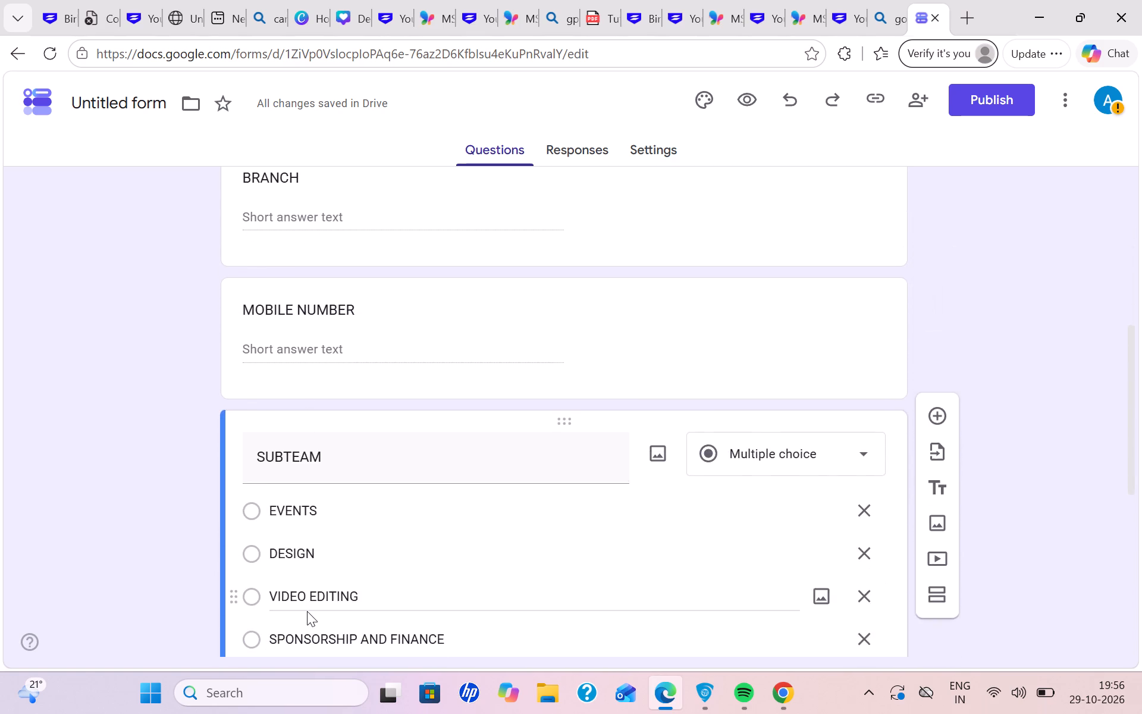
scroll(307, 611, down, 4)
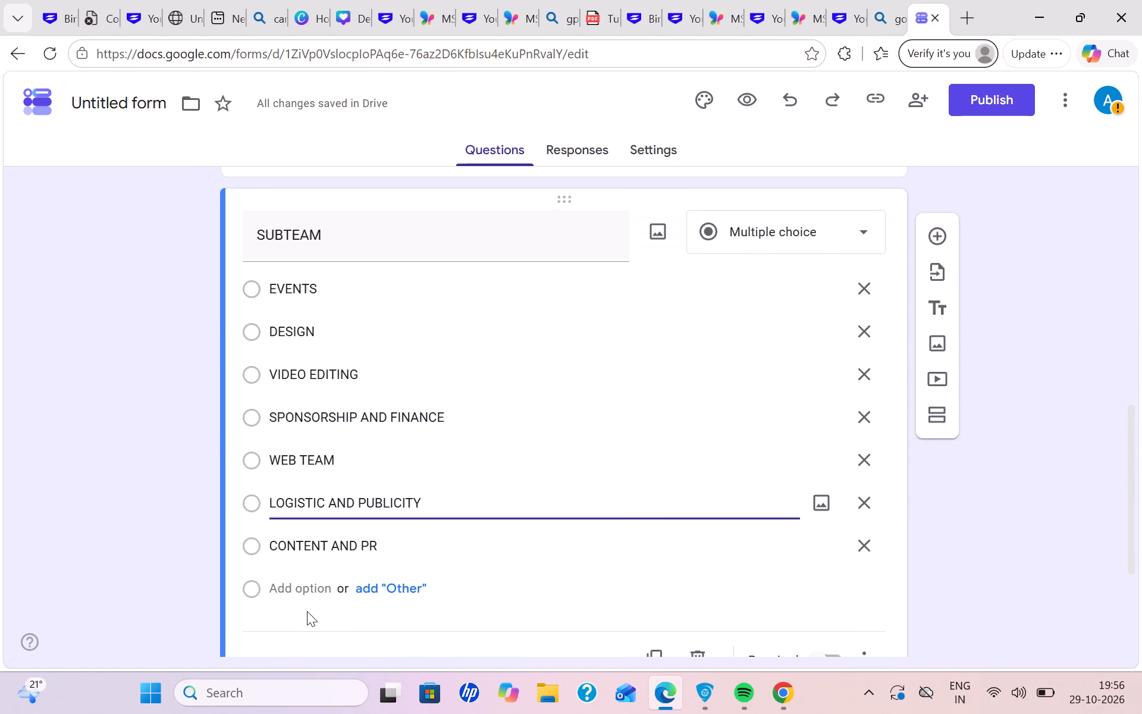
scroll(307, 611, down, 2)
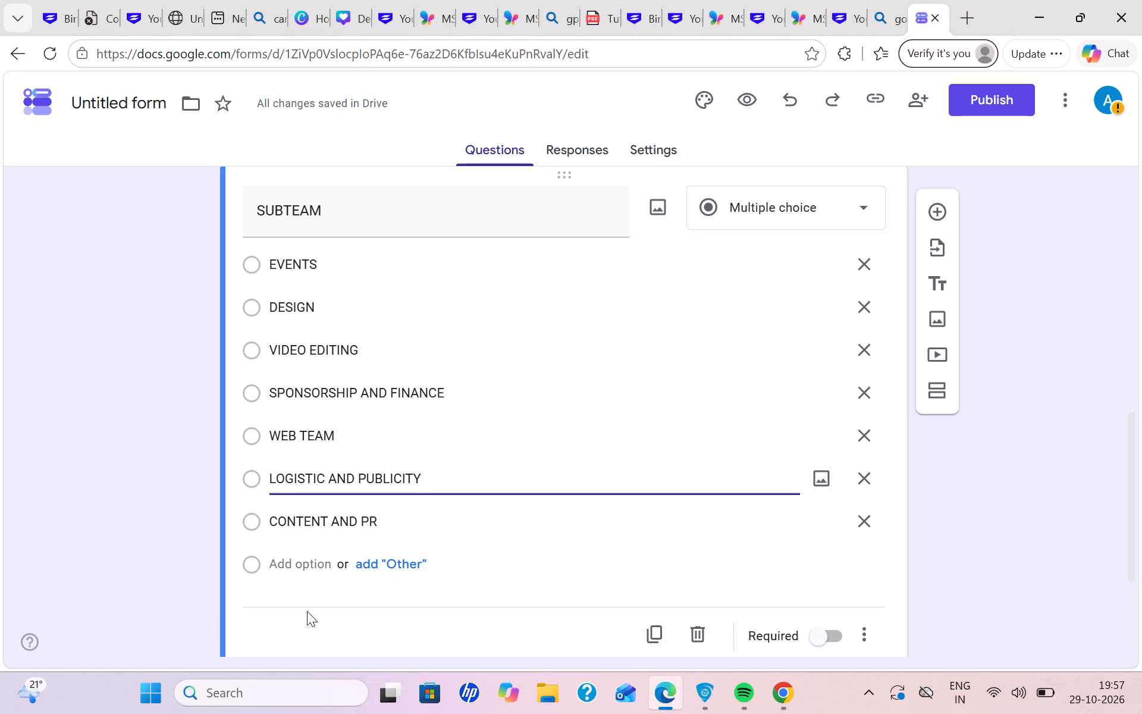
scroll(307, 611, down, 2)
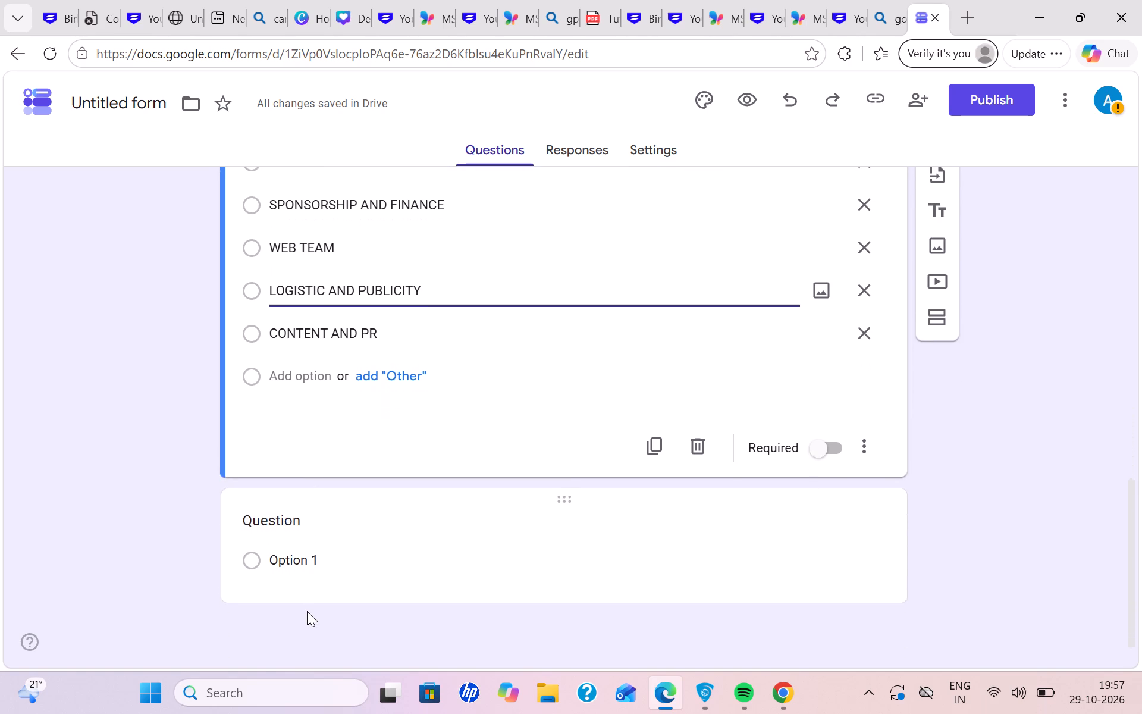
scroll(307, 611, down, 1)
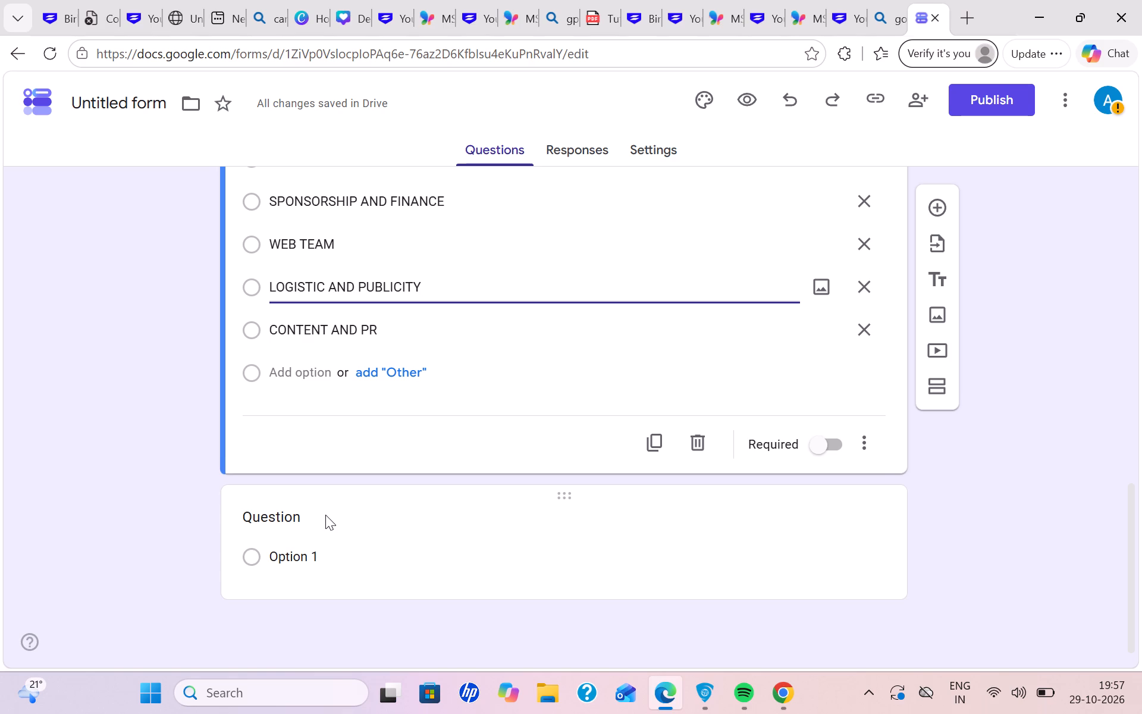
scroll(325, 515, up, 2)
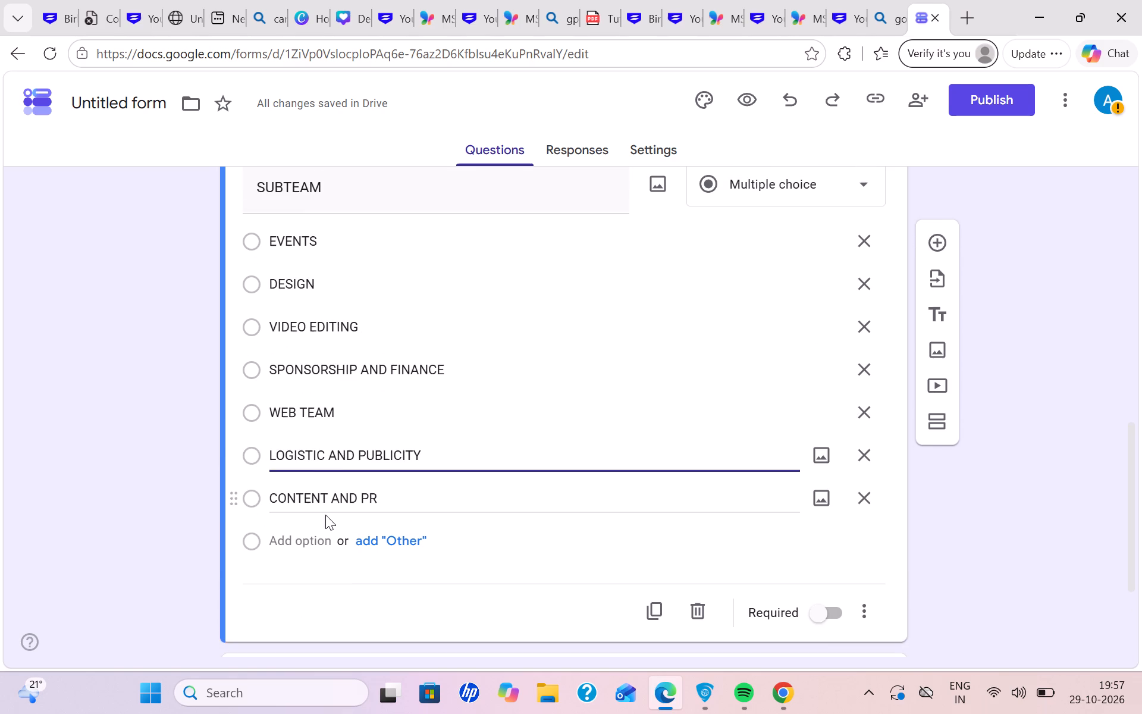
scroll(325, 515, up, 1)
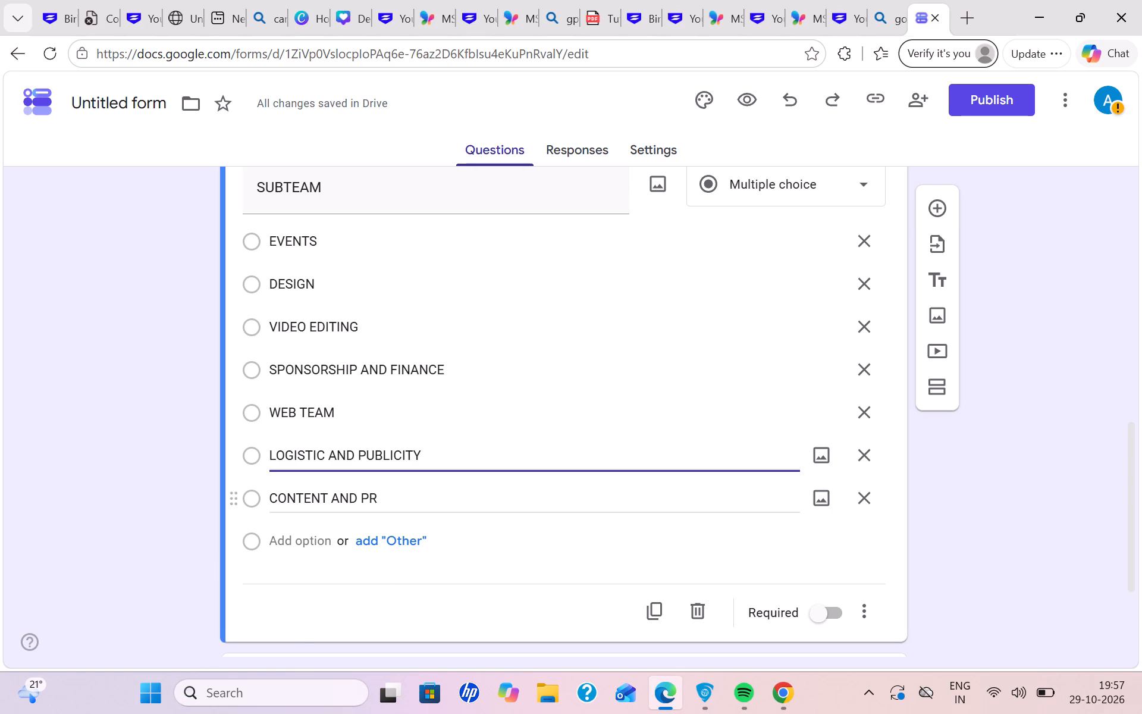
scroll(388, 491, down, 3)
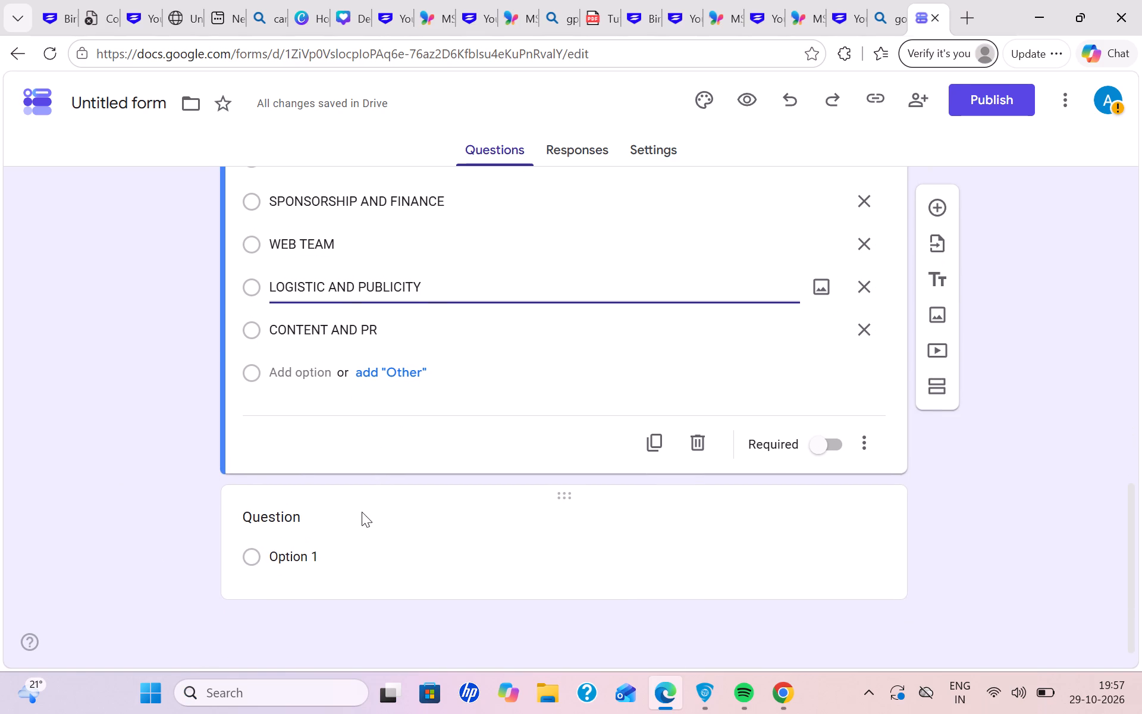
Title the blank last question "WHY DO YOU WANT TO JOIN IIChE?".
click(362, 512)
scroll(441, 444, up, 1)
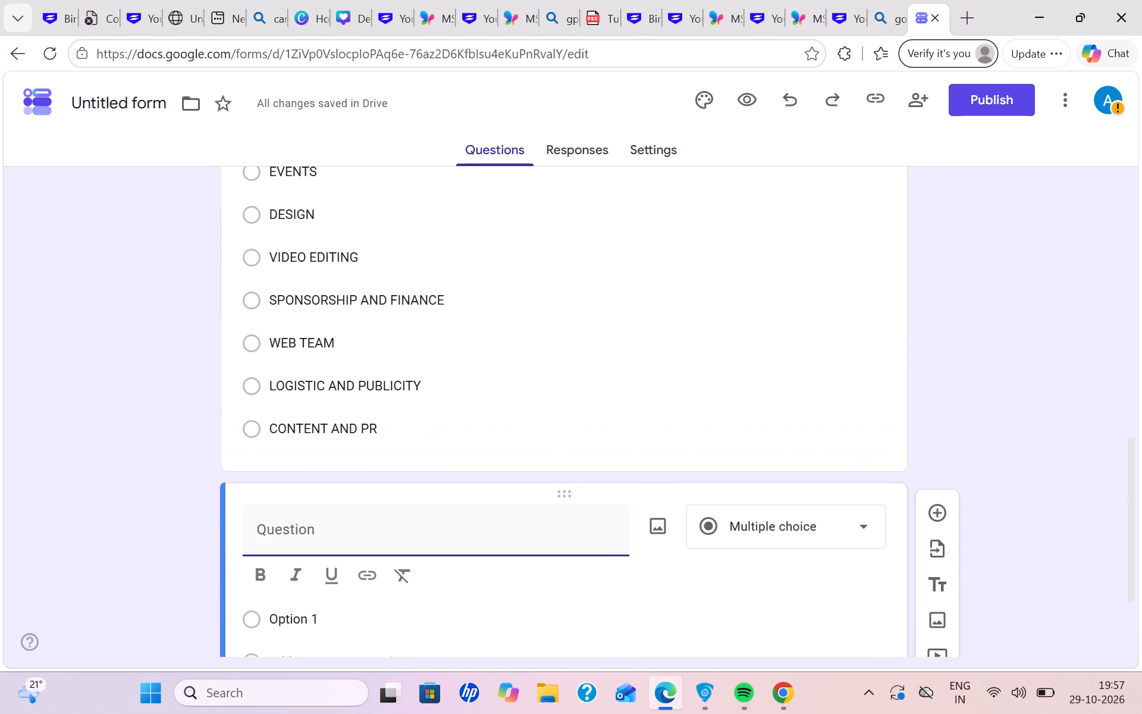
scroll(441, 444, up, 2)
scroll(441, 444, down, 2)
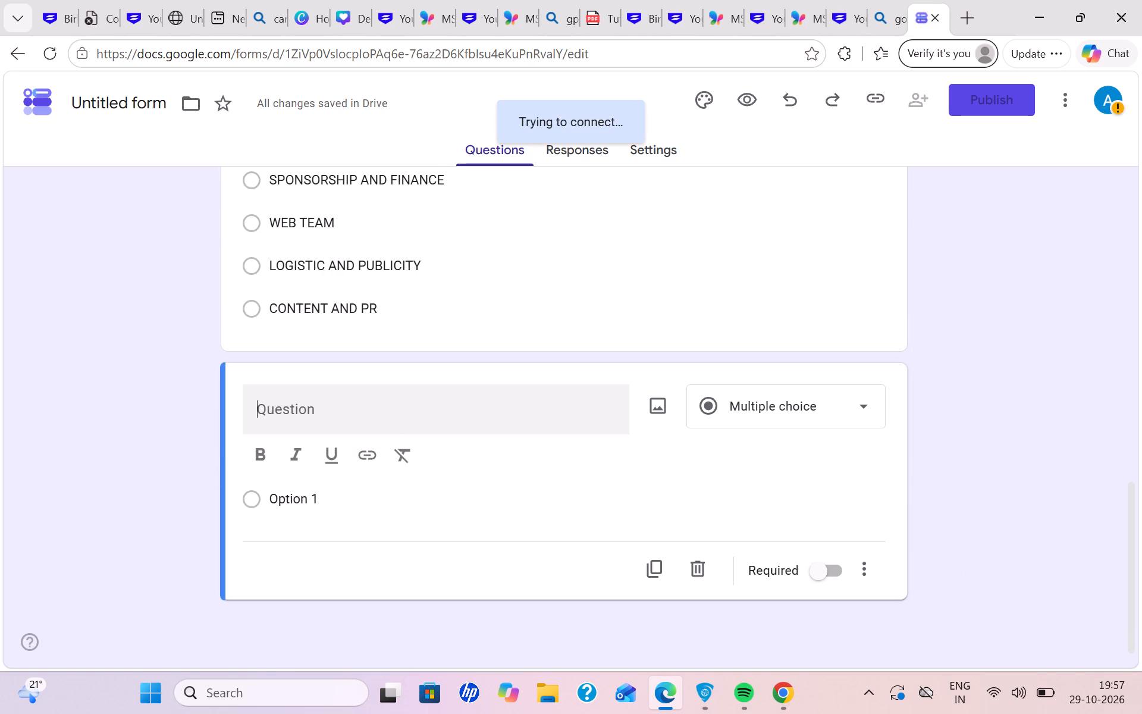
text(WHY DO)
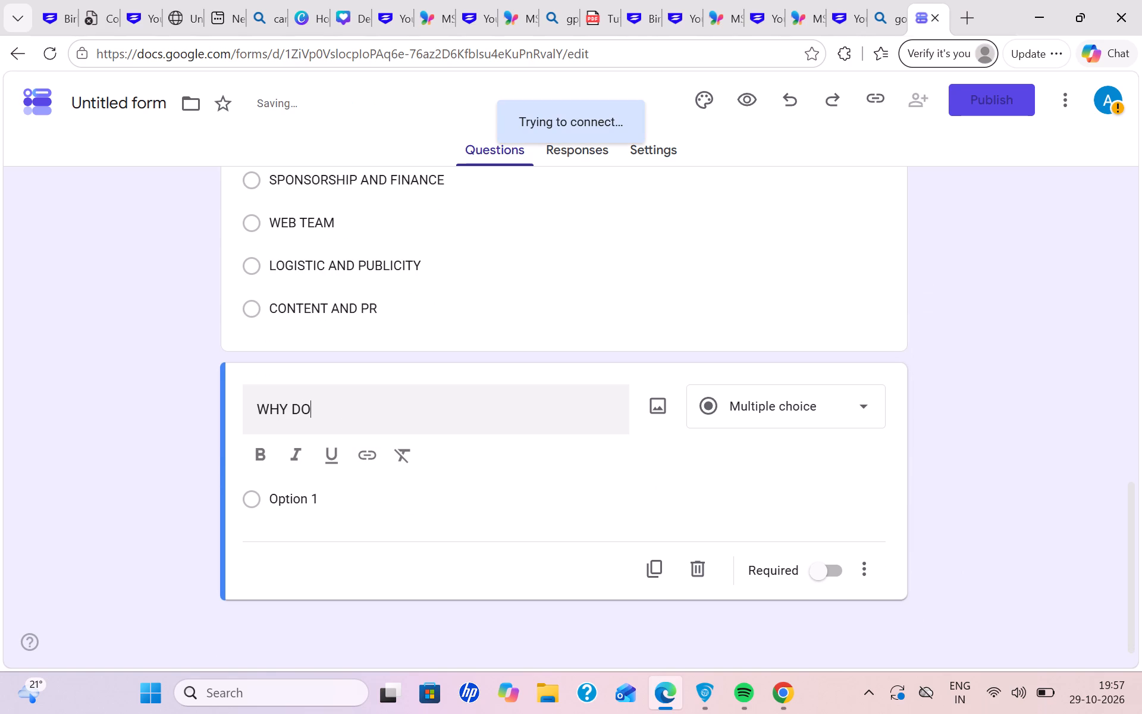
key(space)
text(YOU WANT TO JOIN)
key(space)
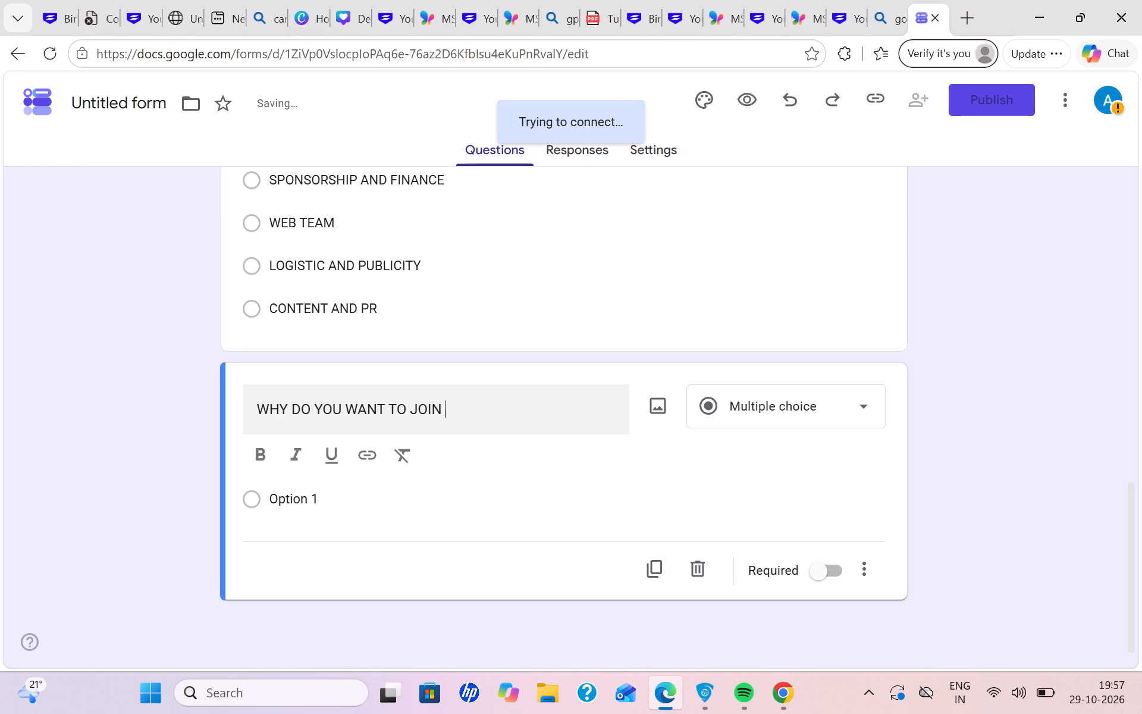
key(BackSpace)
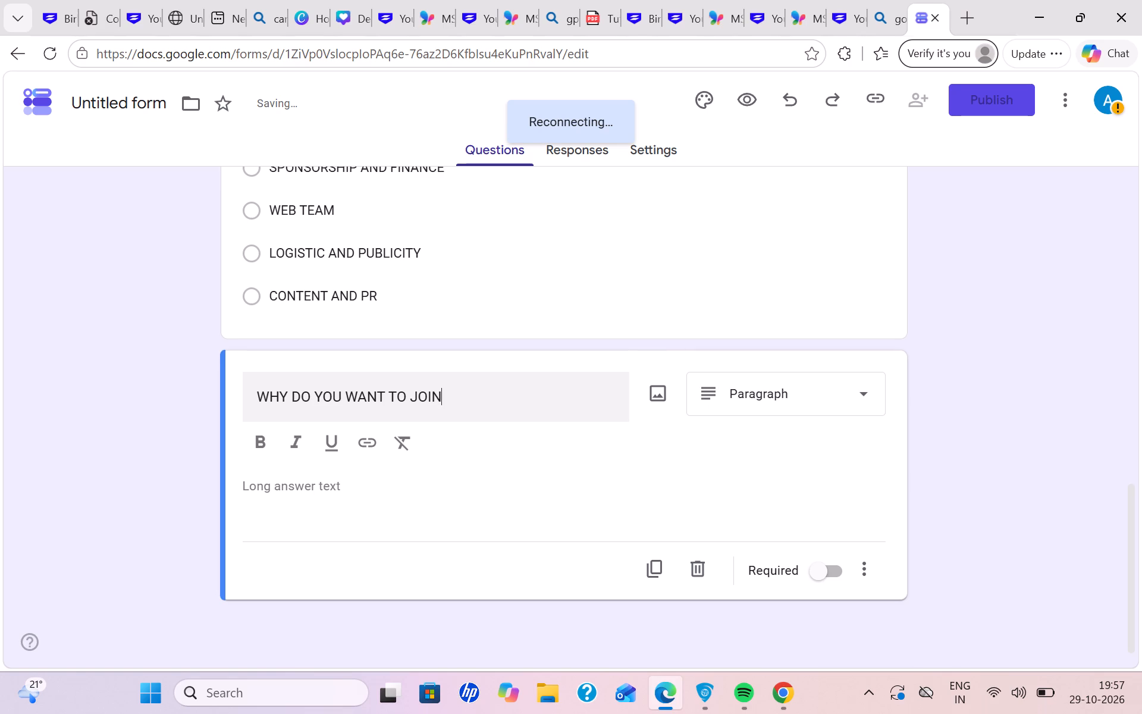
key(space)
text(II)
key(c)
key(e)
key(shift+question)
Review the form from its title through the SUBTEAM options down to the question about joining IIChE.
scroll(519, 491, down, 3)
scroll(822, 249, up, 2)
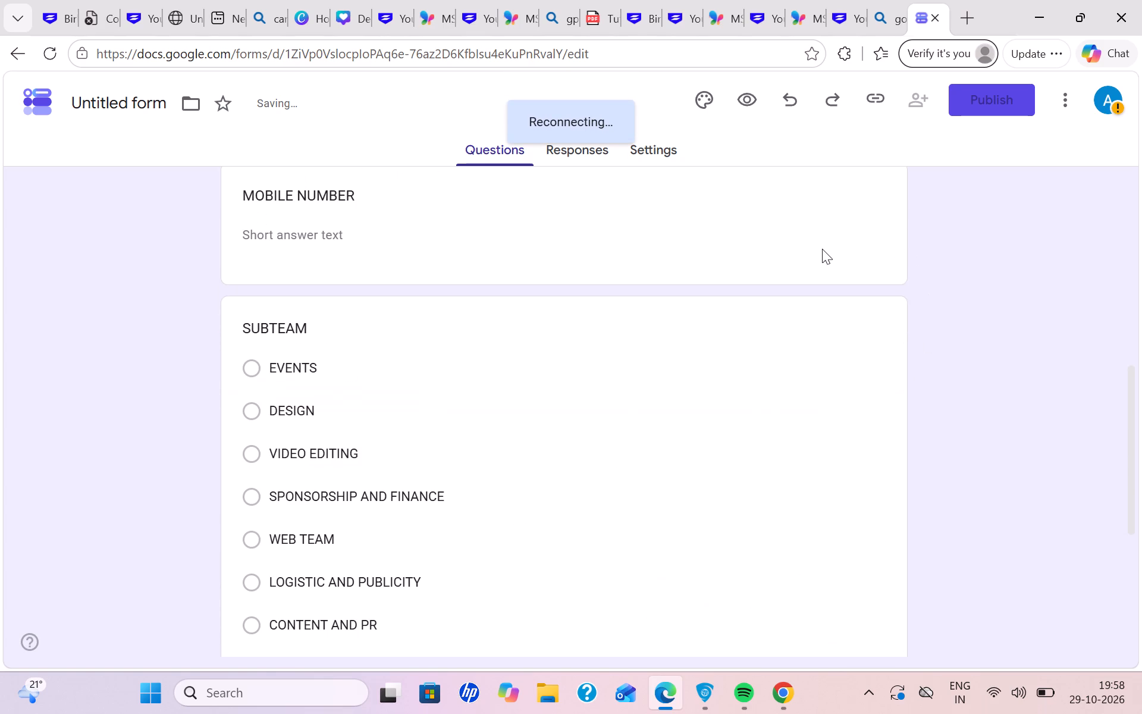
scroll(674, 484, down, 2)
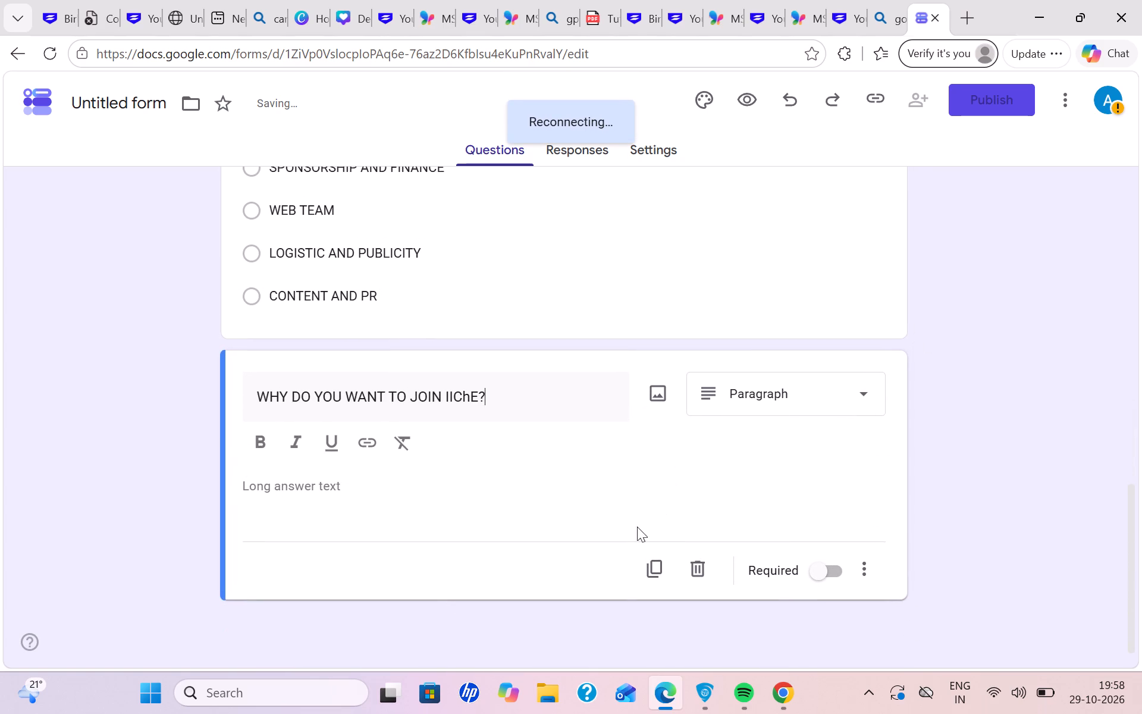
click(610, 528)
scroll(647, 486, down, 3)
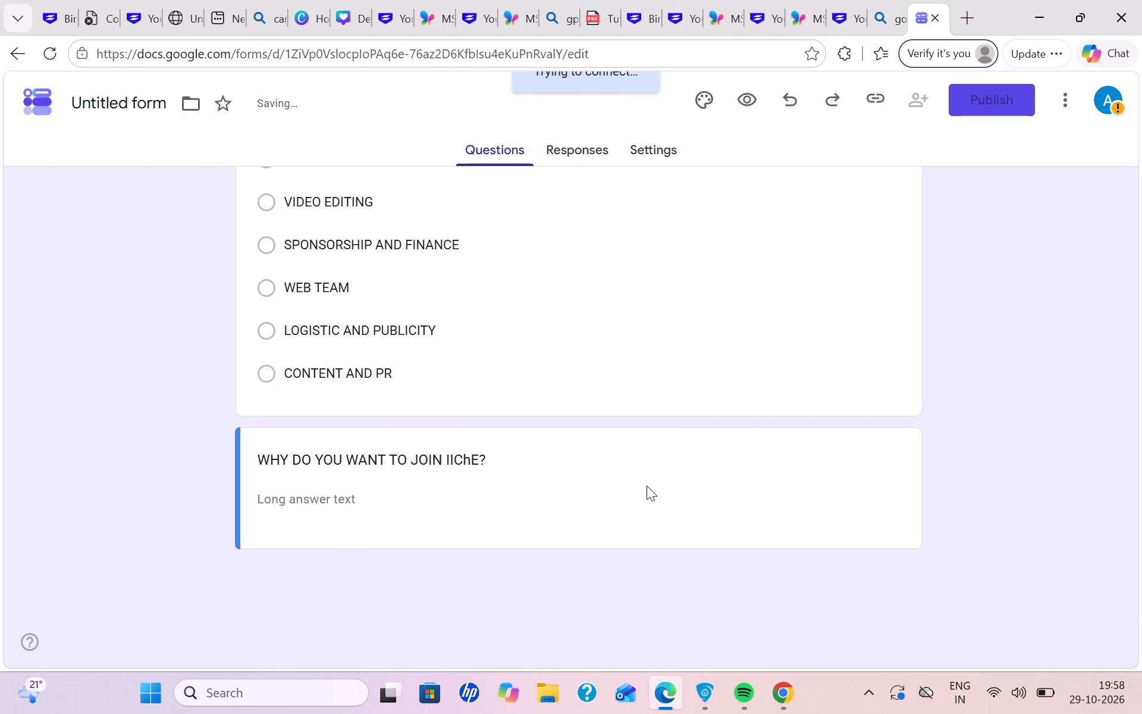
scroll(535, 498, up, 2)
scroll(535, 498, down, 5)
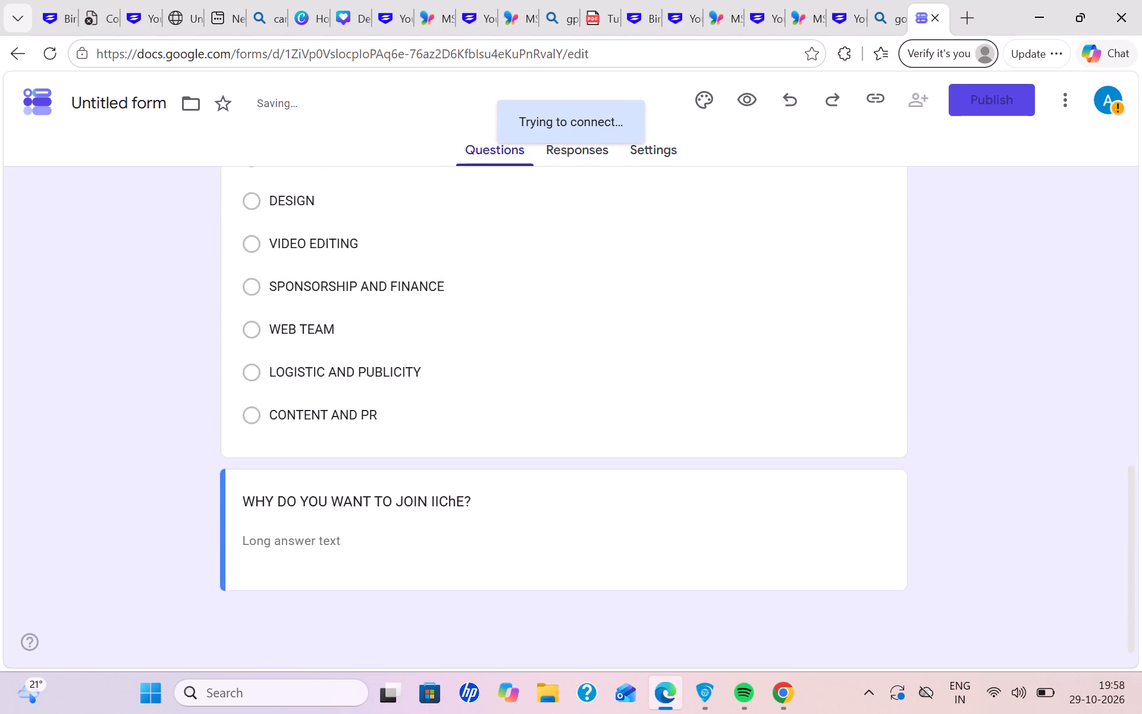
scroll(535, 498, up, 5)
scroll(535, 498, down, 5)
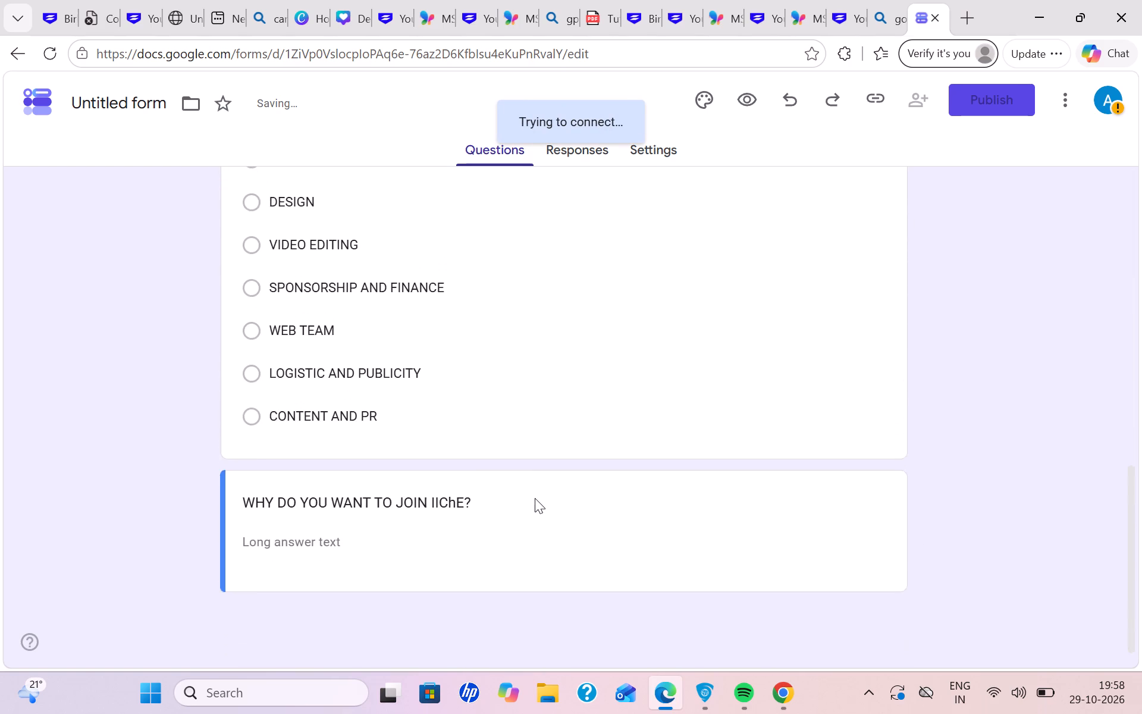
scroll(535, 498, up, 6)
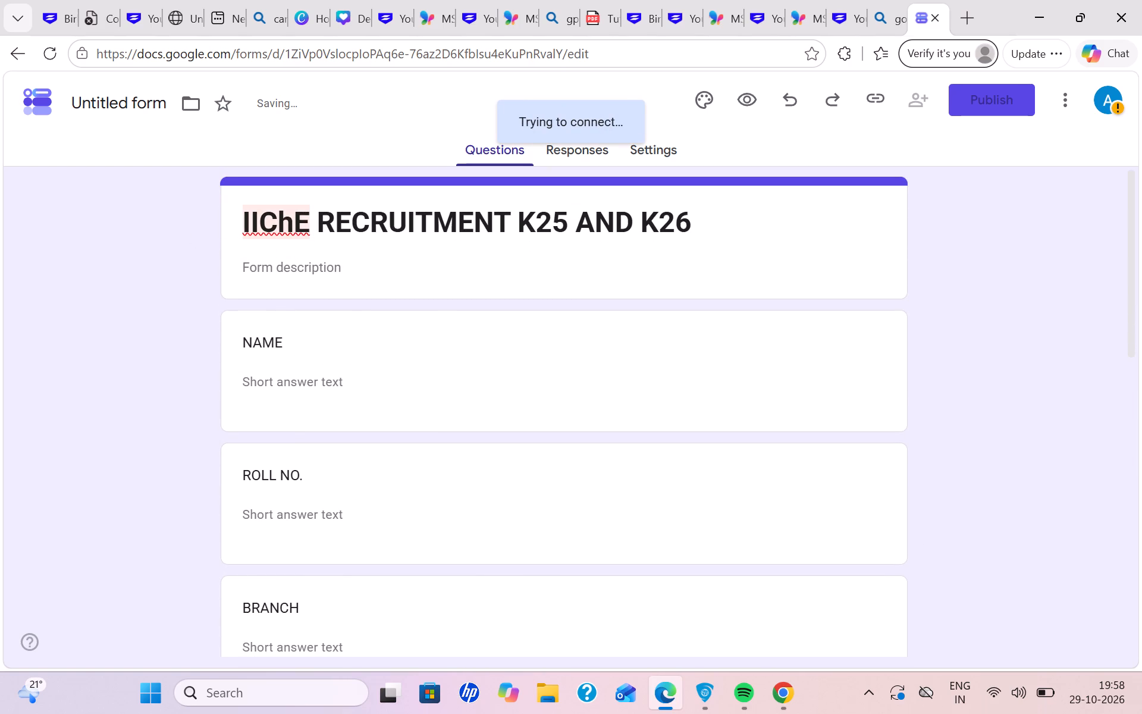
scroll(390, 443, down, 5)
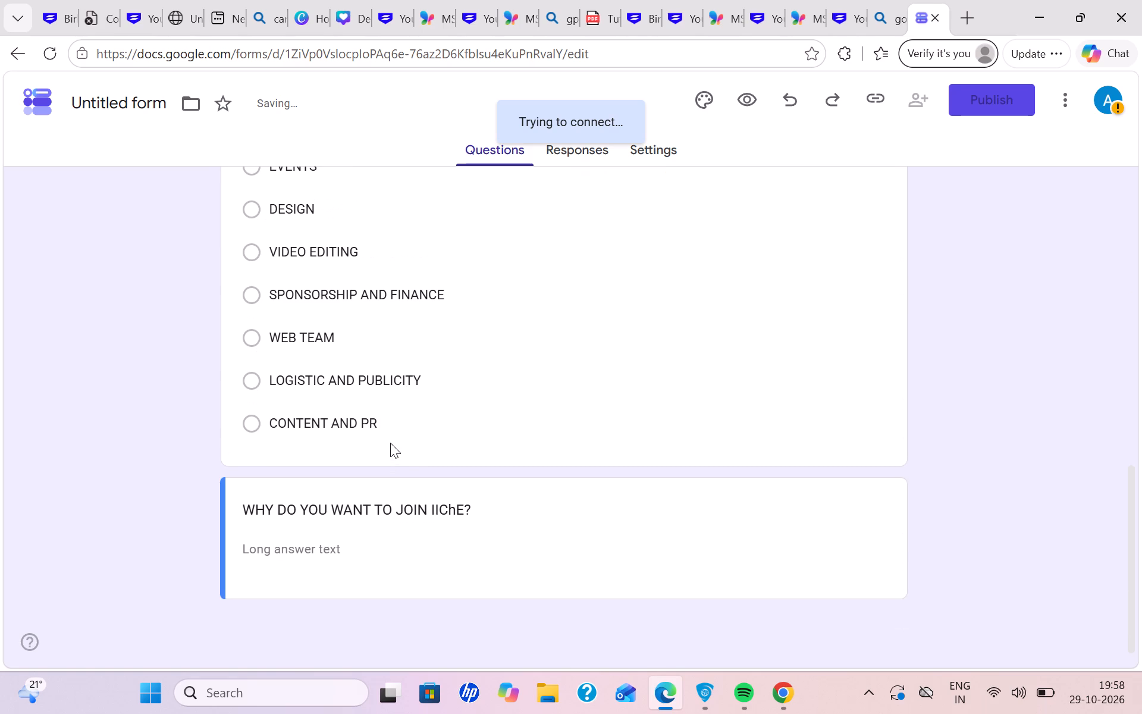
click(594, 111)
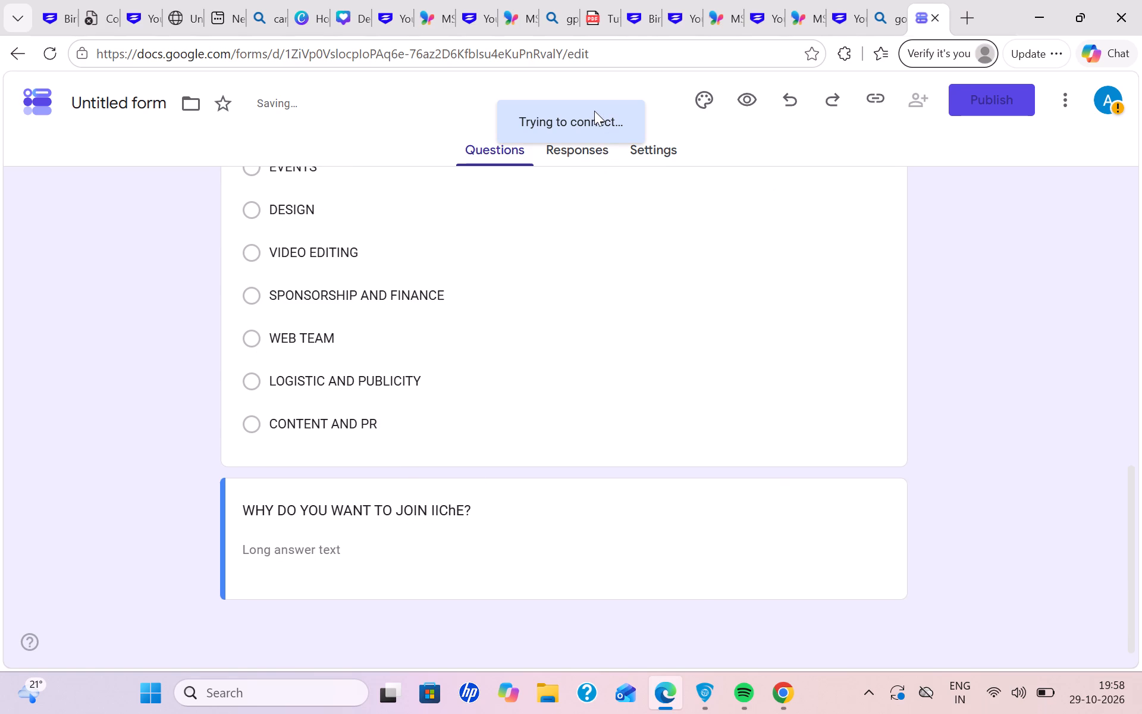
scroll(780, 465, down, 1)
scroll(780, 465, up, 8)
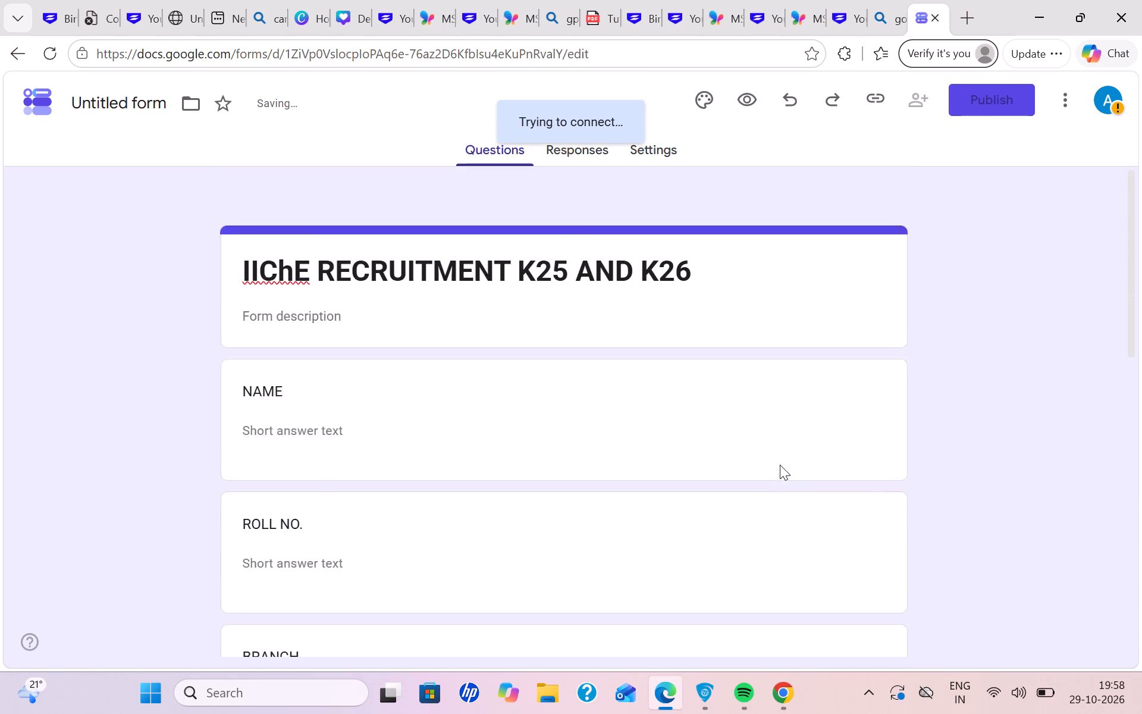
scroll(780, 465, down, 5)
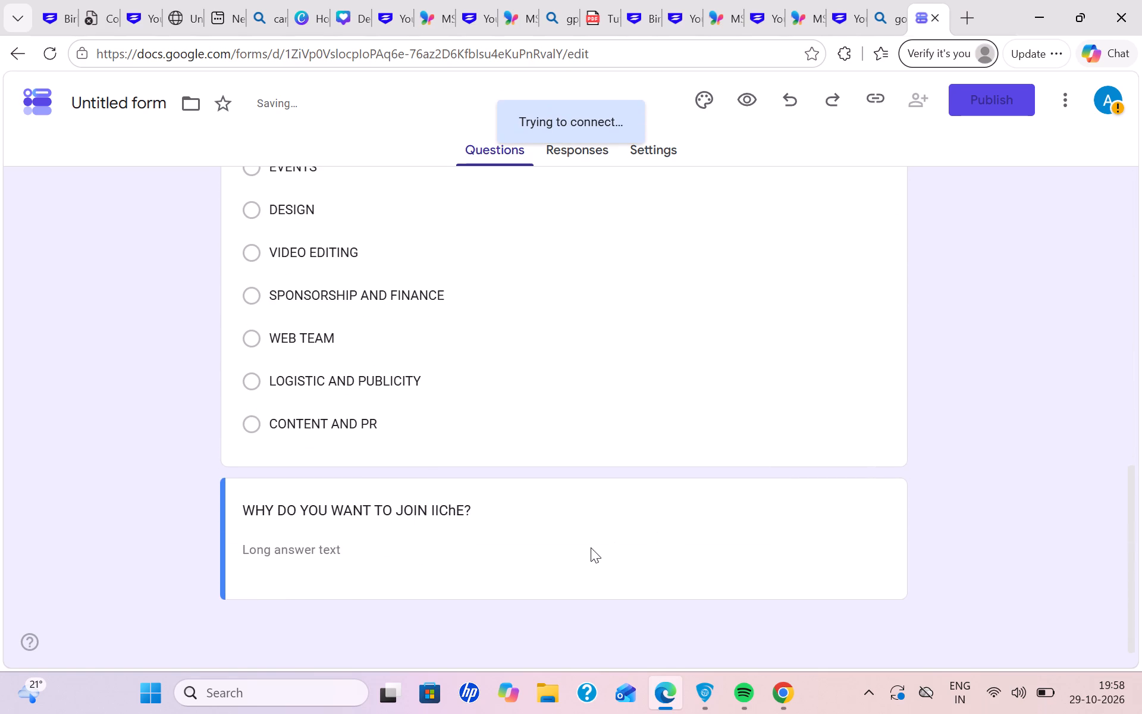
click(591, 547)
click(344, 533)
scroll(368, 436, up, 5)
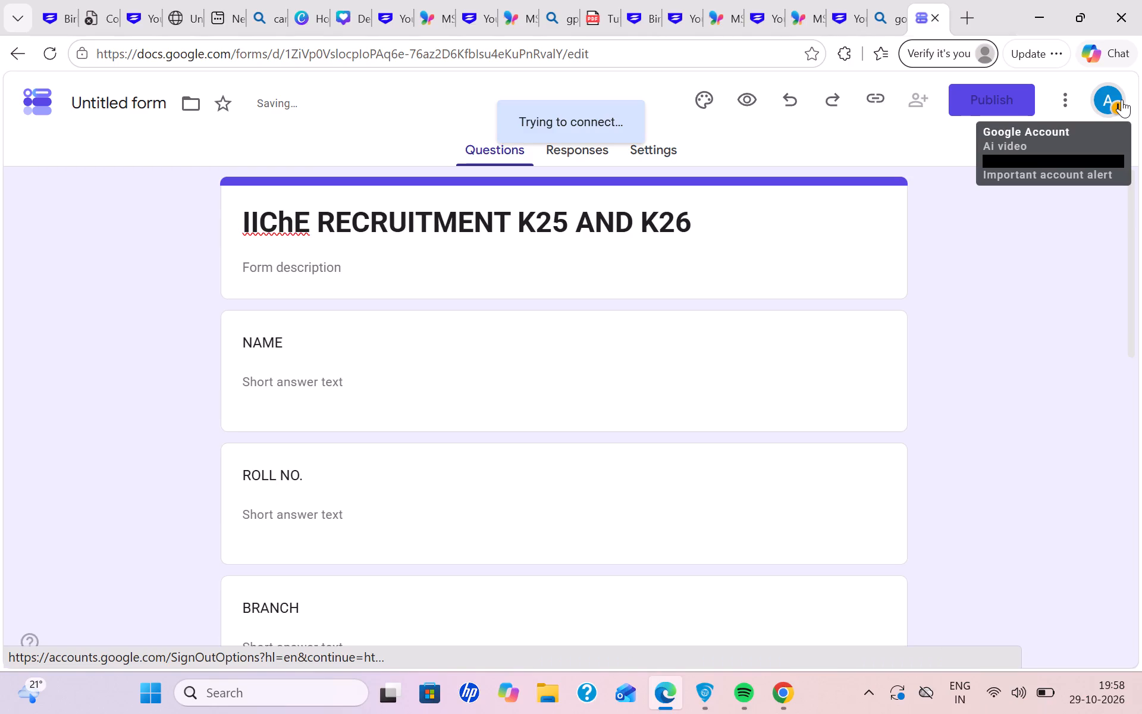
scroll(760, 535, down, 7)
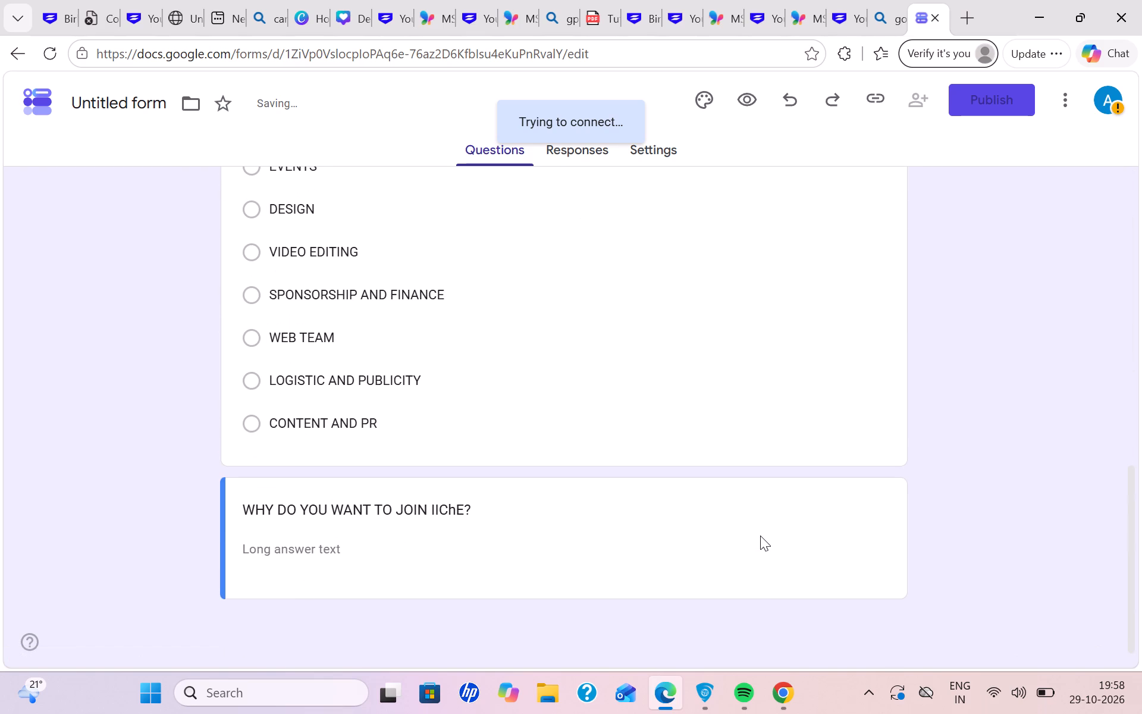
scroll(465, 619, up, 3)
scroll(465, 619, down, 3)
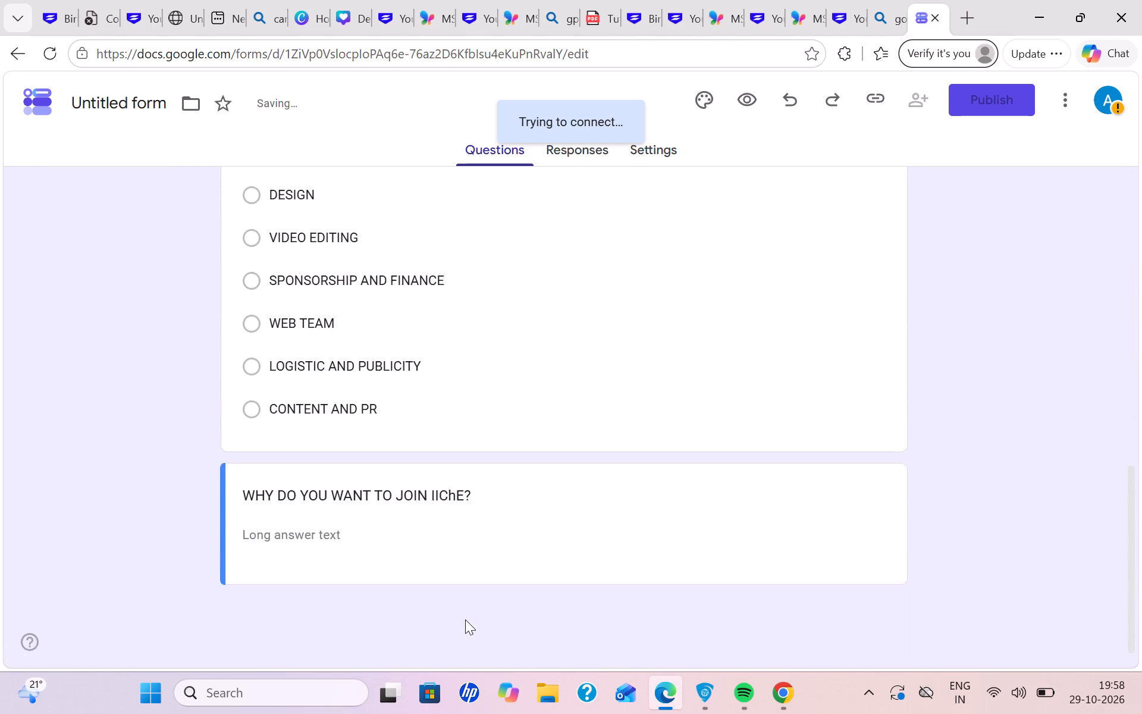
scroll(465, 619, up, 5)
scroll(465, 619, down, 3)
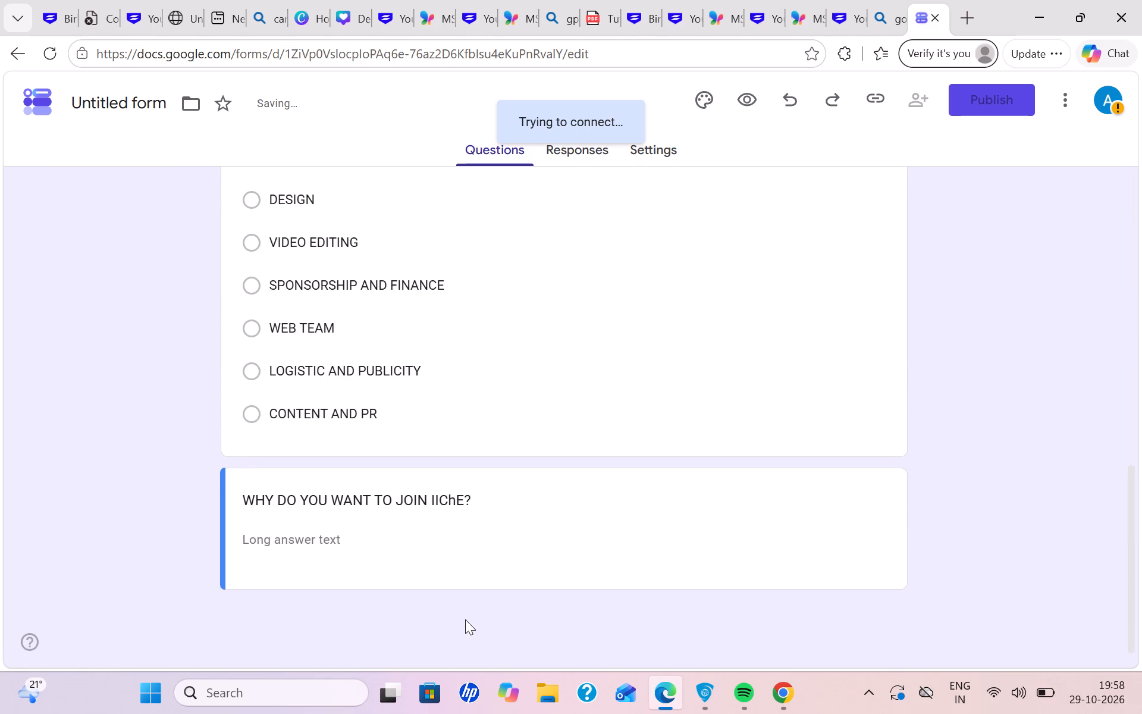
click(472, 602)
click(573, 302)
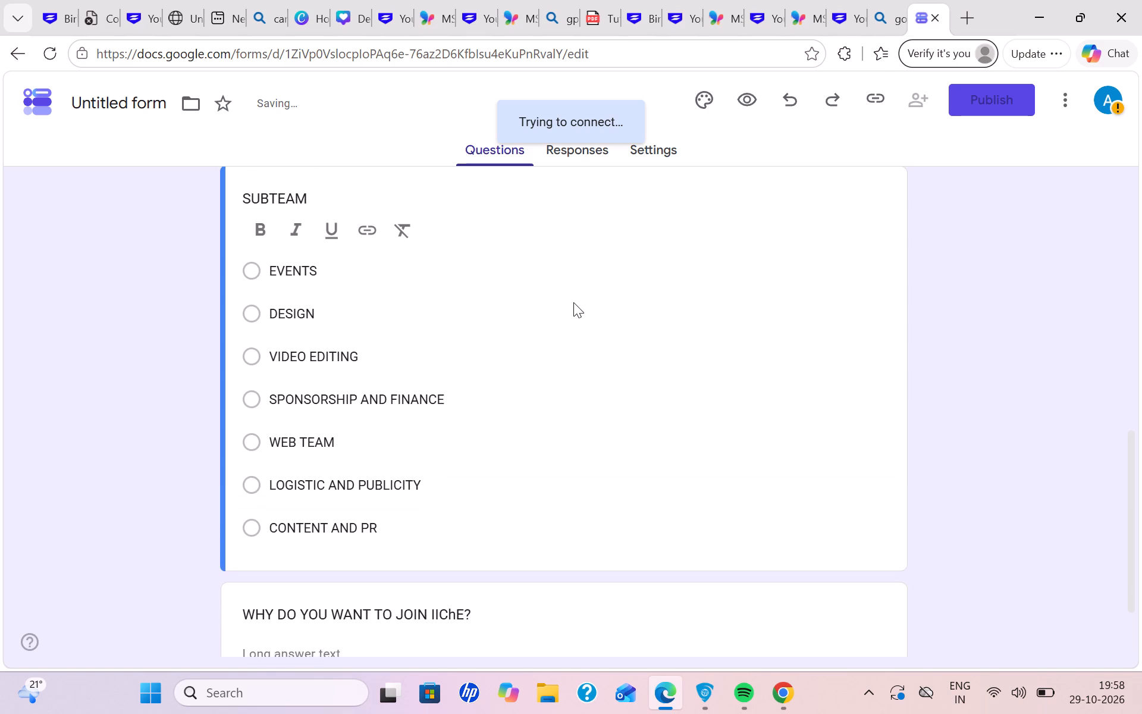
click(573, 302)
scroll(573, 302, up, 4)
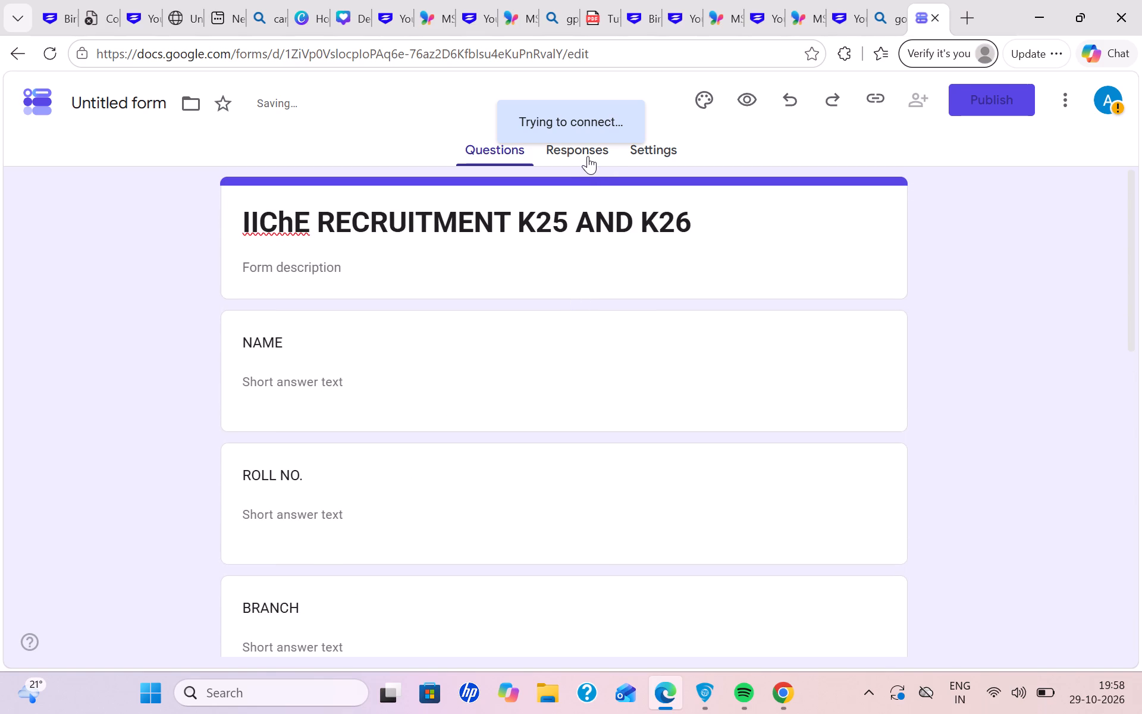
Look at the form's responses and settings views, and return to its questions.
click(588, 156)
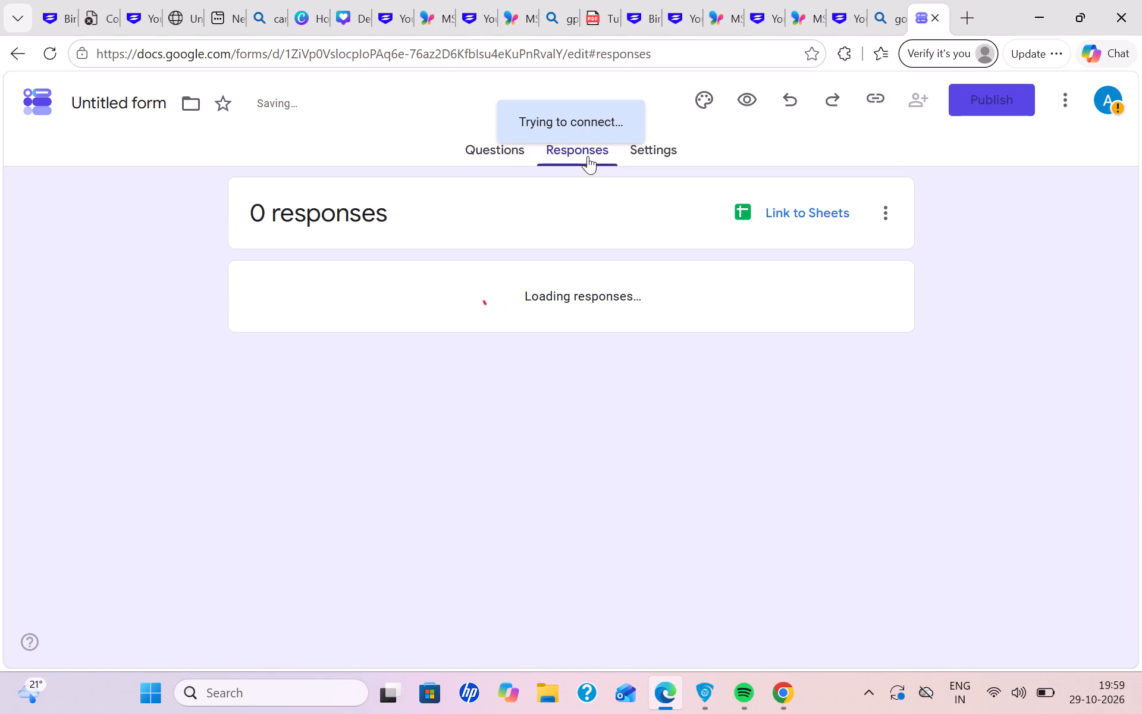
click(621, 151)
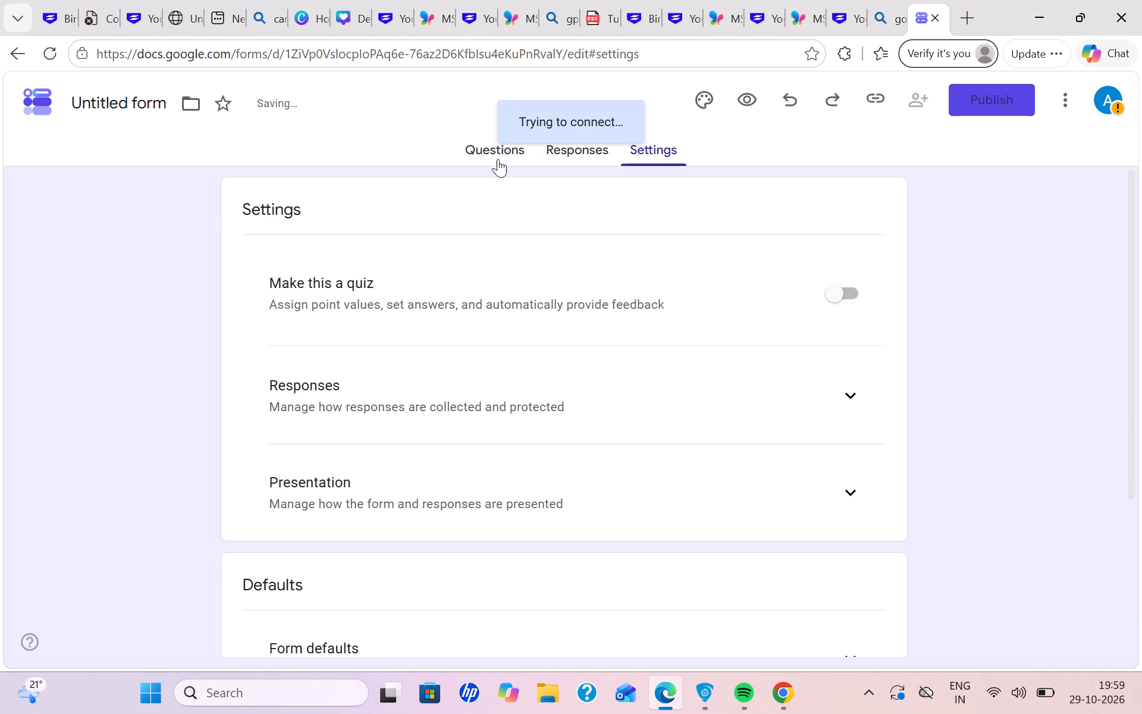
click(497, 159)
scroll(336, 595, down, 5)
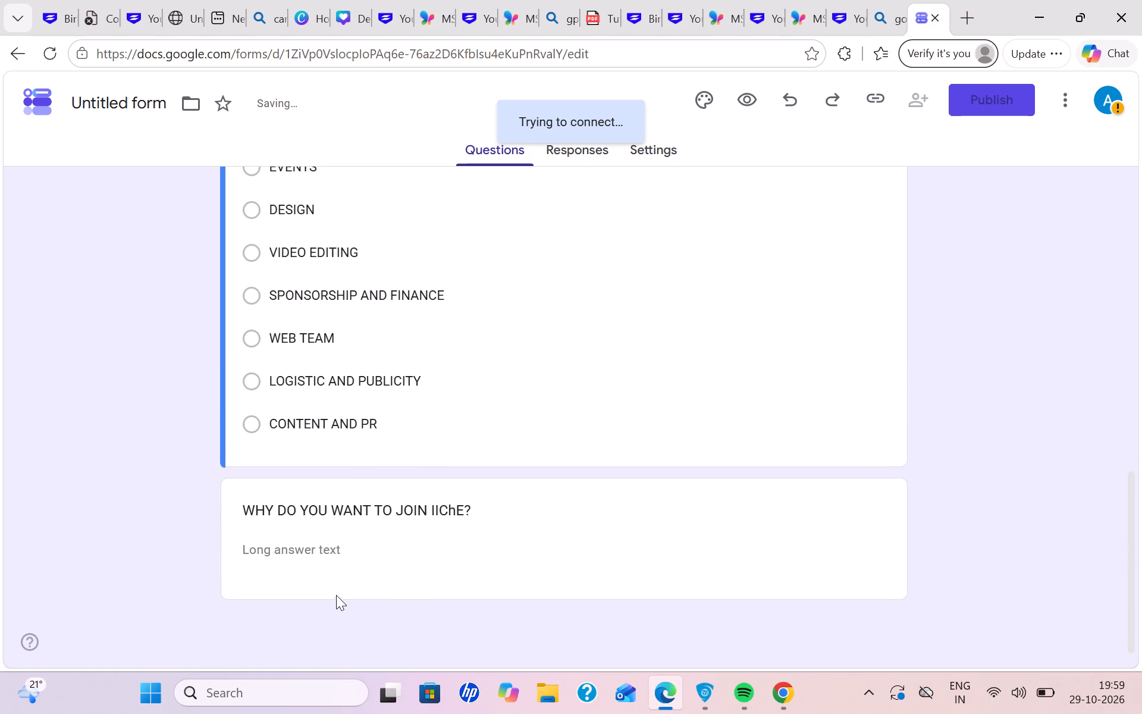
scroll(336, 595, up, 4)
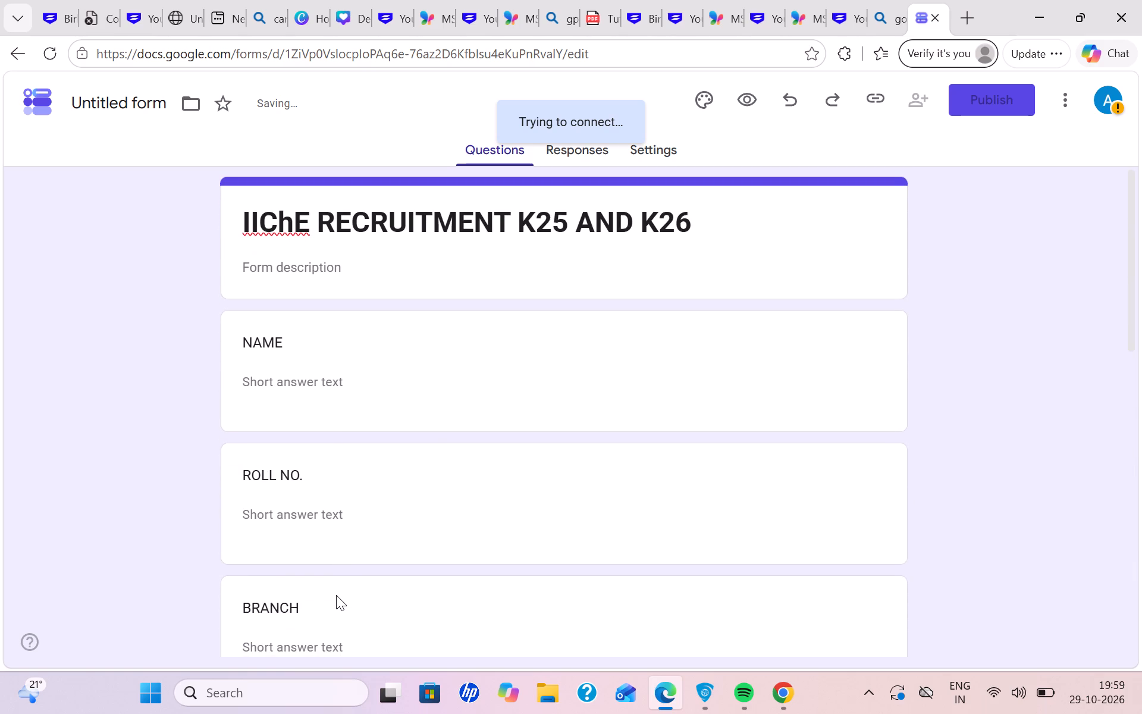
Check the computer's network connection.
click(986, 689)
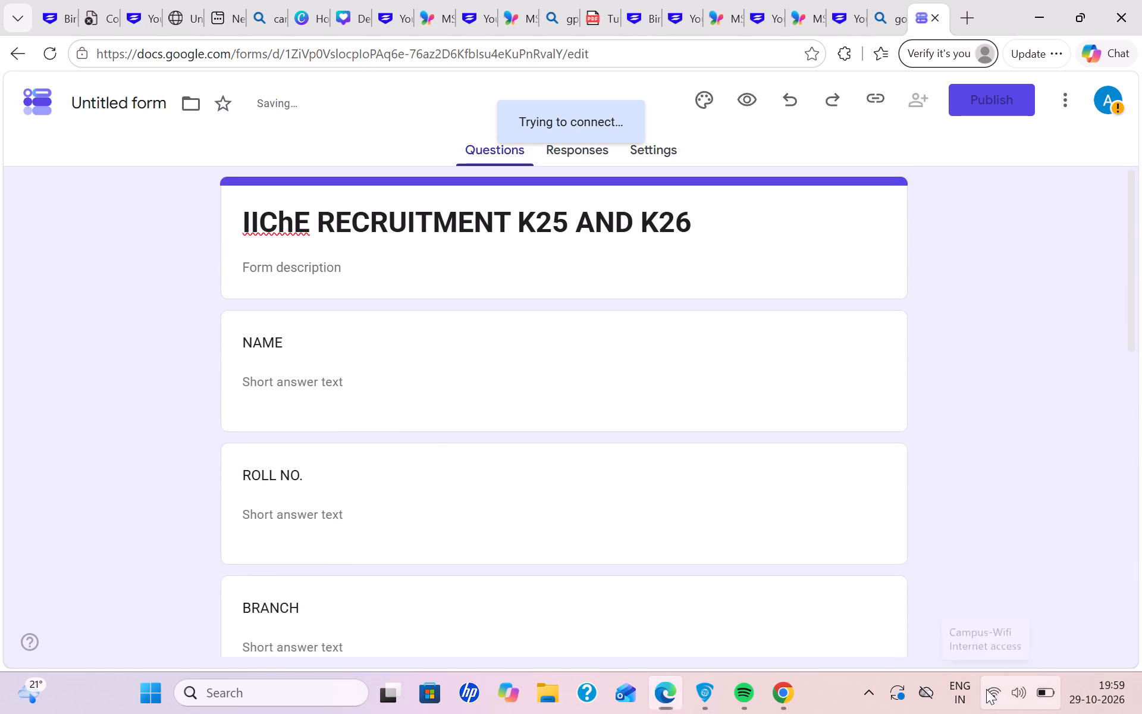
Check the status of the Campus-Wifi connection in the list of available Wi-Fi networks, and return to the form.
click(986, 689)
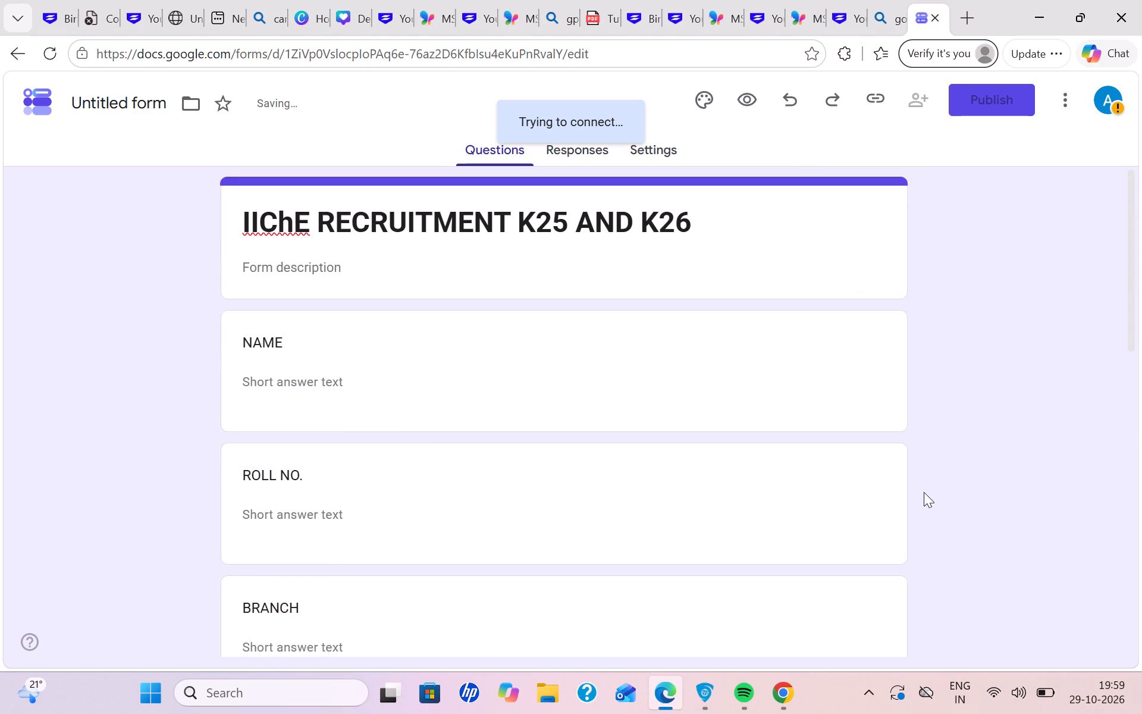
click(987, 699)
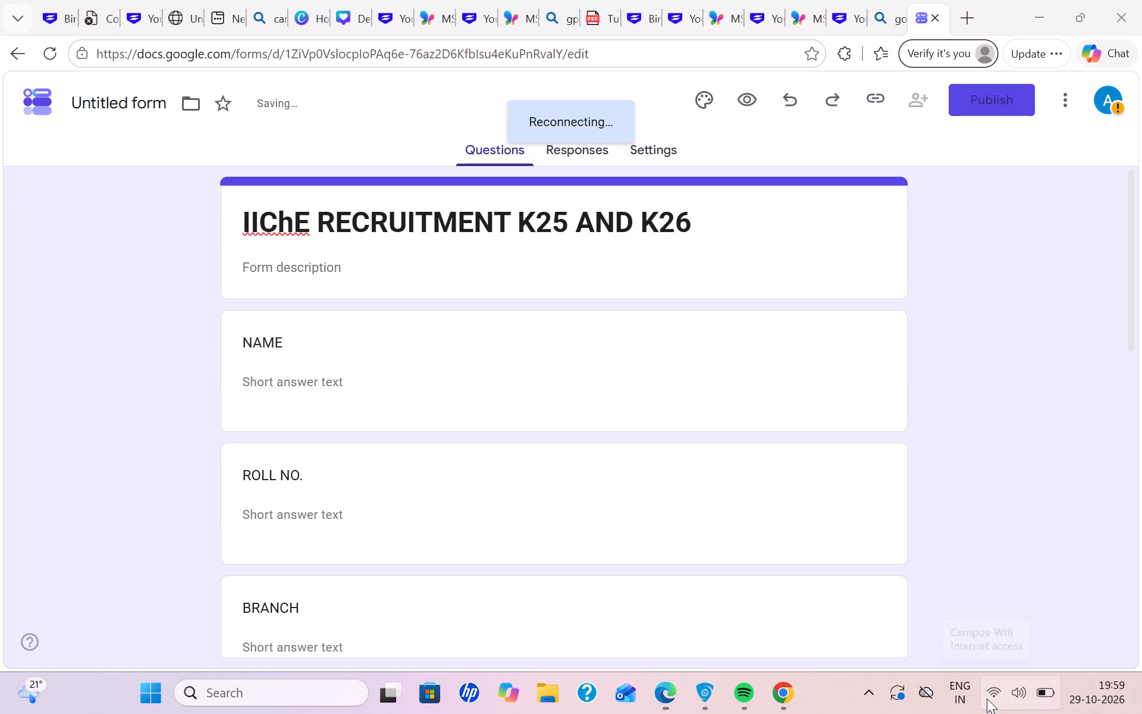
click(902, 359)
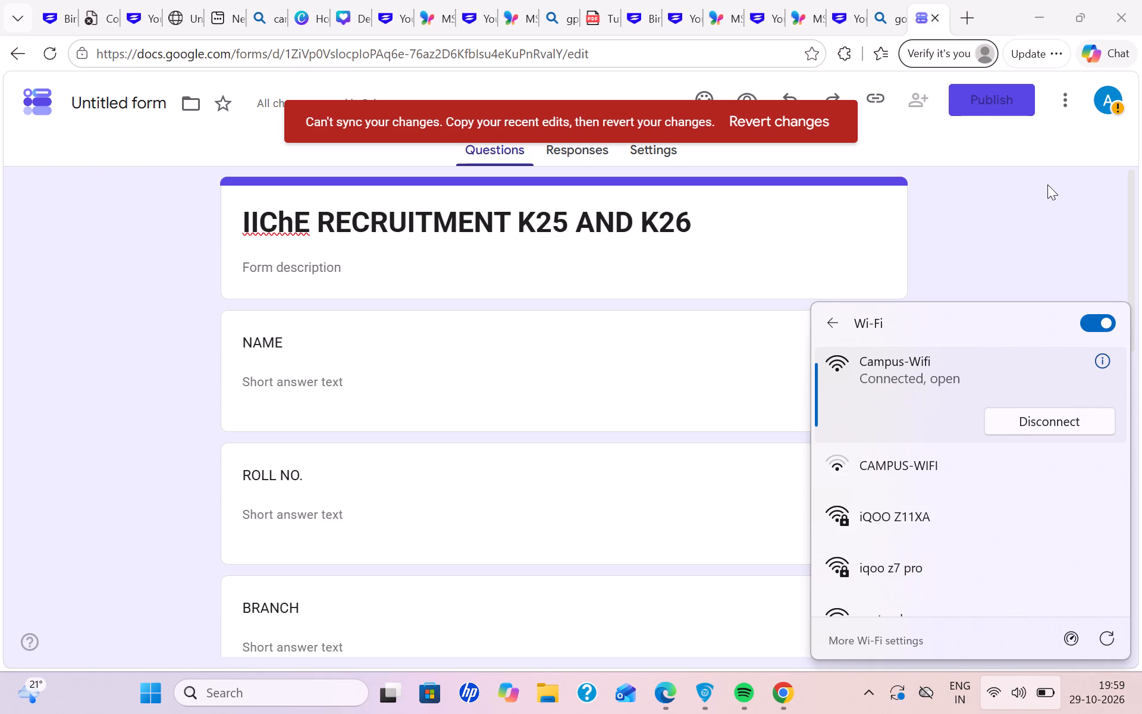
click(1029, 192)
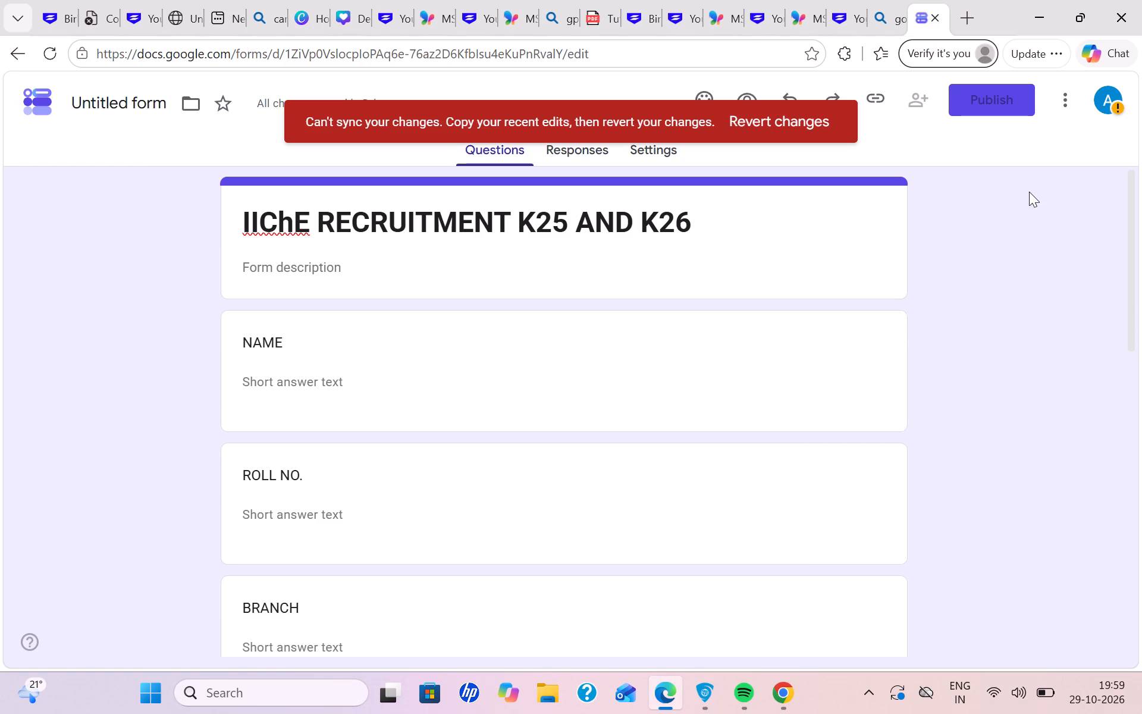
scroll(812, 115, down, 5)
Revert the form's unsynced changes.
click(775, 119)
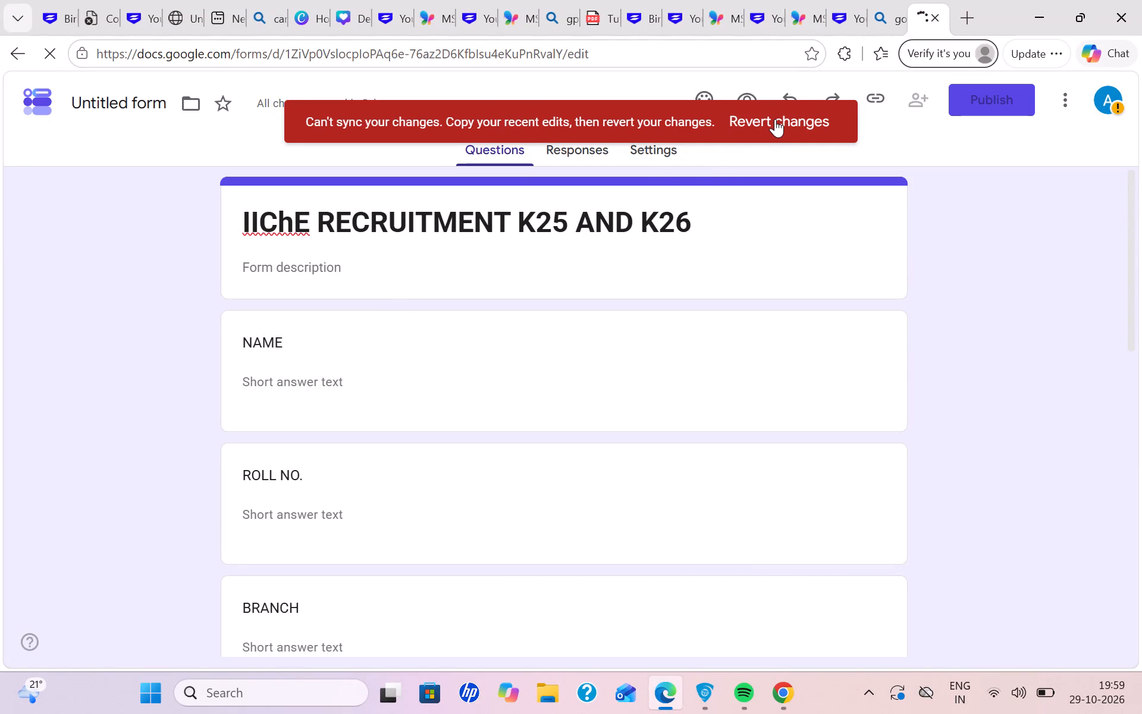
scroll(775, 119, down, 1)
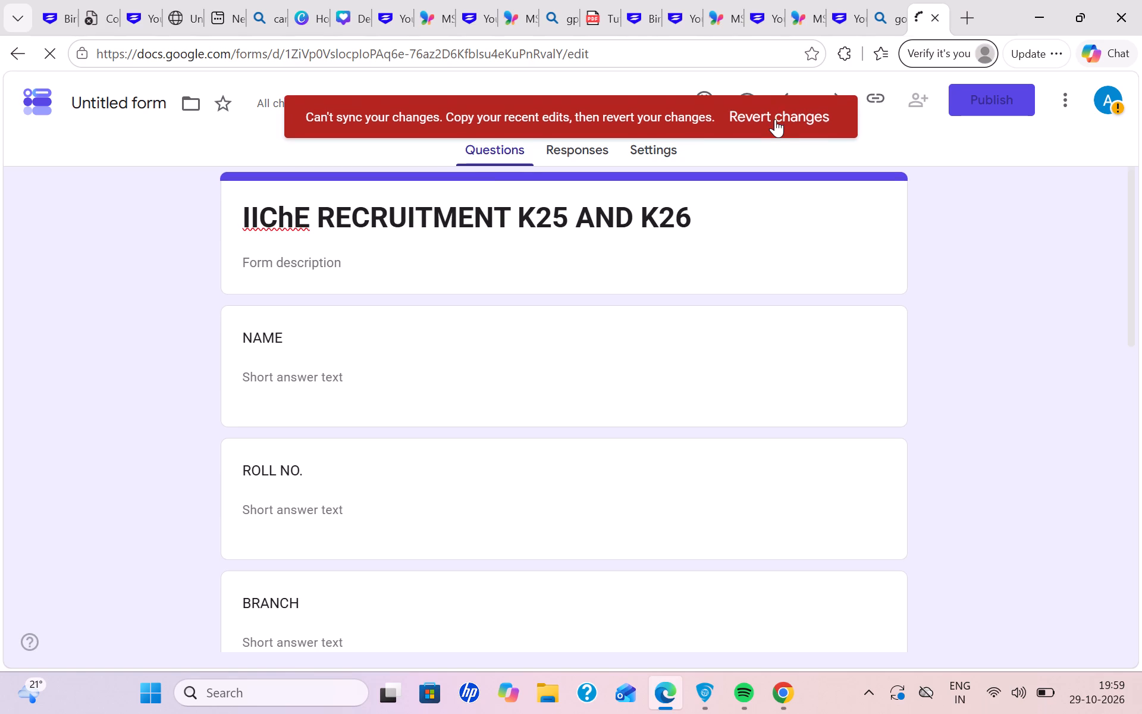
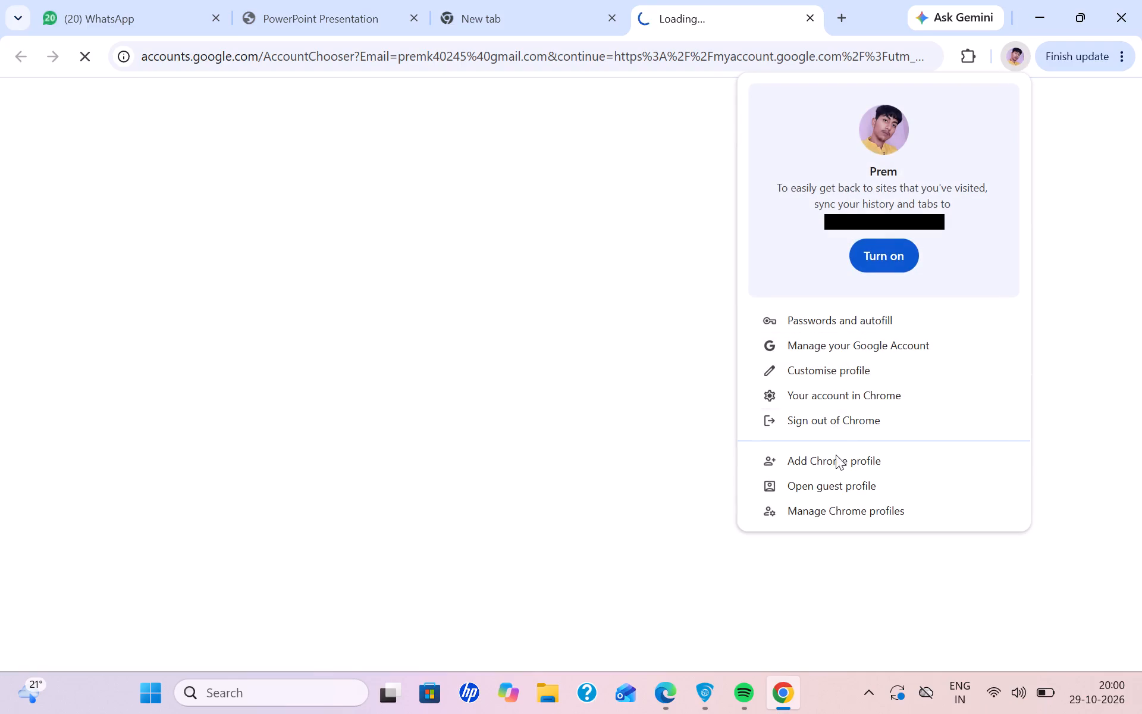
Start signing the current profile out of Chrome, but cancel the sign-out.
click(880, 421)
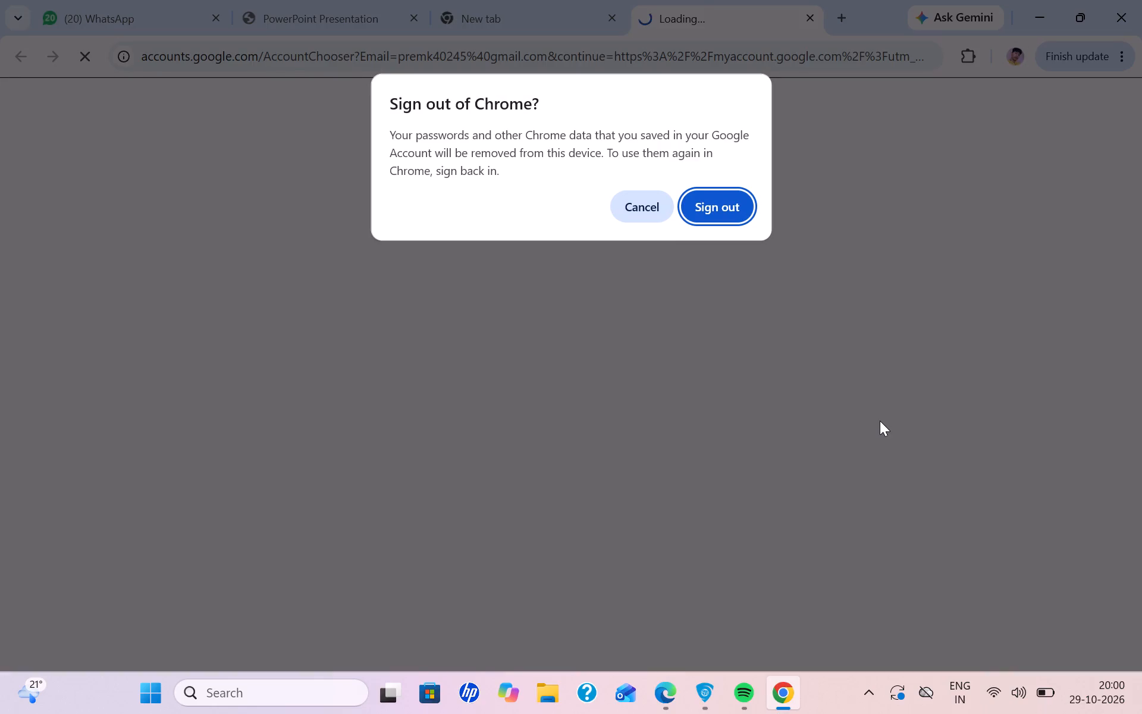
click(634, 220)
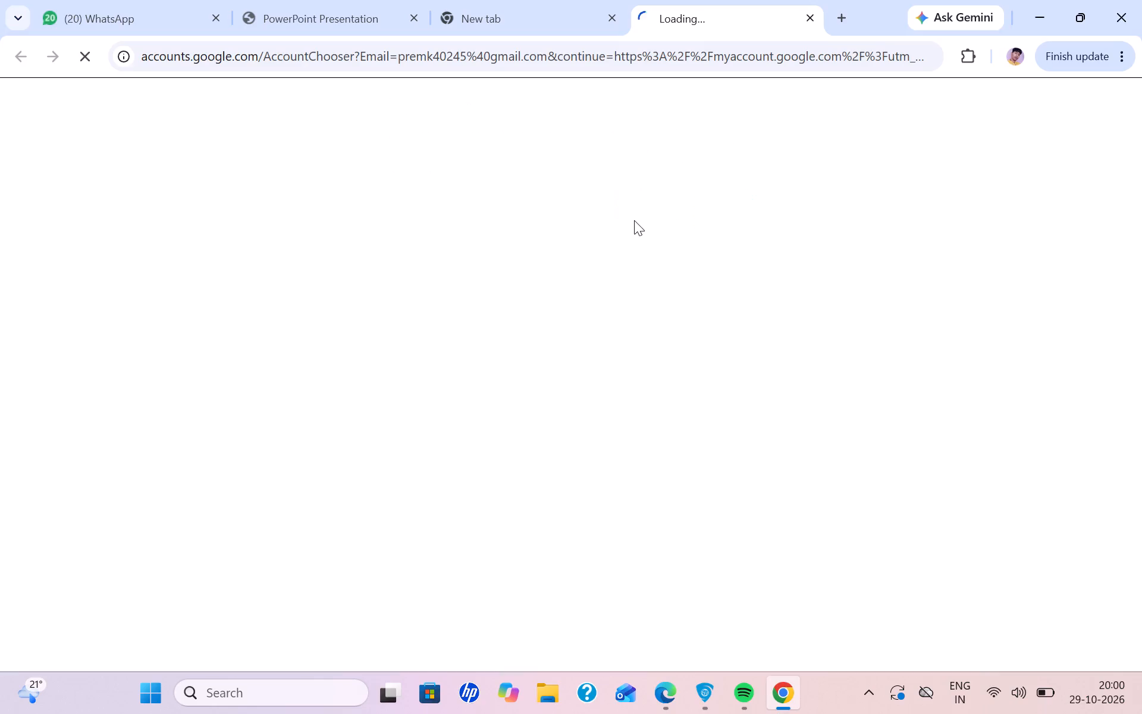
Open the Chrome profile and account options.
click(1011, 51)
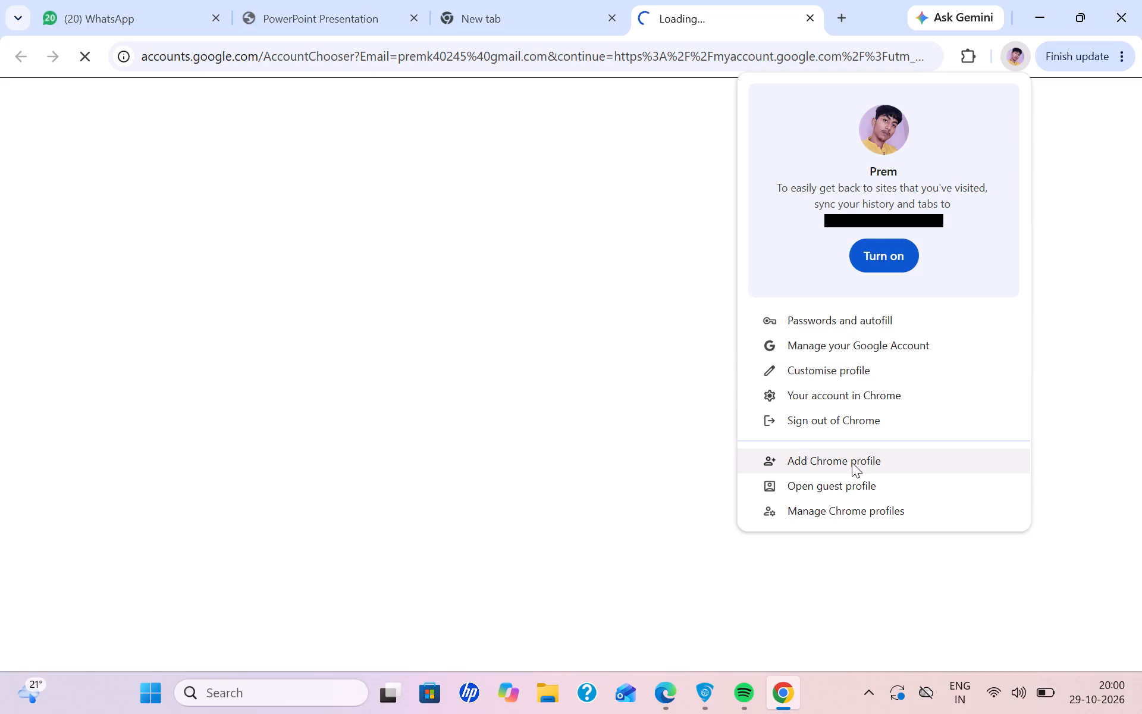
Add a new profile from the Chrome profile manager and start its account sign-in.
click(849, 509)
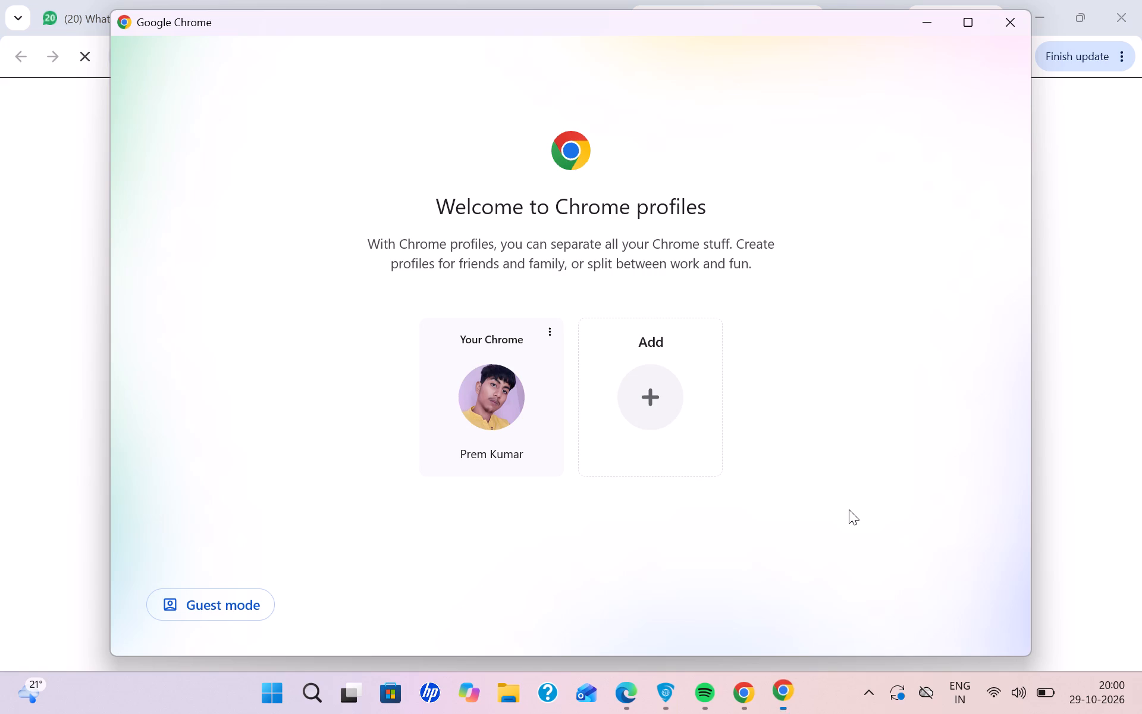
click(677, 382)
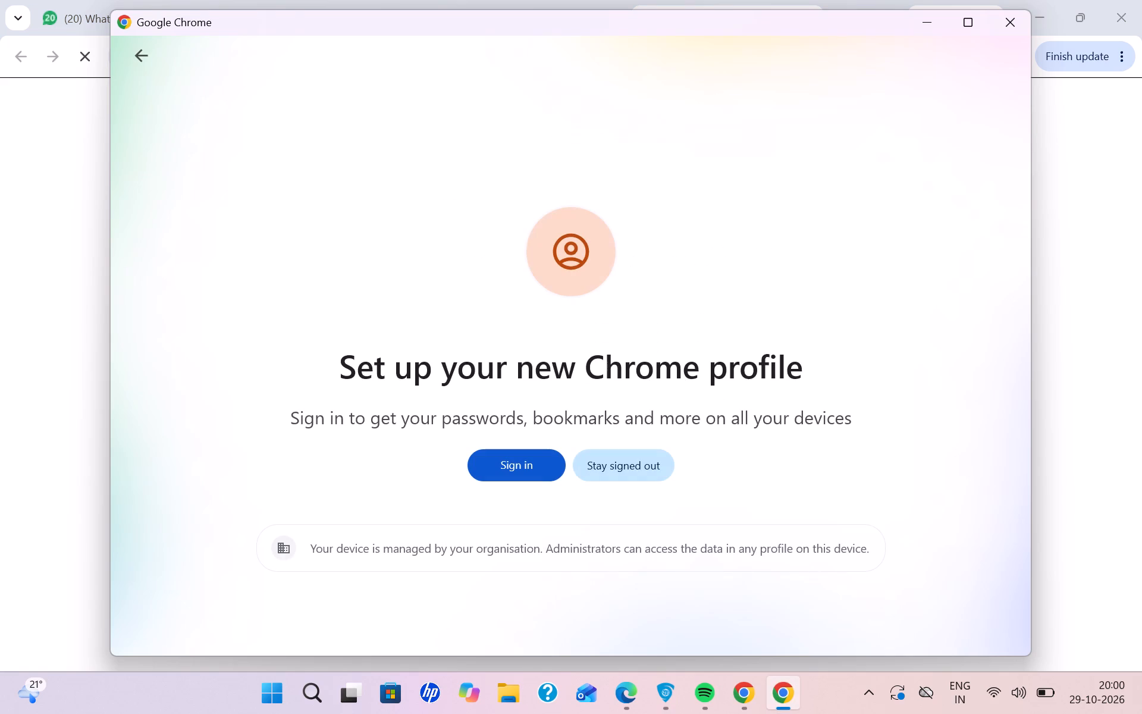
click(537, 468)
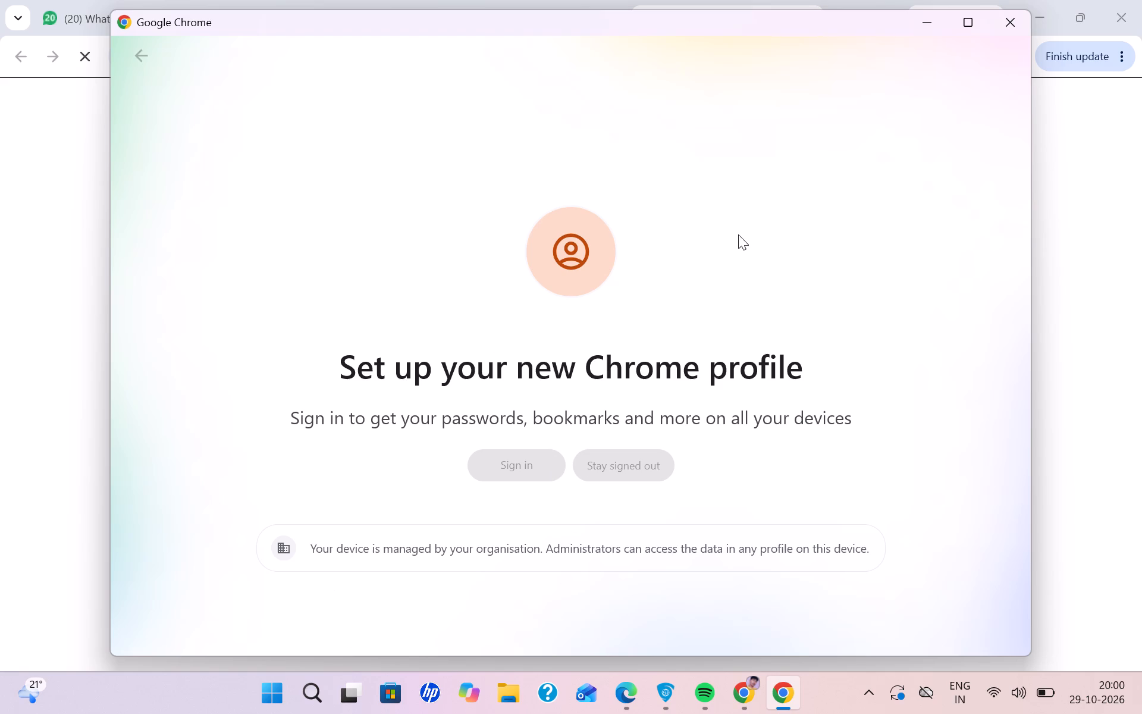
Open the computer's list of available Wi-Fi networks, showing the Campus-Wifi connection options.
click(992, 691)
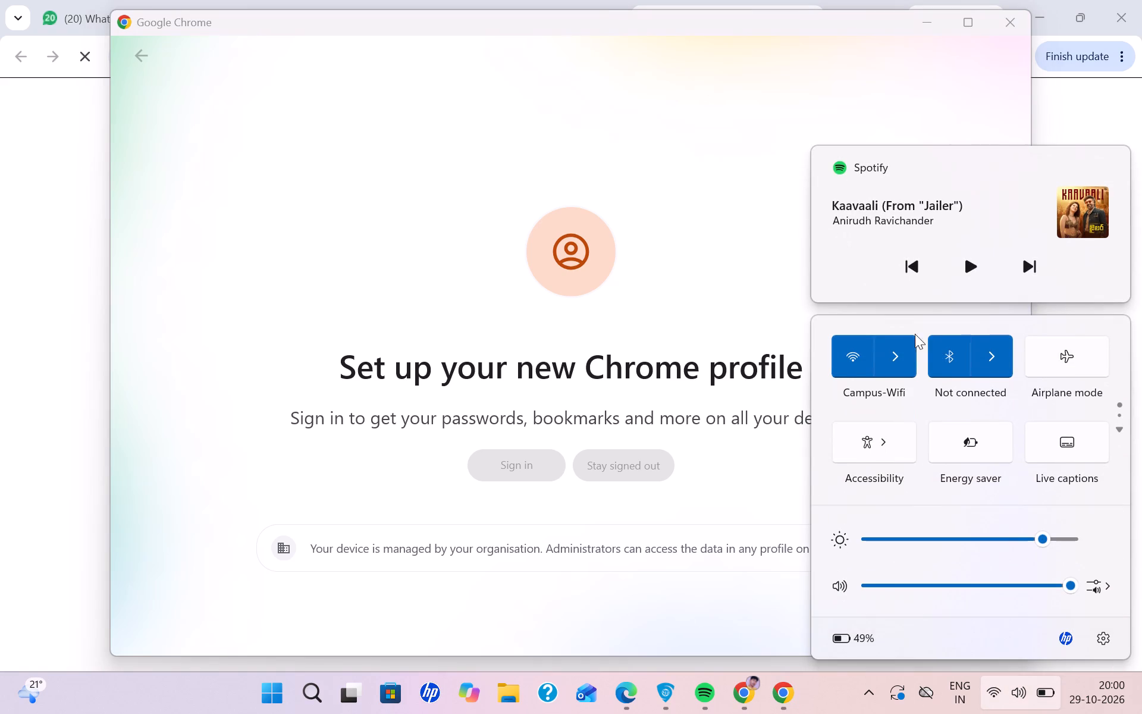
click(896, 352)
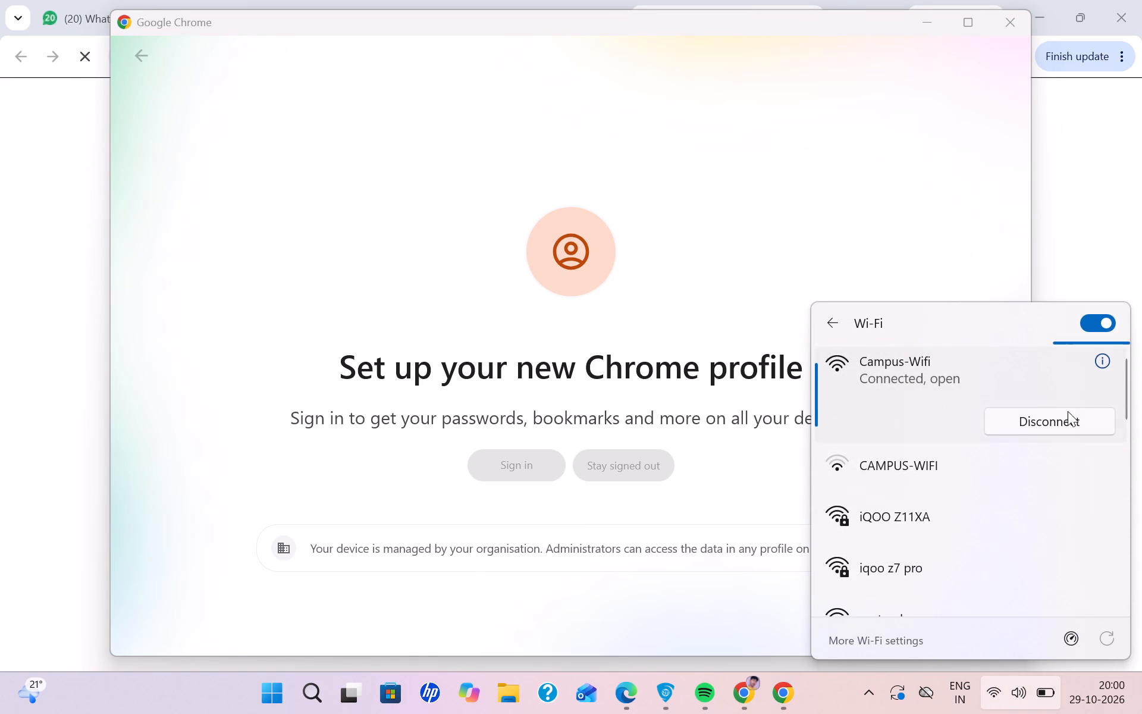
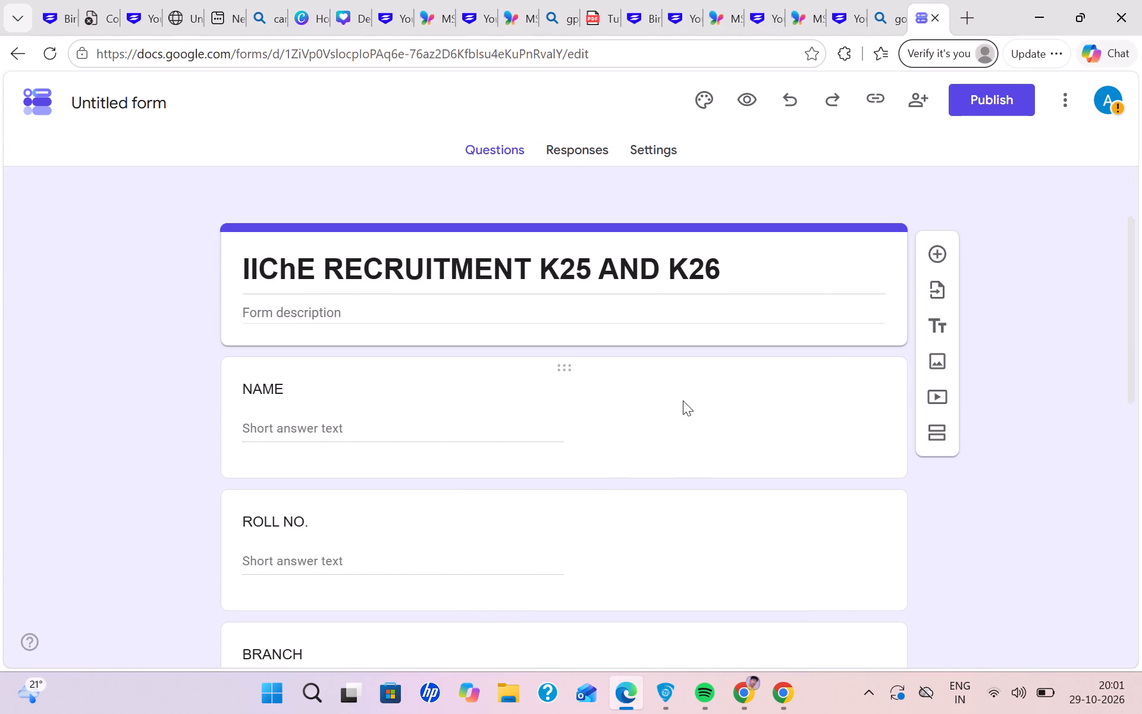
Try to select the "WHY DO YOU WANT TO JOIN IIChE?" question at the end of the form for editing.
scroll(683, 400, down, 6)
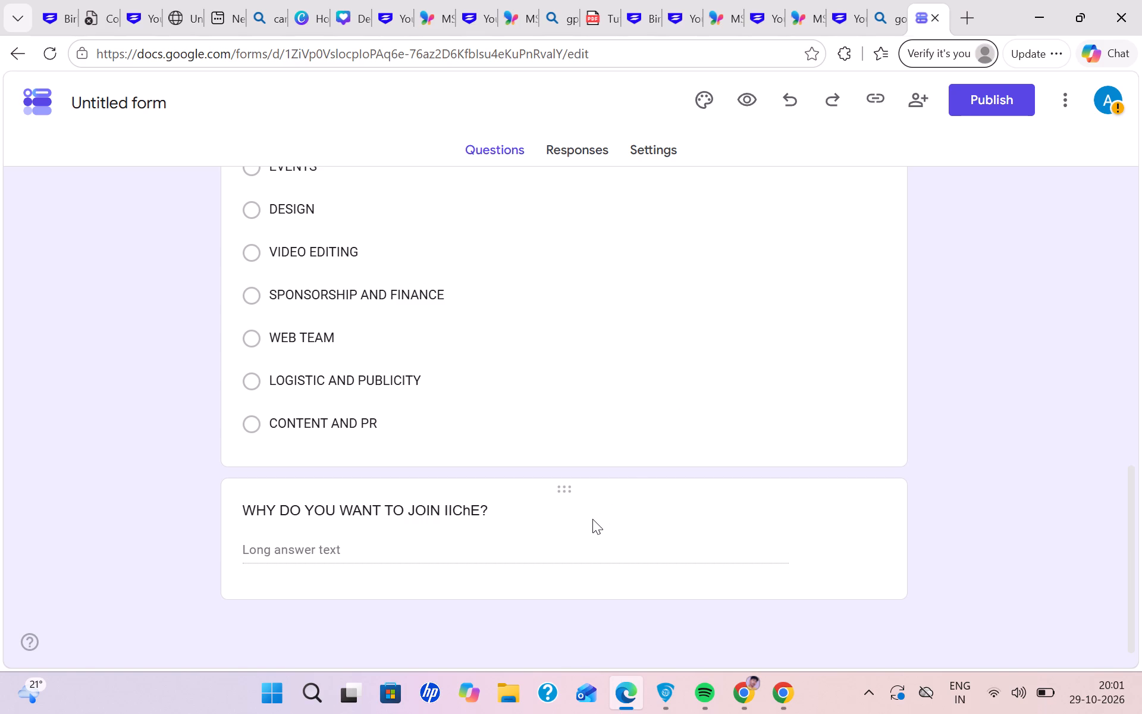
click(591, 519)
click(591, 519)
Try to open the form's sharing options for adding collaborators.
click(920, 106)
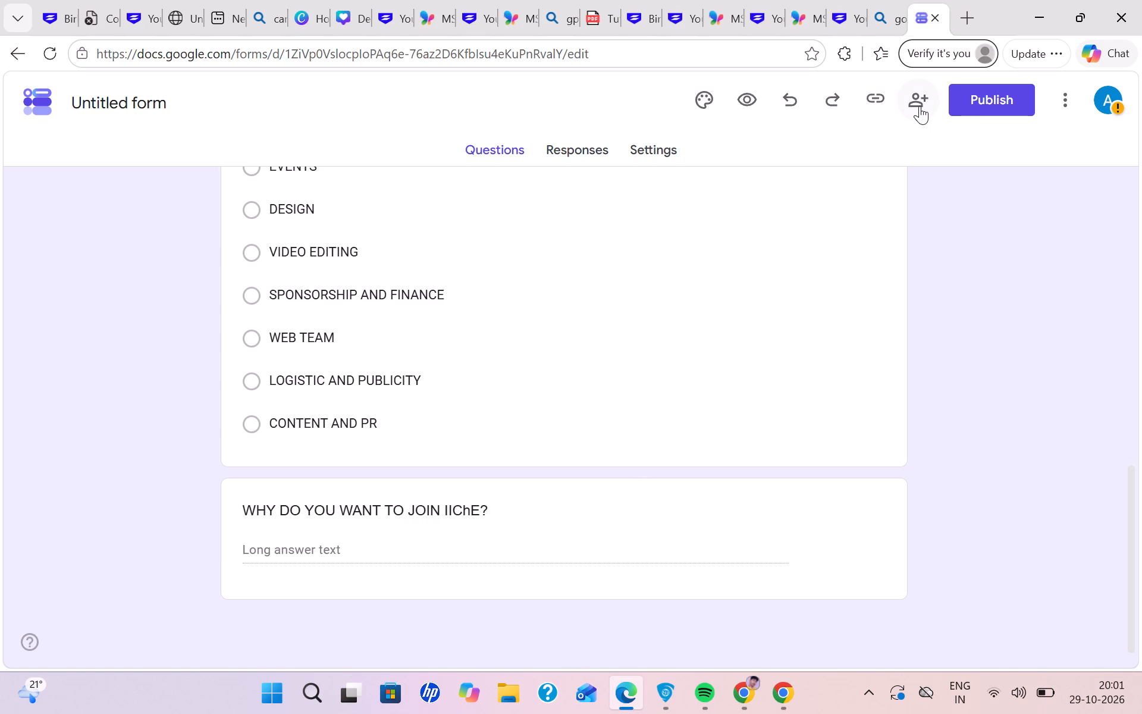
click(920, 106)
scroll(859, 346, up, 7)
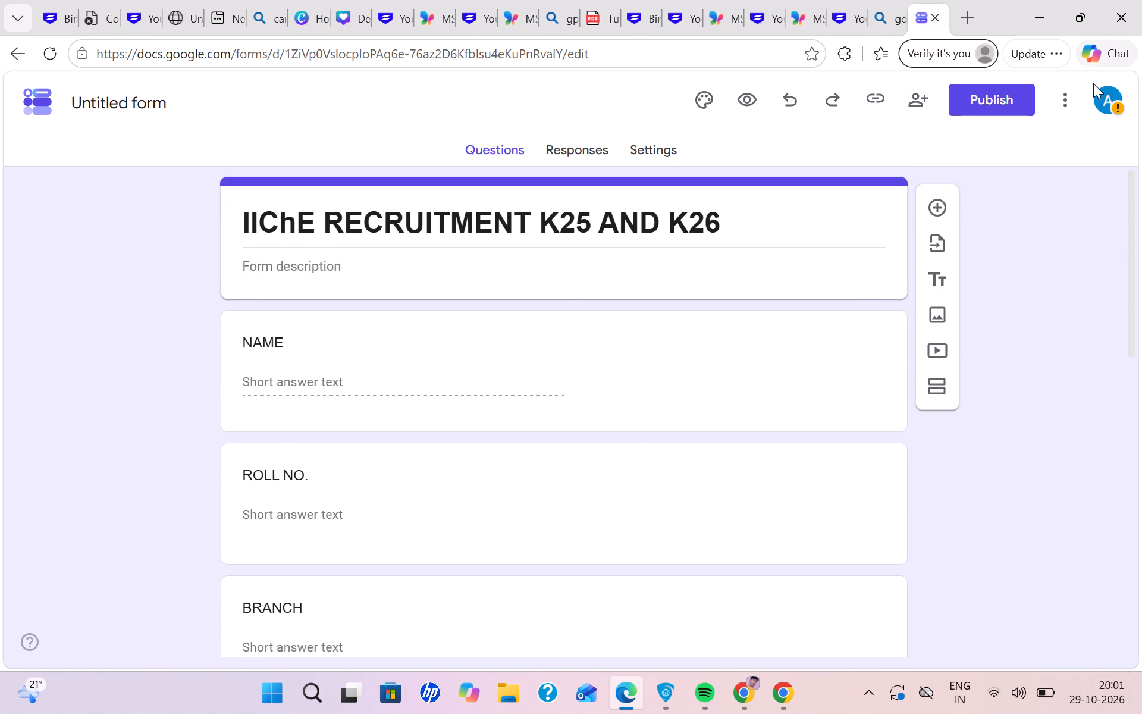
Check which Google account is signed in to the form, and close the account details.
click(1098, 94)
click(983, 209)
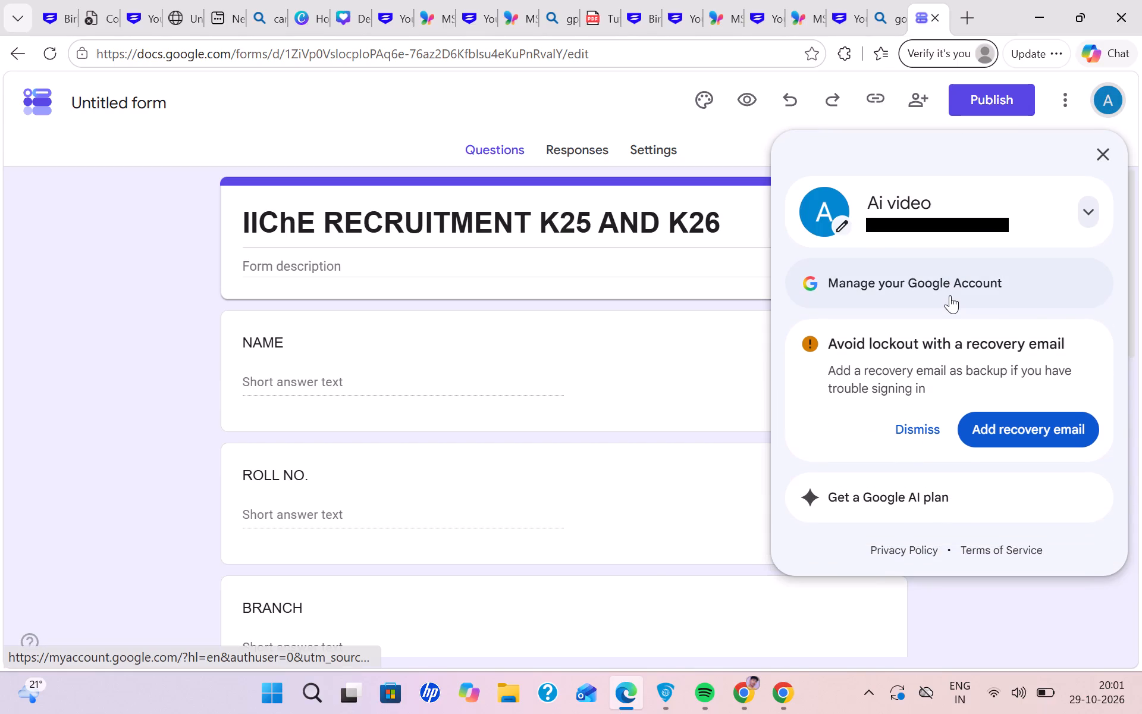
click(637, 571)
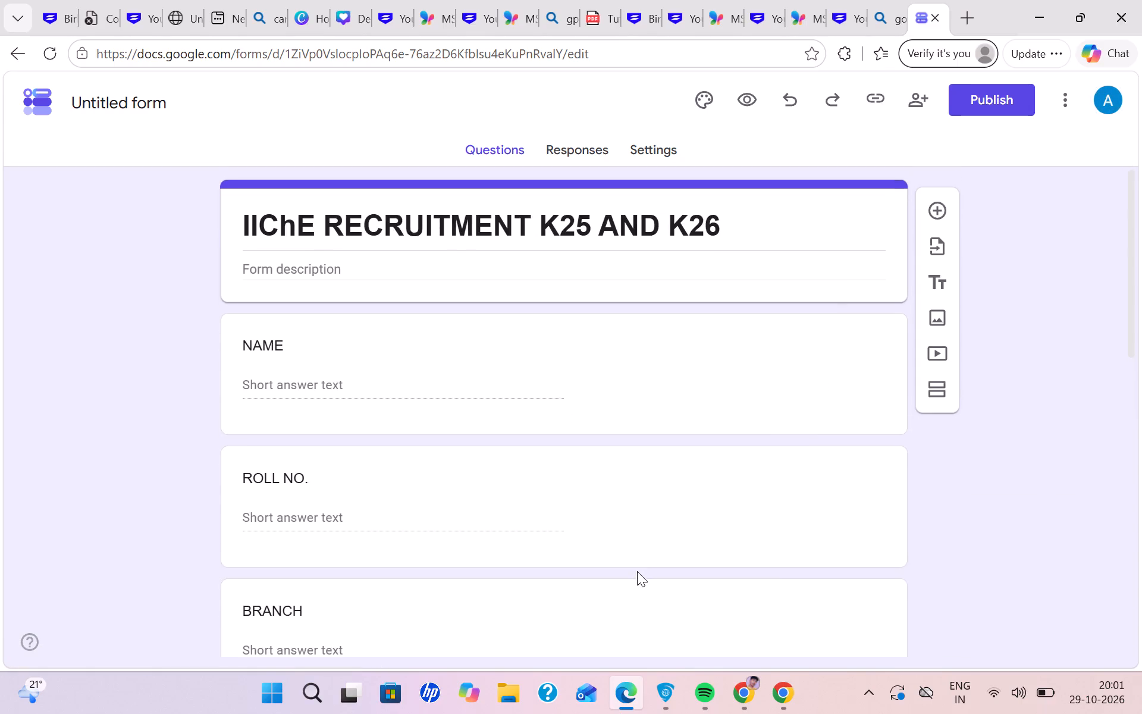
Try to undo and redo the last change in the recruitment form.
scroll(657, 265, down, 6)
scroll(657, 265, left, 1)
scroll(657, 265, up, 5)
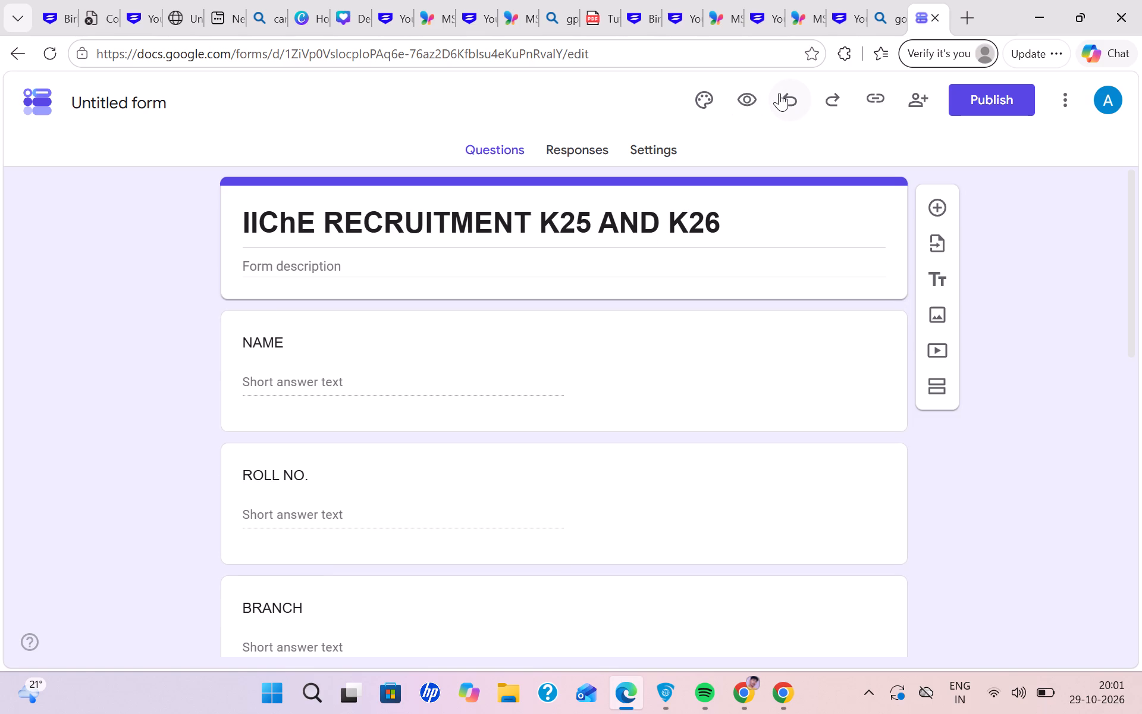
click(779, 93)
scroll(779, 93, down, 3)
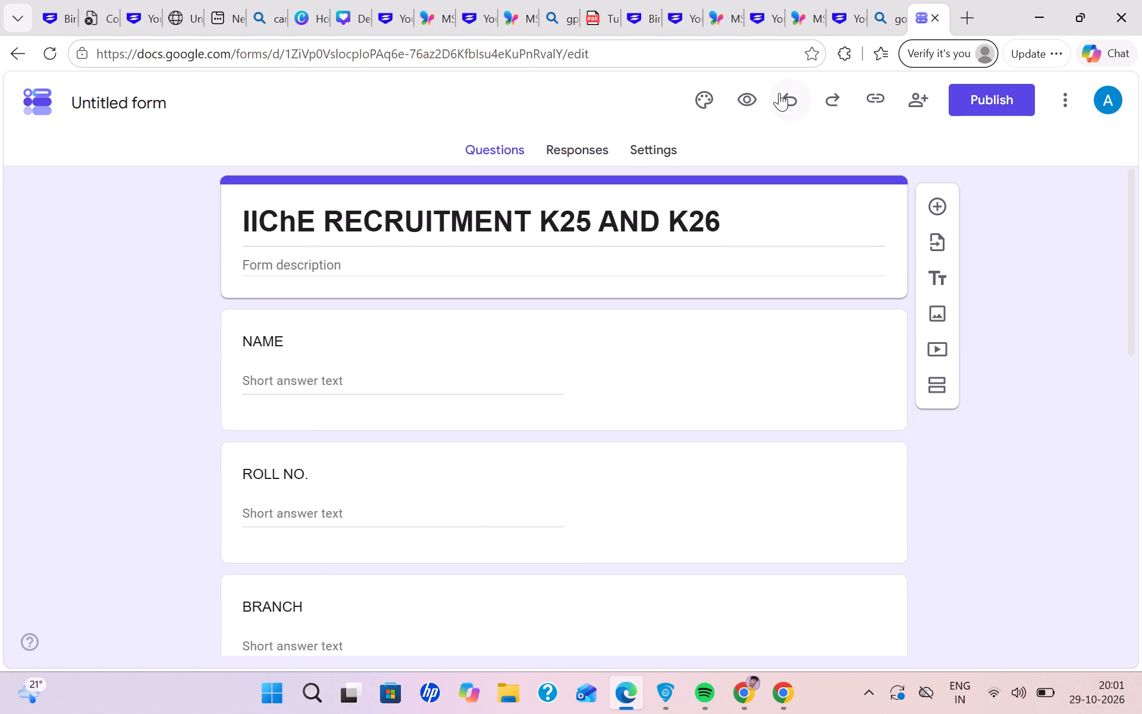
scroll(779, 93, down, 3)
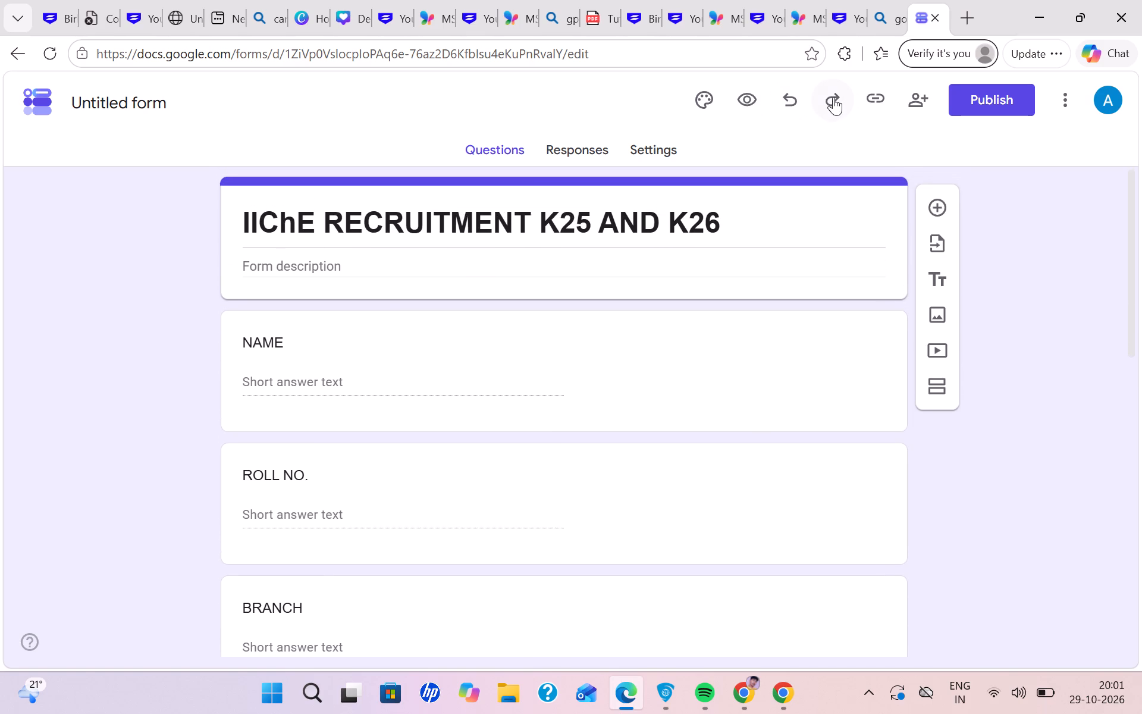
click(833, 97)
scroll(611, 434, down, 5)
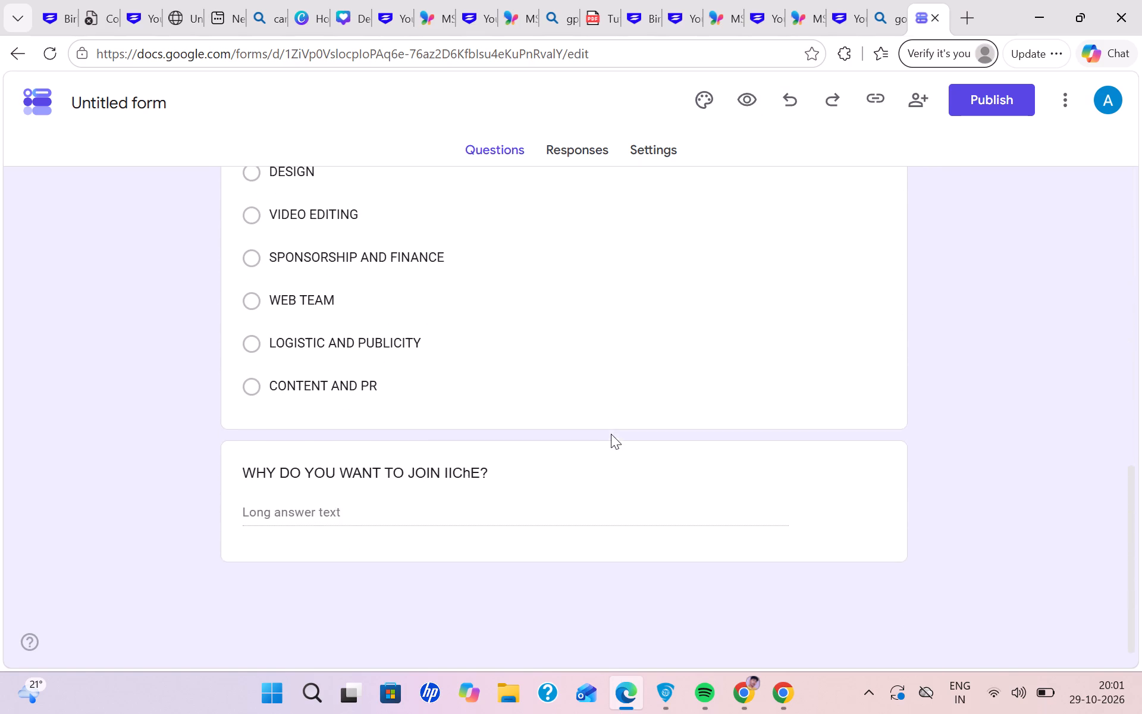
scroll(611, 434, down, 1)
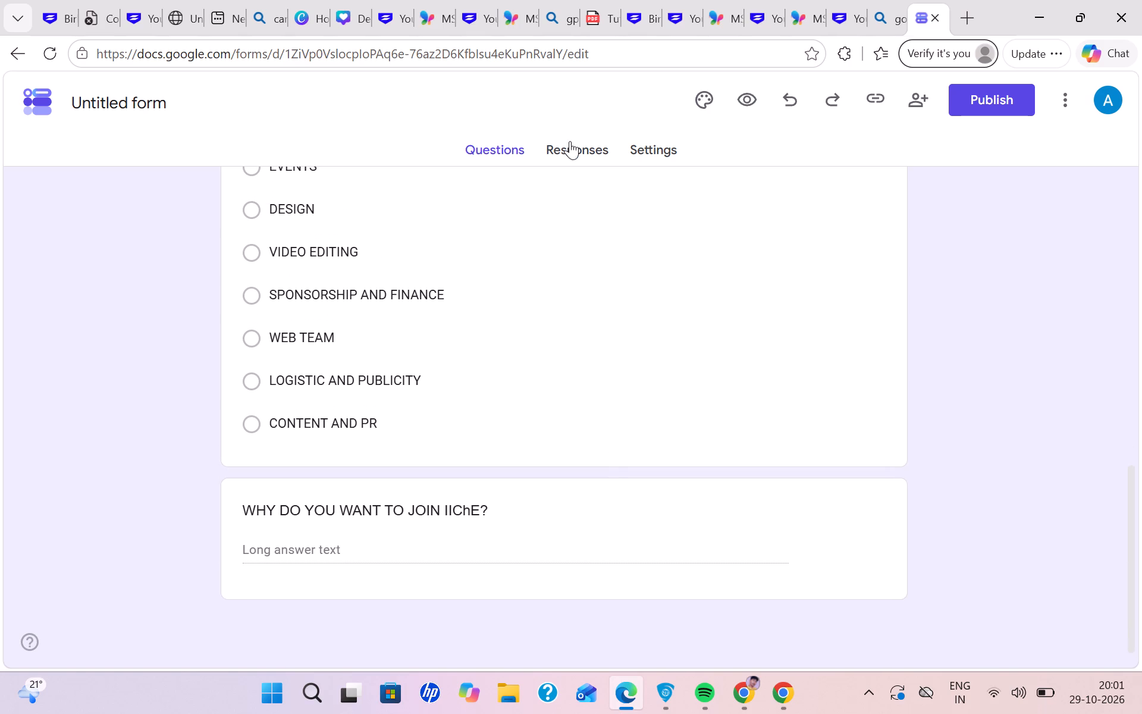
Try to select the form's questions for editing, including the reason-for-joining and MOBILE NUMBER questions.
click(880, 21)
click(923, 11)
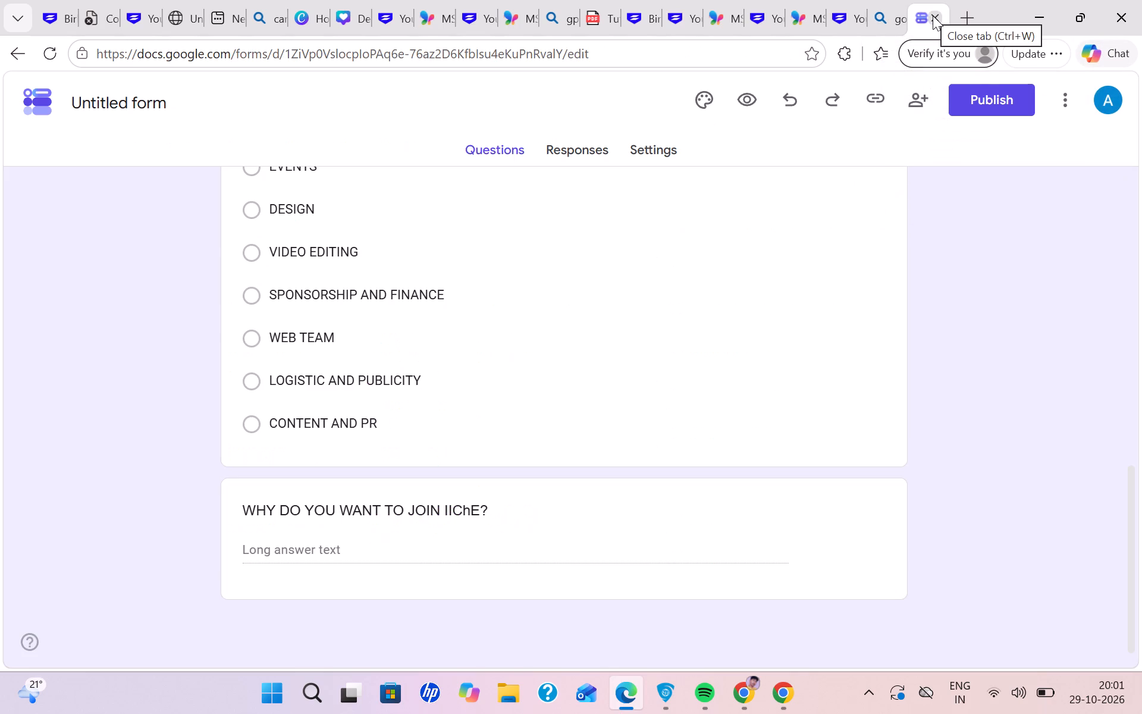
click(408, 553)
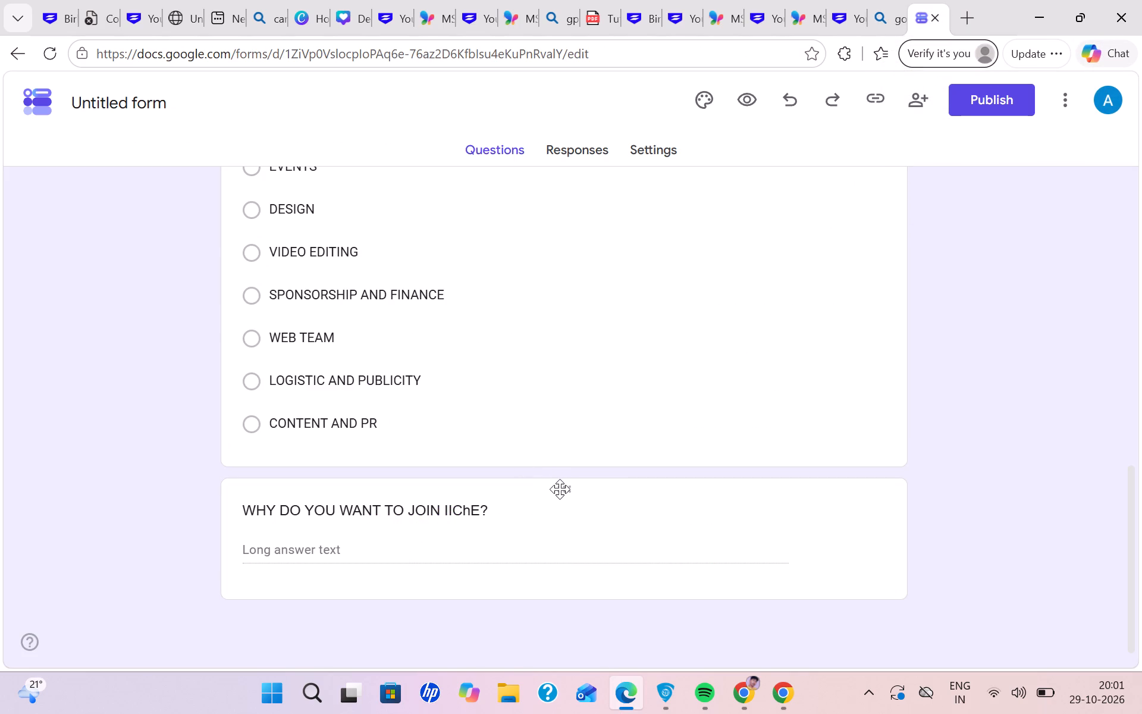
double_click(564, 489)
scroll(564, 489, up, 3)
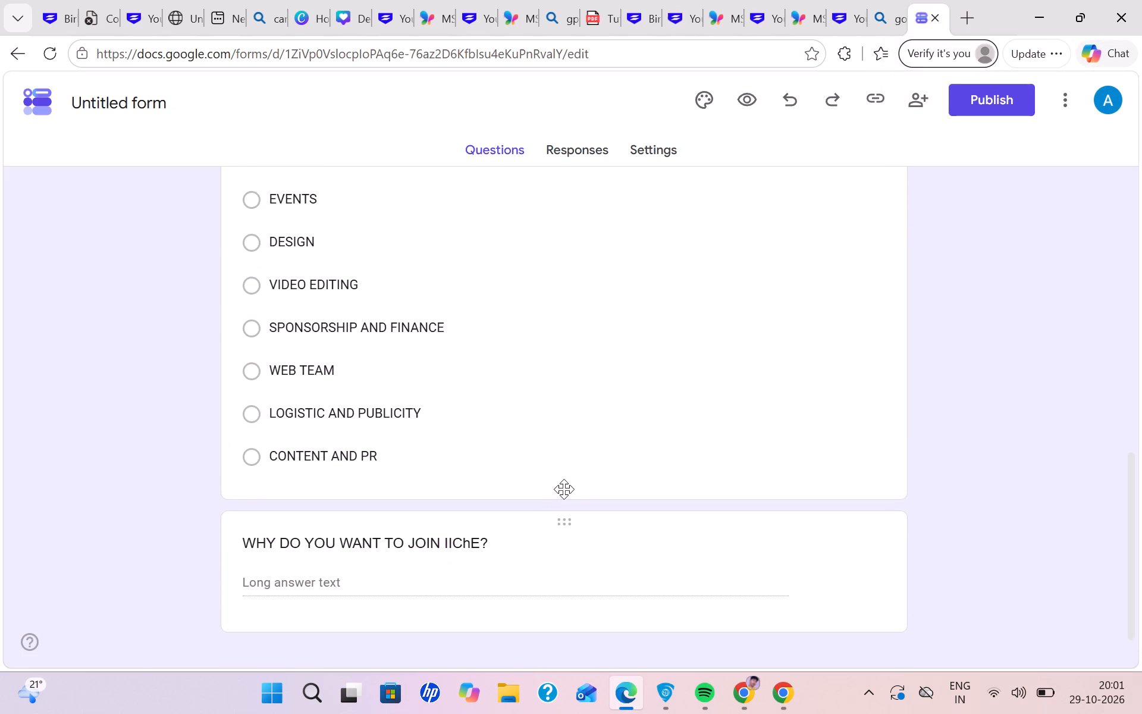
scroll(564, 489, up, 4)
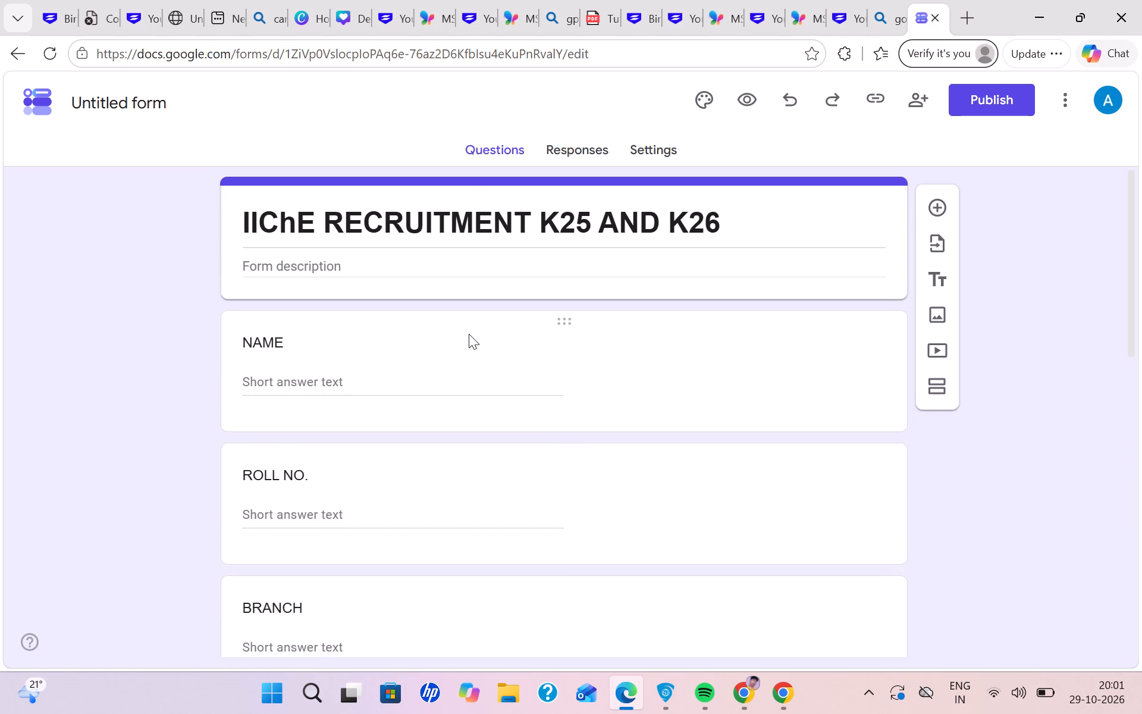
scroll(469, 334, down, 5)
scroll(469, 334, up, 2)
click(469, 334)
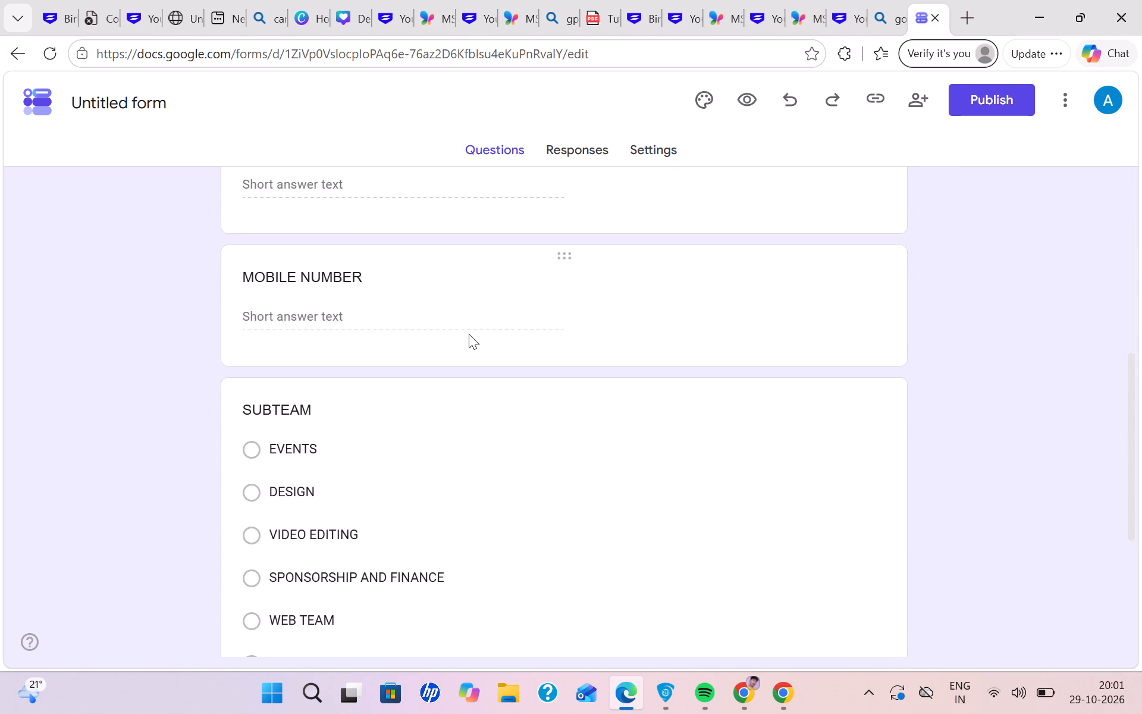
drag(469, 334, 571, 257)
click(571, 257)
Search for "google formes" in a new tab, open Google Forms and reopen the recent Untitled form.
click(974, 20)
click(449, 222)
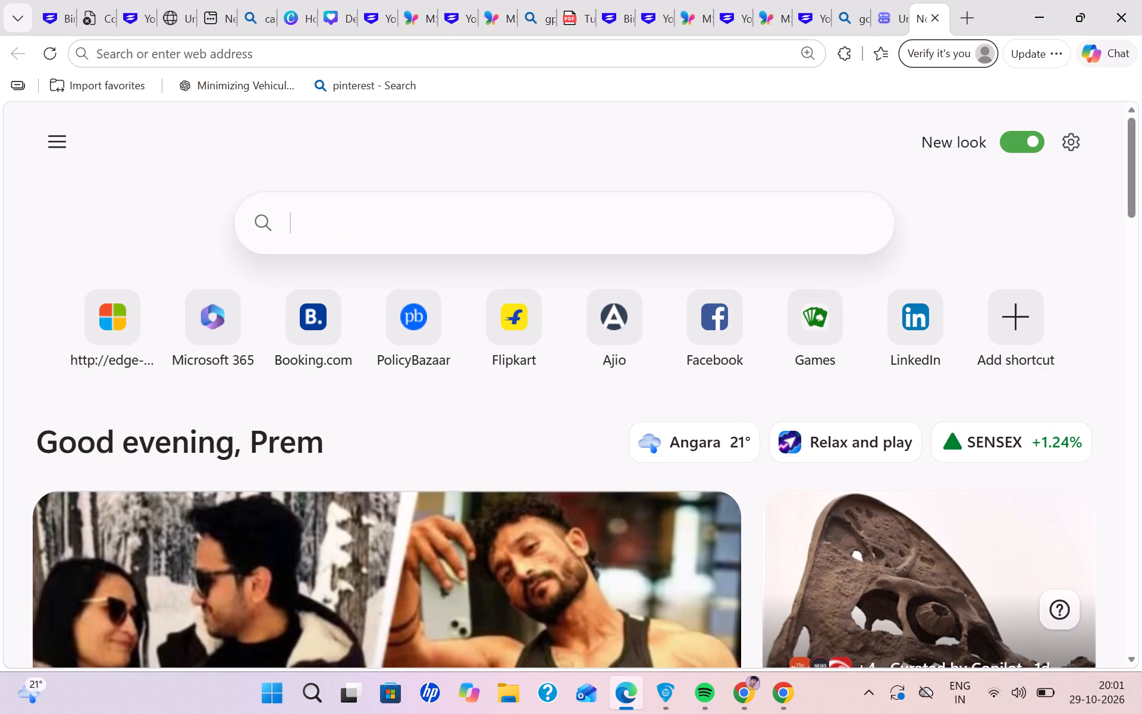
click(406, 283)
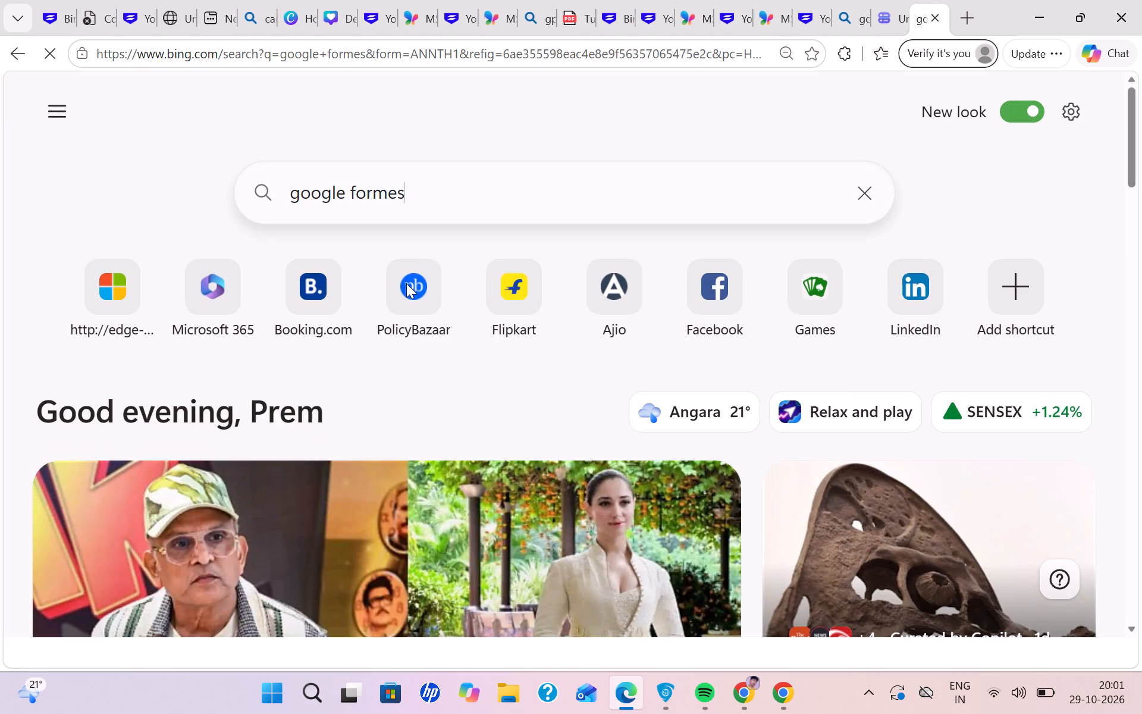
click(240, 293)
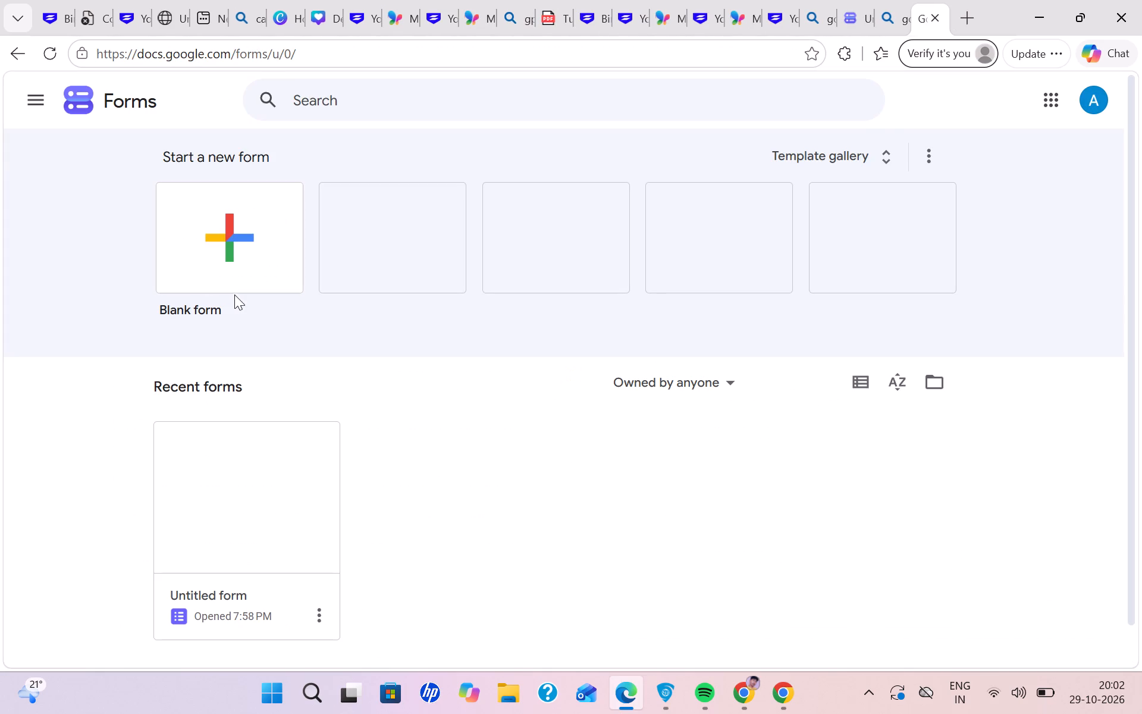
click(294, 516)
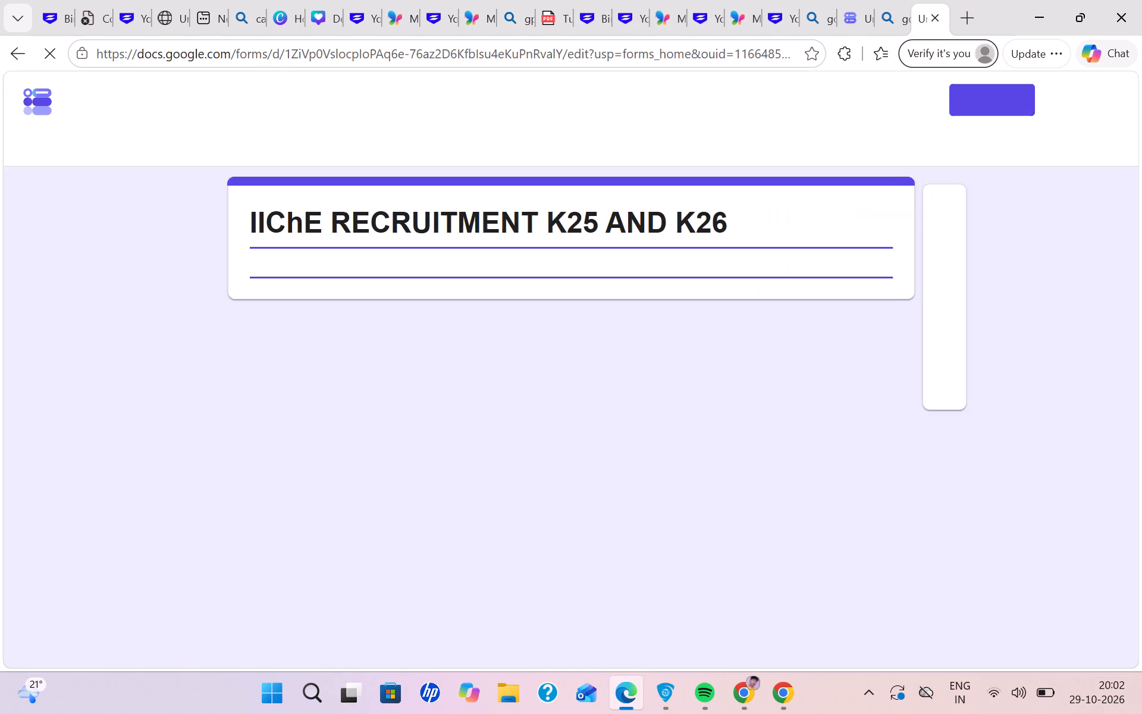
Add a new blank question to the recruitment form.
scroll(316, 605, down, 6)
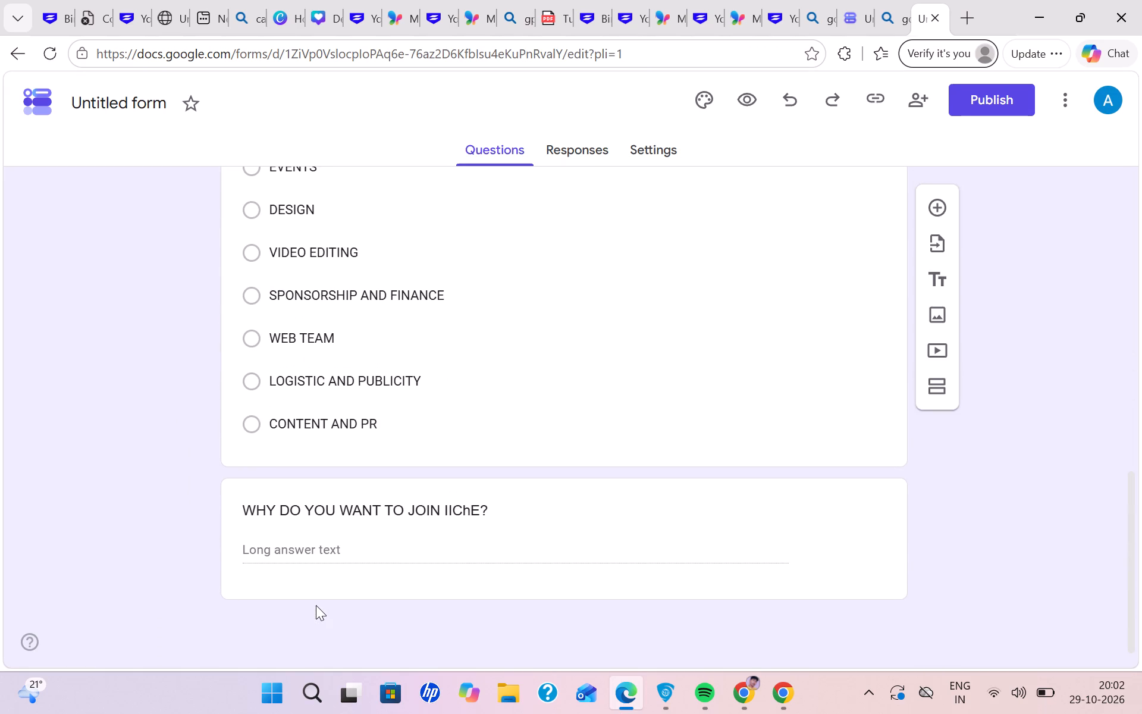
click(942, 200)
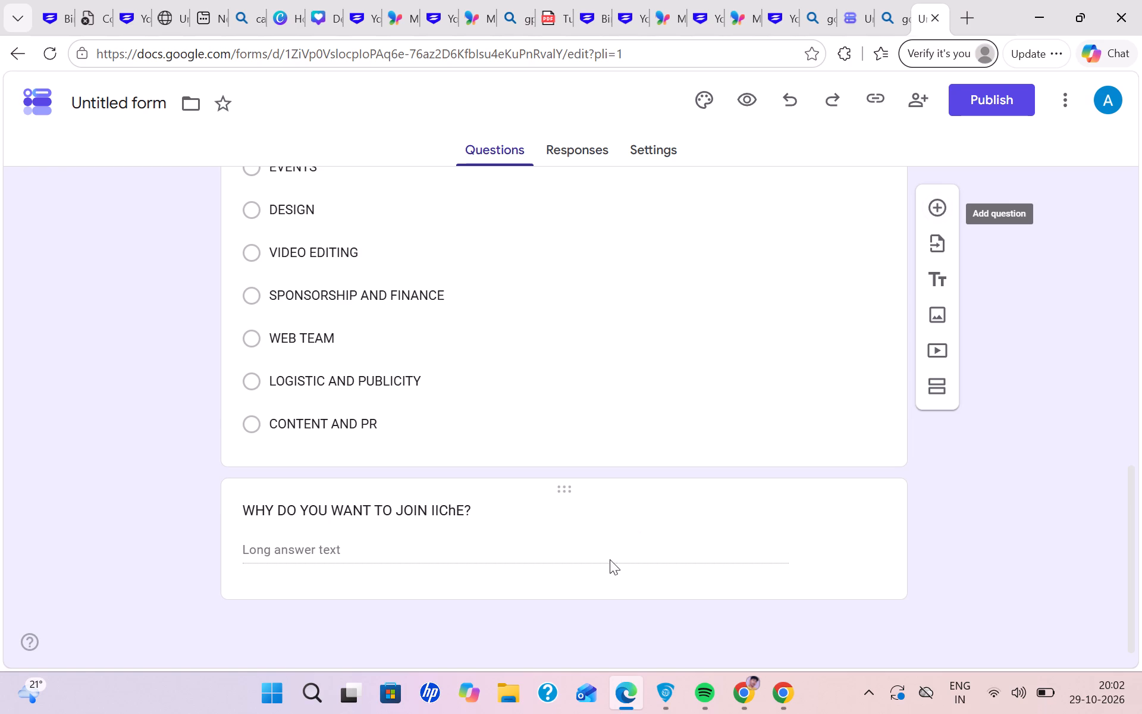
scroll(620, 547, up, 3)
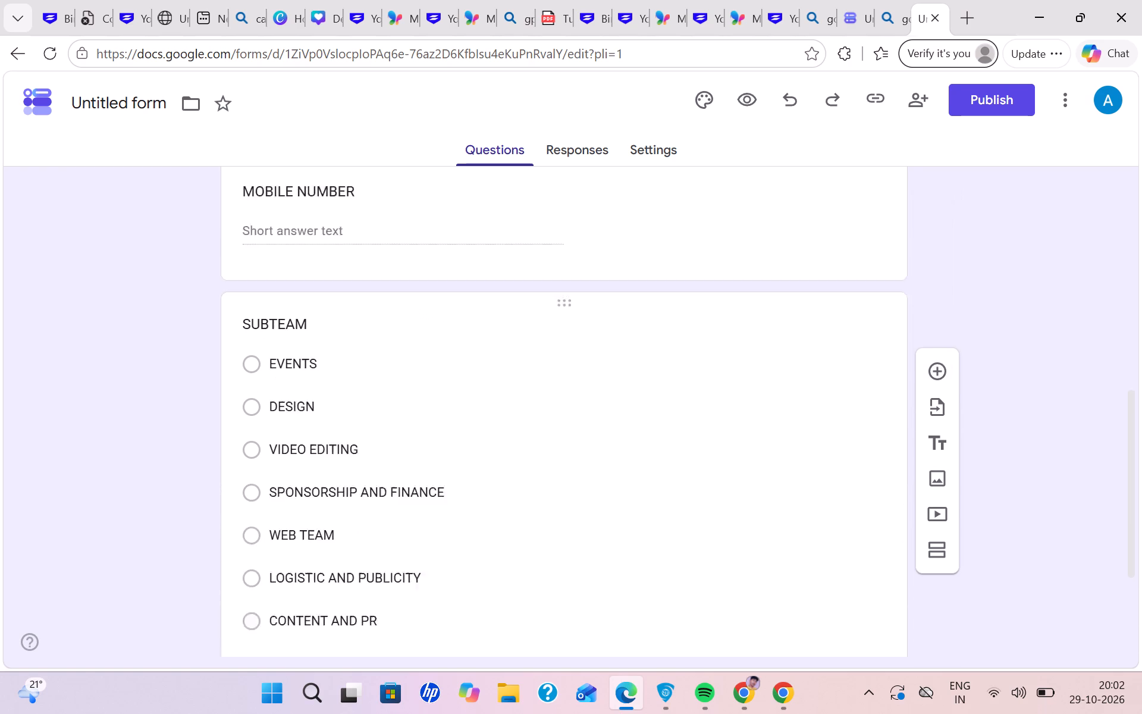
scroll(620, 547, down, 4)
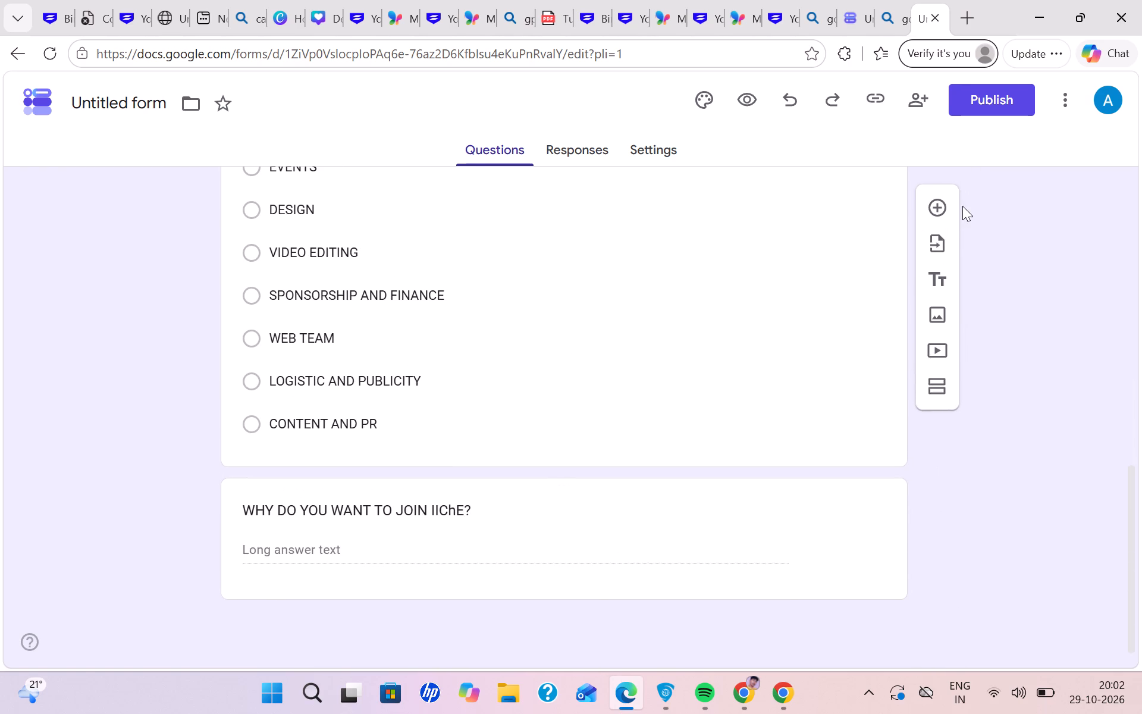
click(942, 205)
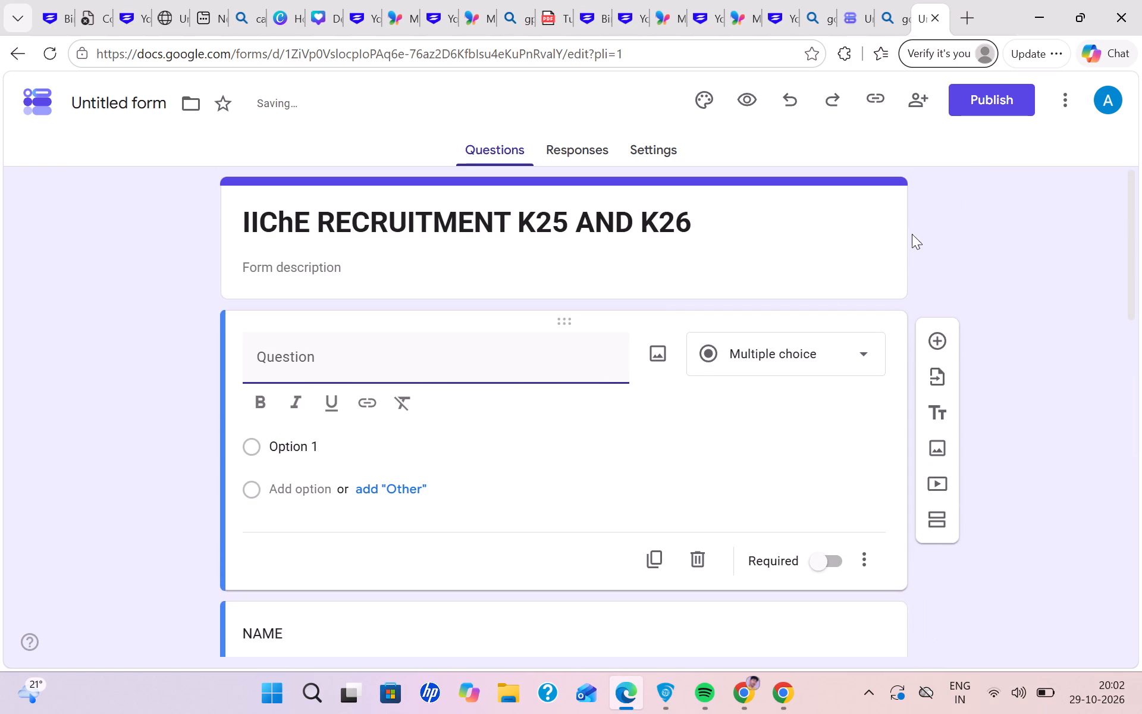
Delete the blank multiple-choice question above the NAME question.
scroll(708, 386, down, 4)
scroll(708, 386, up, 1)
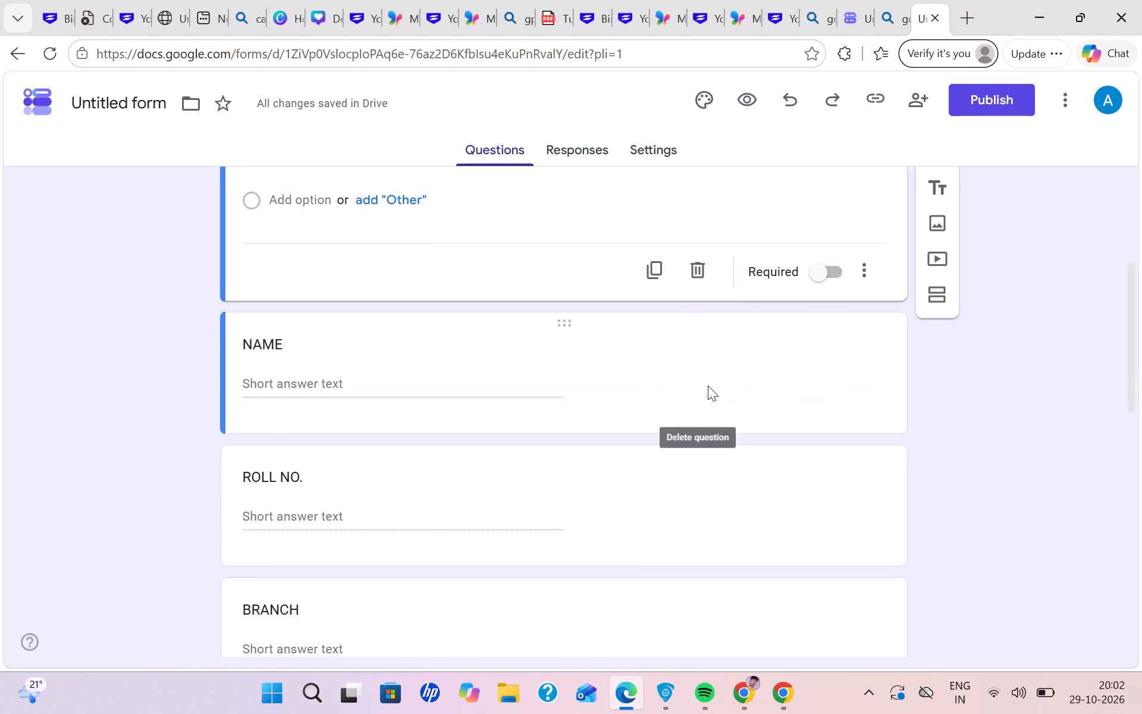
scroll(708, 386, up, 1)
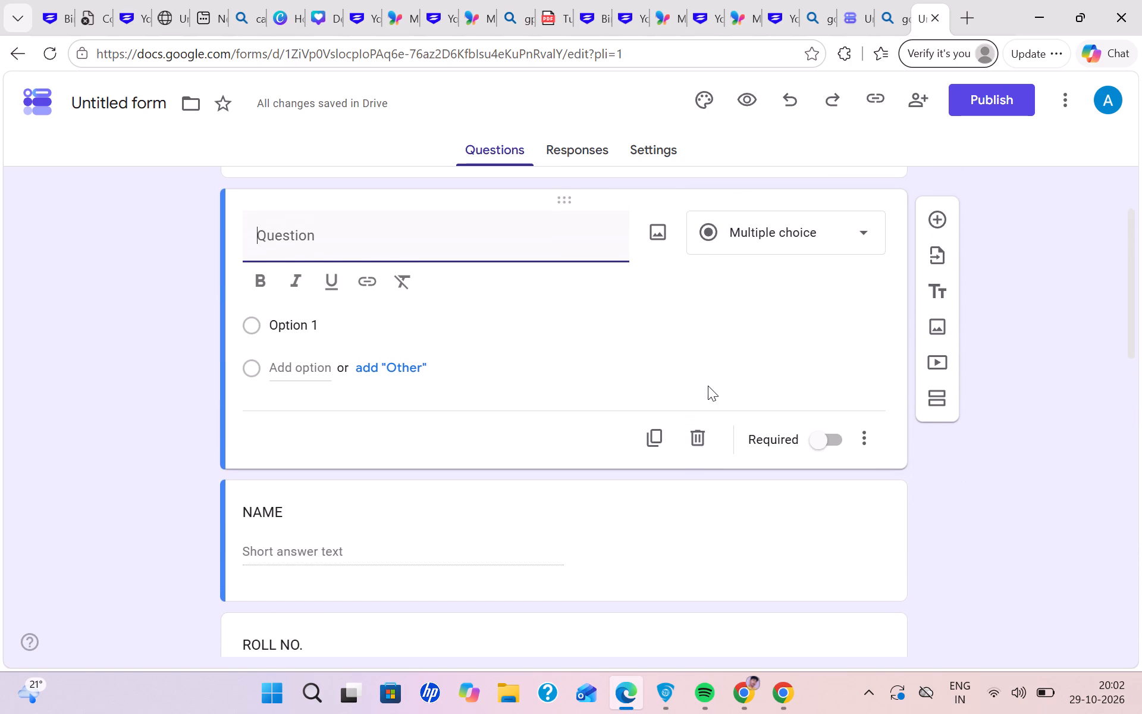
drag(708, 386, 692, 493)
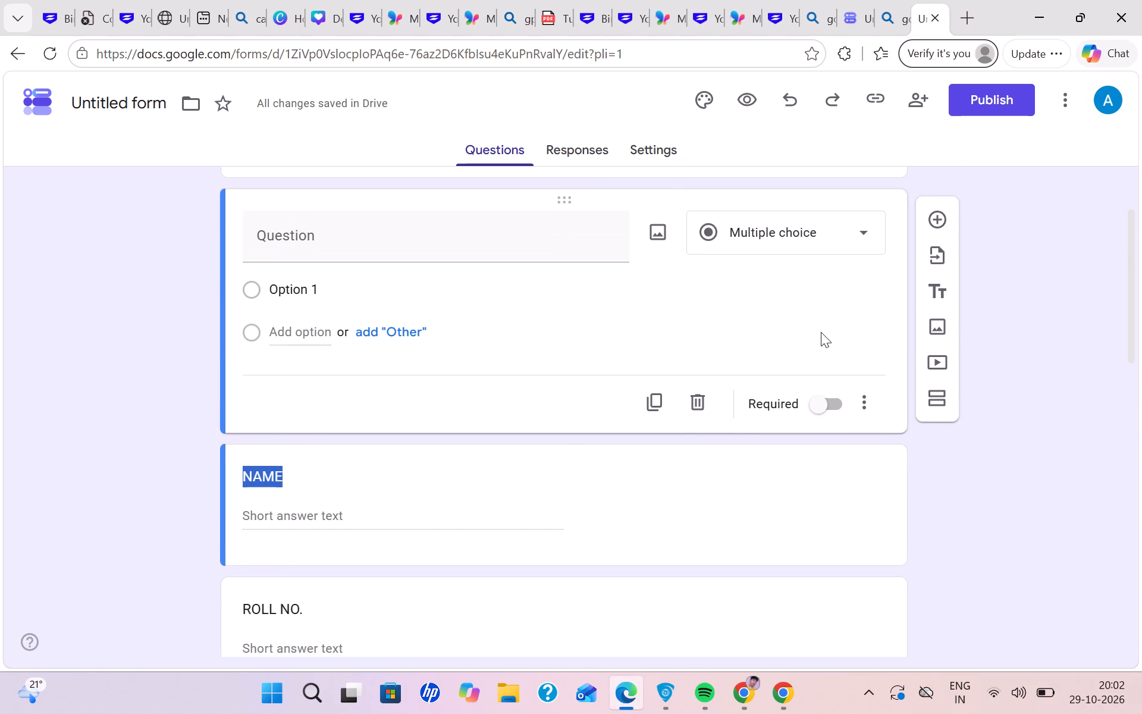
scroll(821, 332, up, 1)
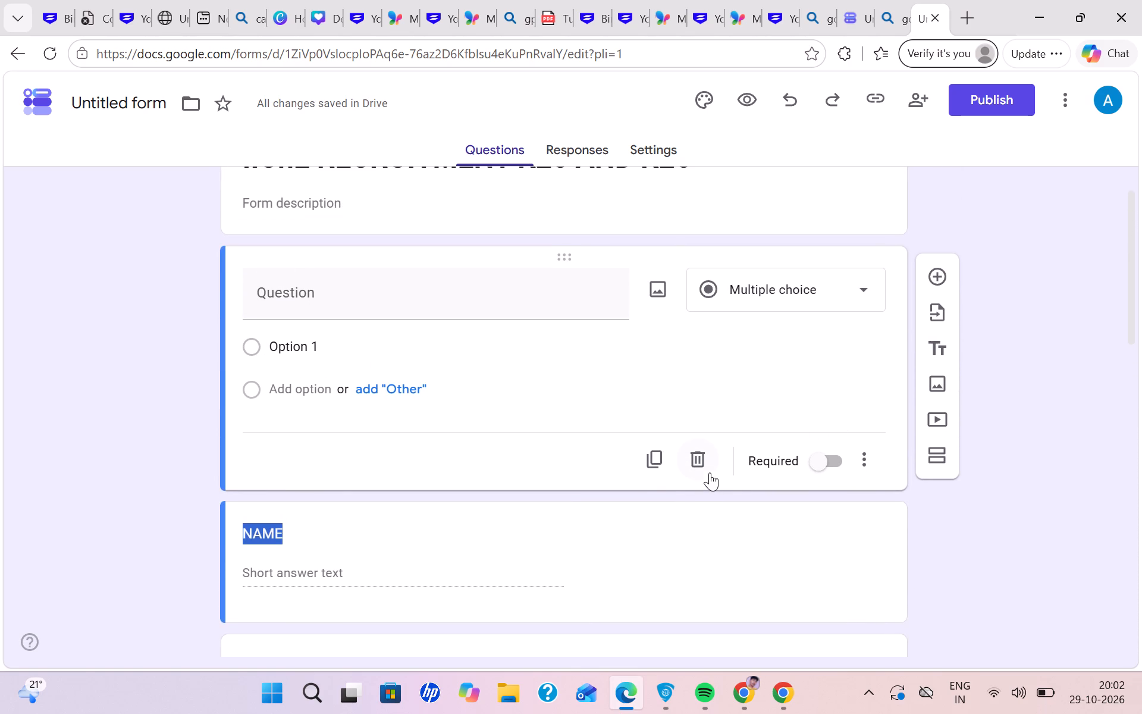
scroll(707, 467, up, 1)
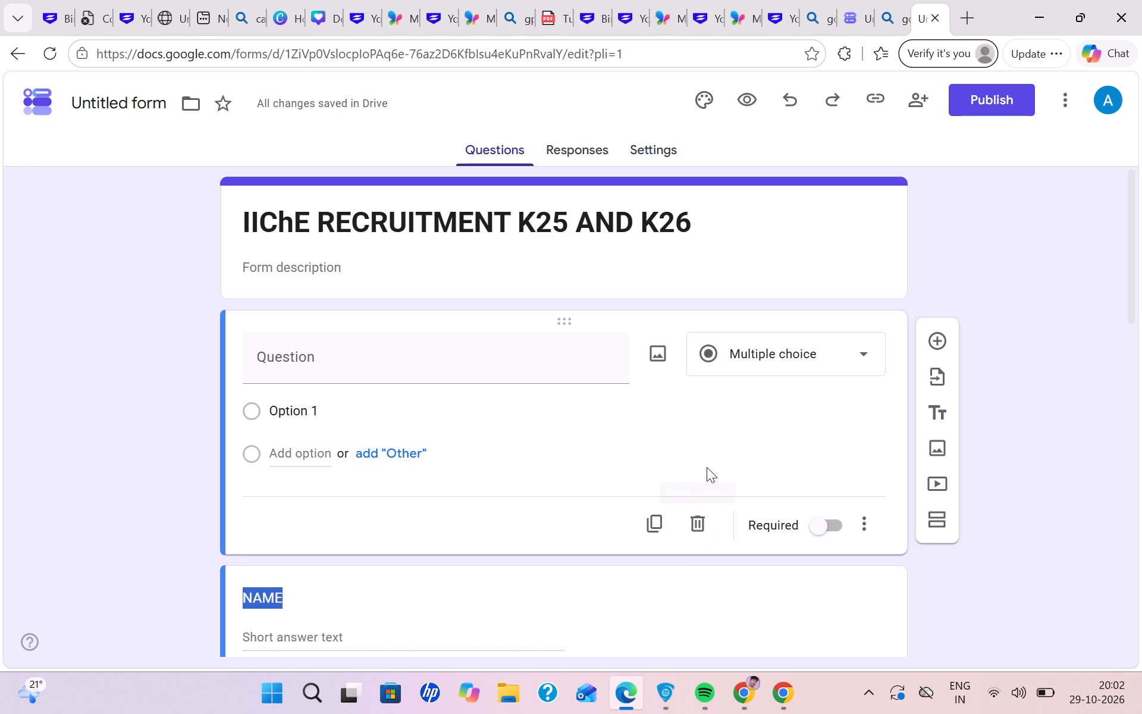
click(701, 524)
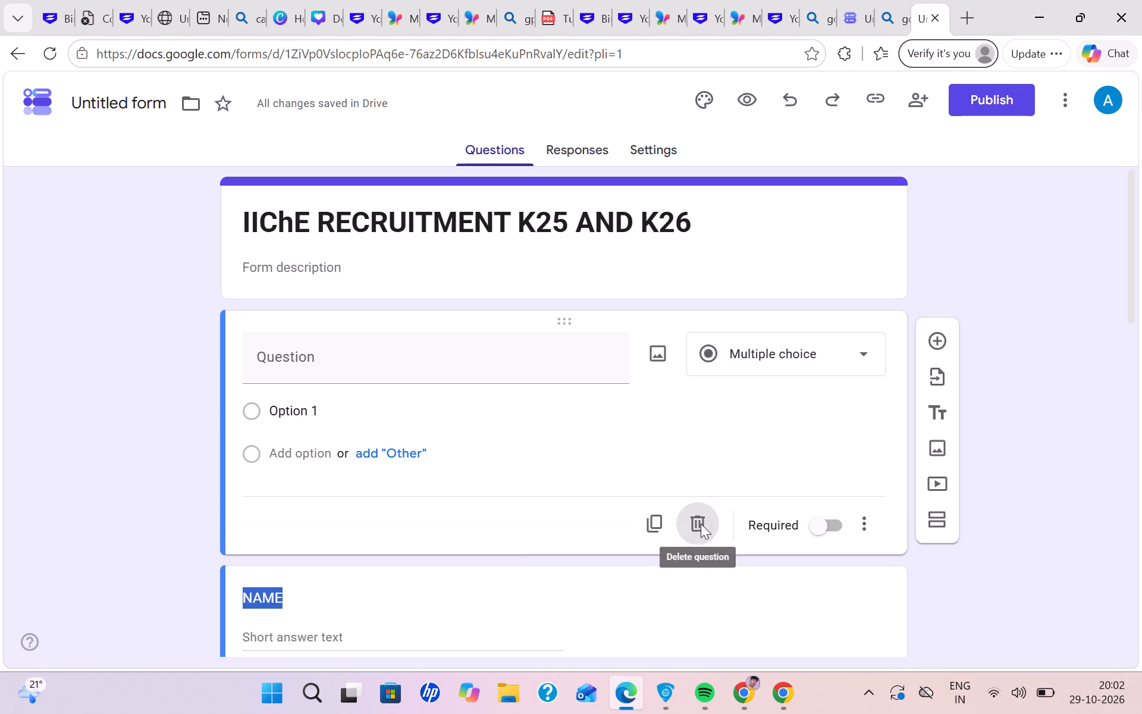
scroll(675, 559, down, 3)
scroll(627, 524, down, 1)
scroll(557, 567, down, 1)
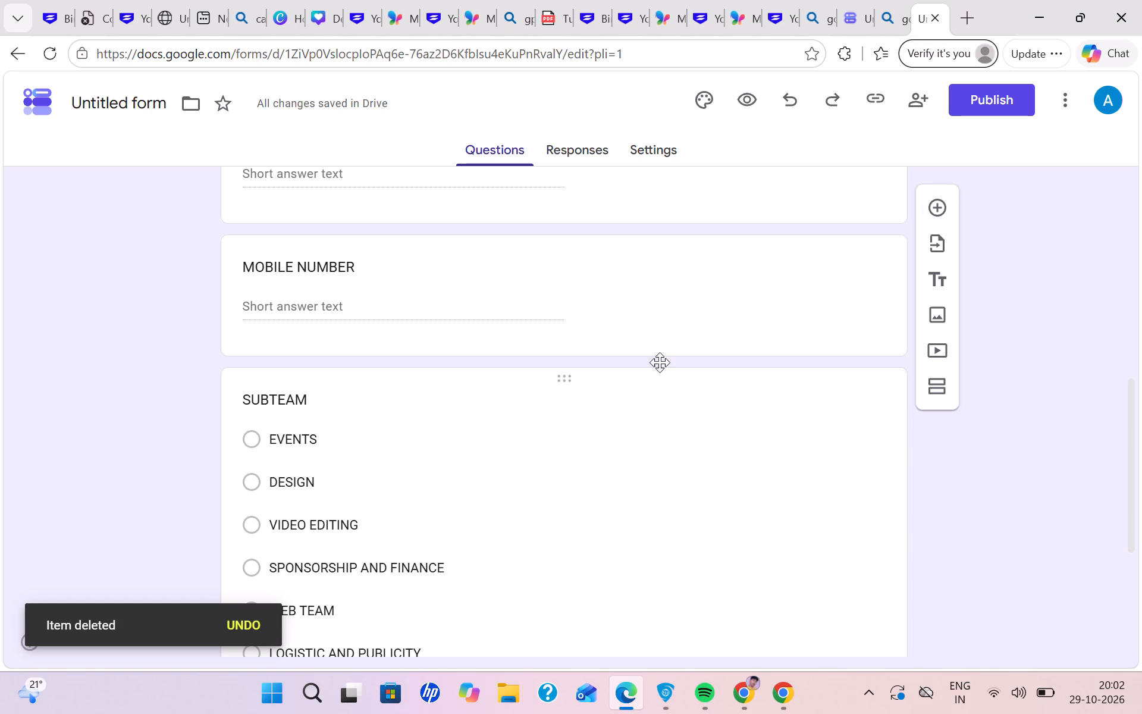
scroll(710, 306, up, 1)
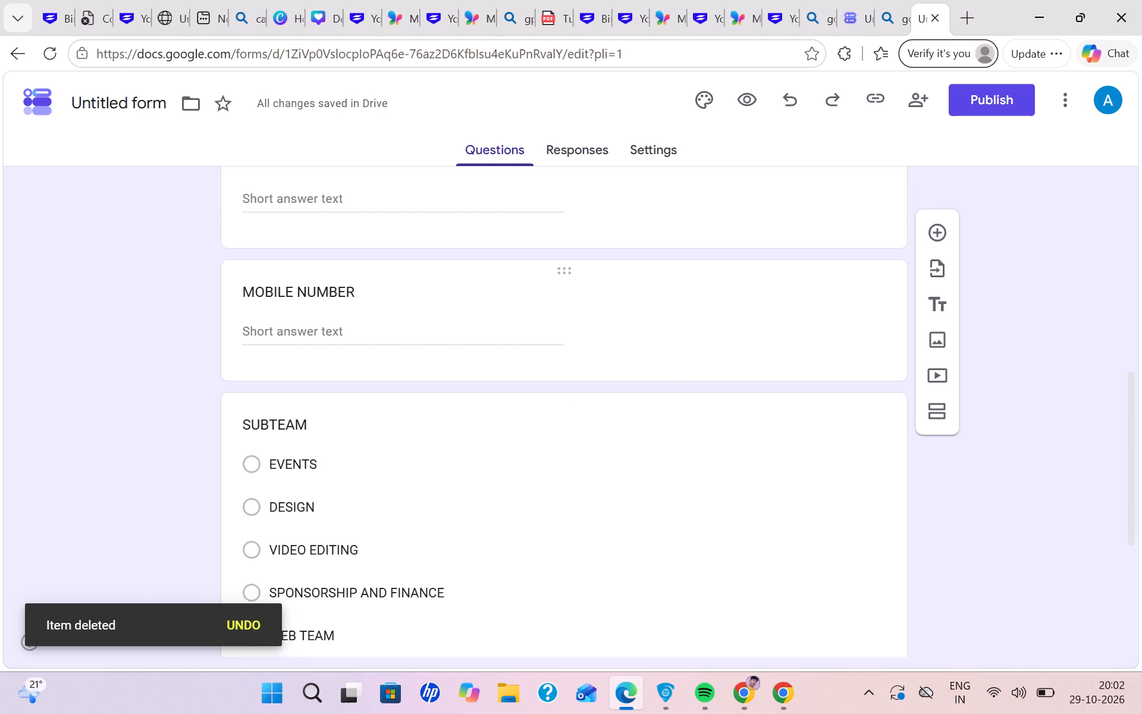
Add a new question directly below the NAME question and title it "BATCH".
scroll(710, 306, up, 3)
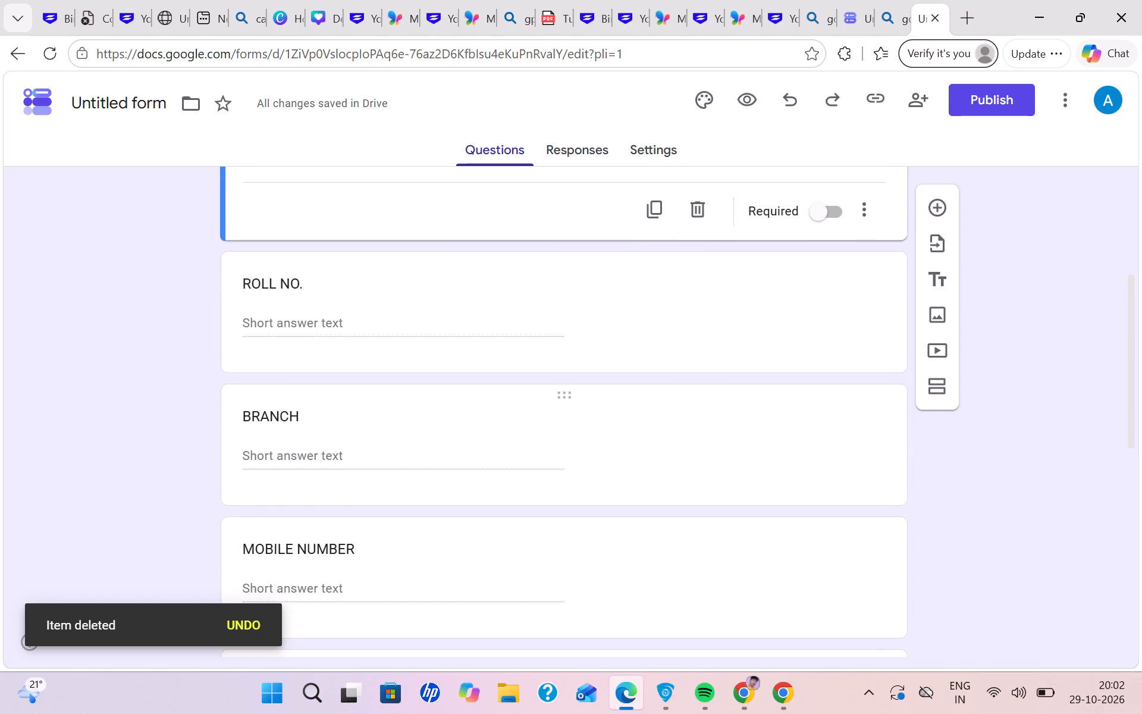
click(755, 300)
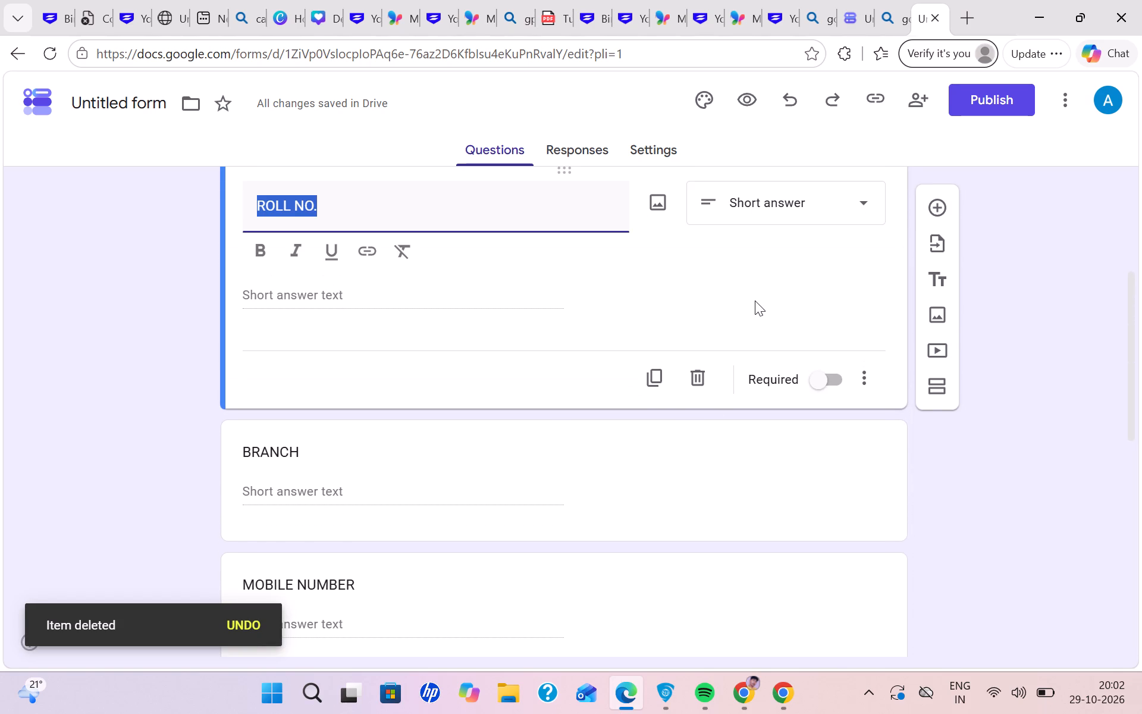
scroll(755, 300, up, 3)
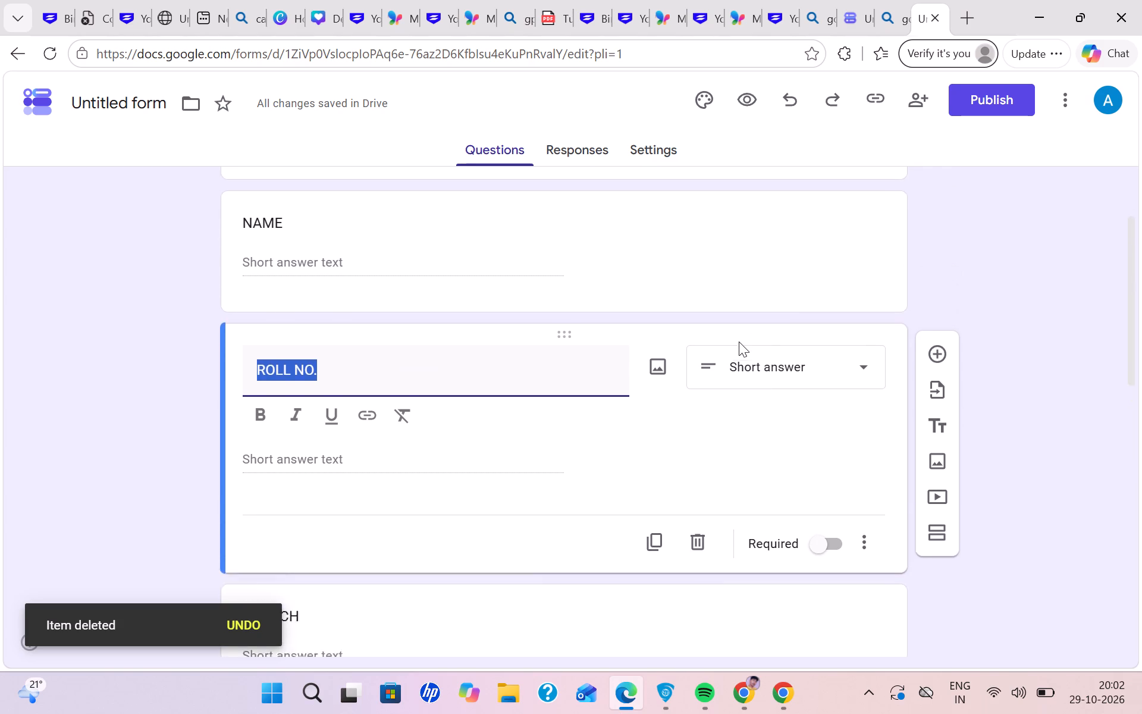
scroll(739, 342, up, 1)
click(751, 309)
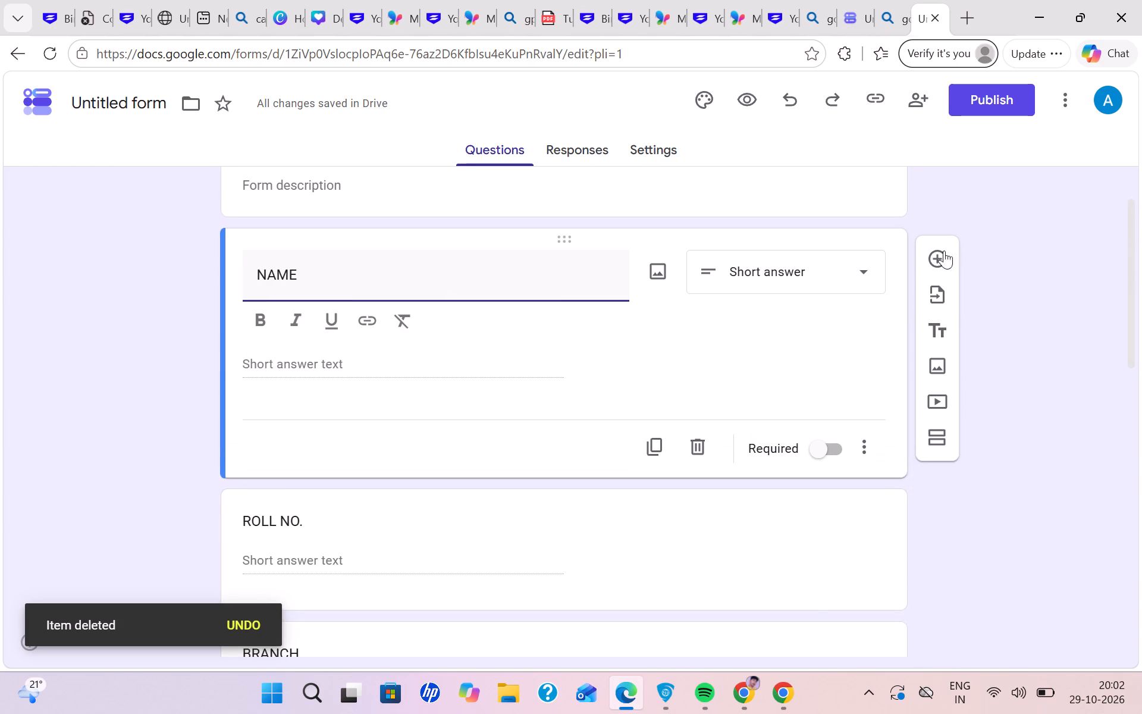
click(936, 260)
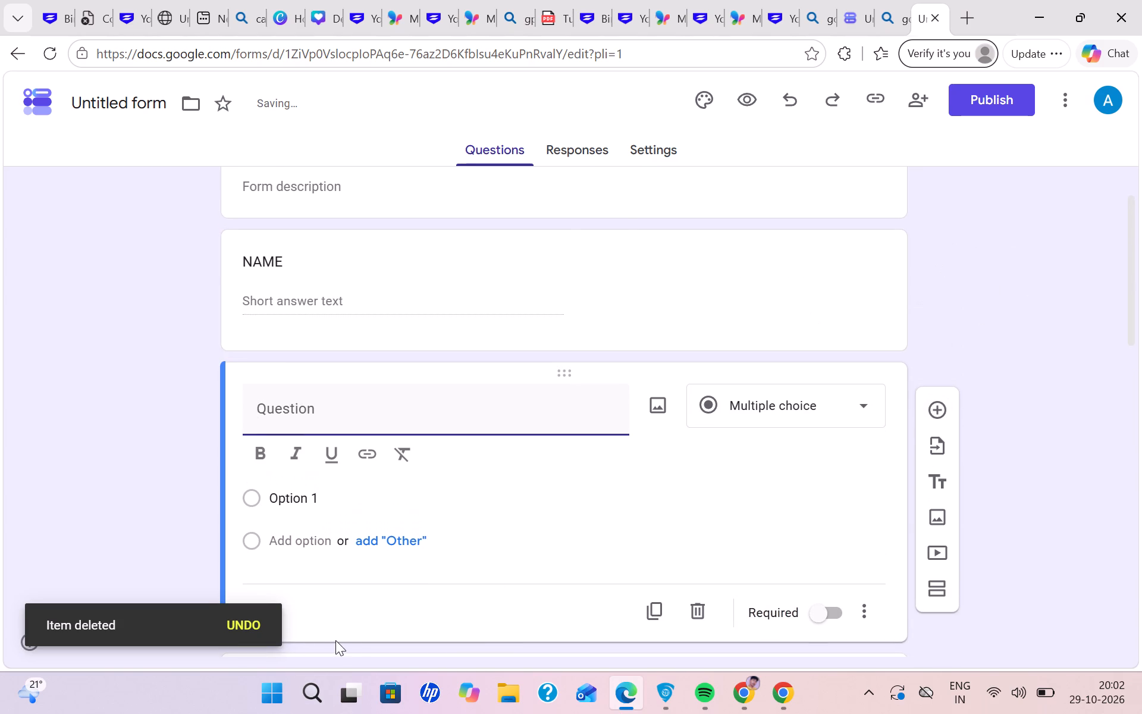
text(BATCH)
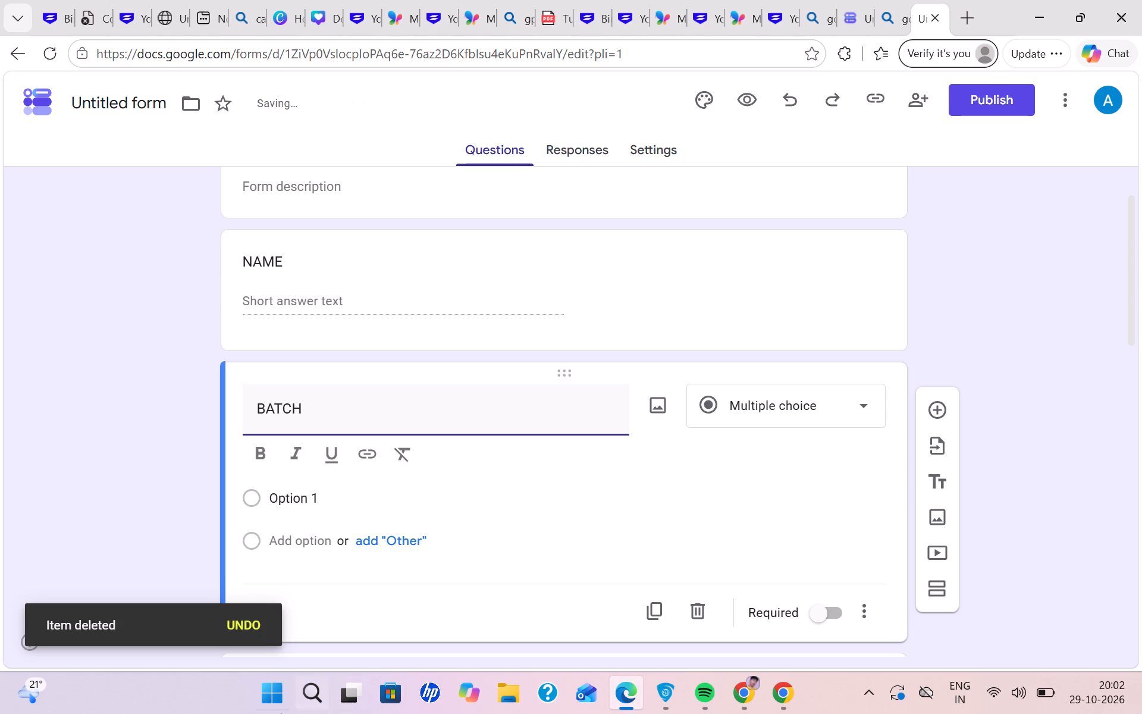
Give the BATCH question two multiple-choice options, K25 and K26.
click(352, 511)
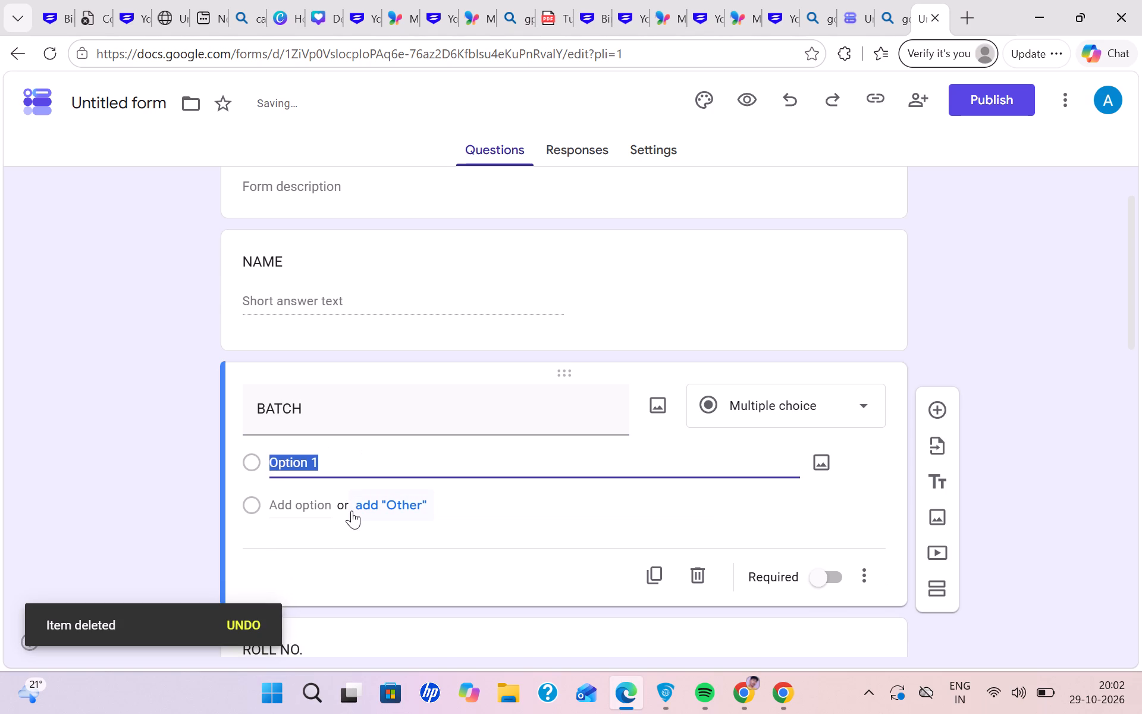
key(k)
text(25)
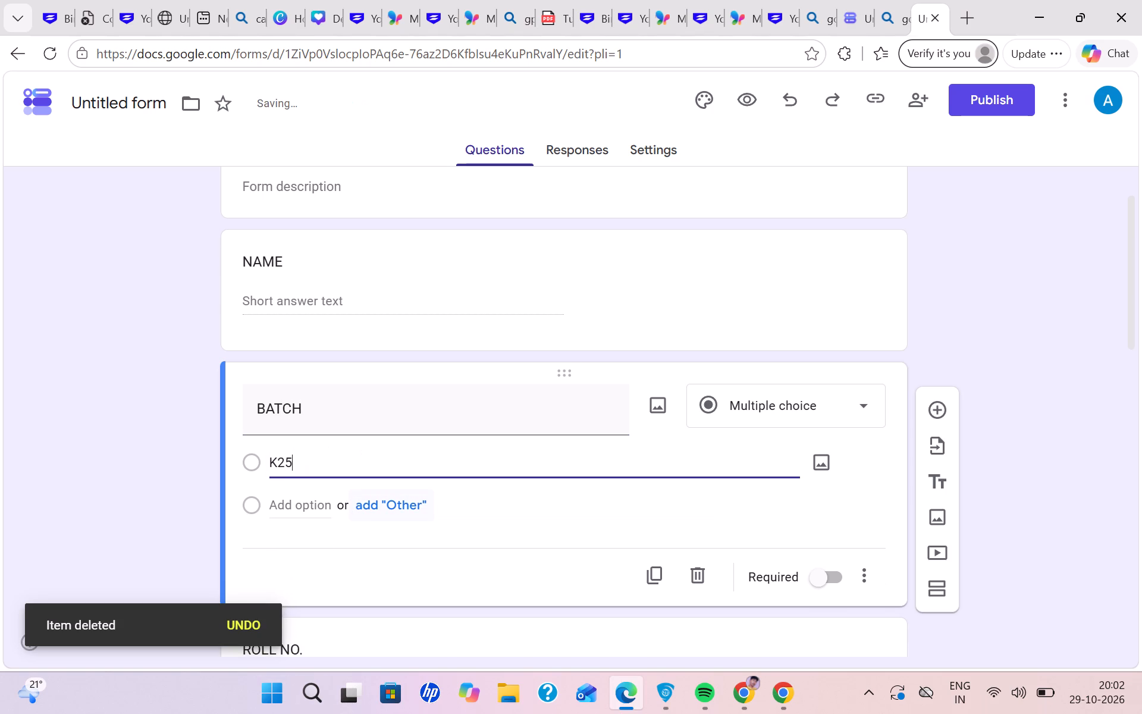
click(333, 510)
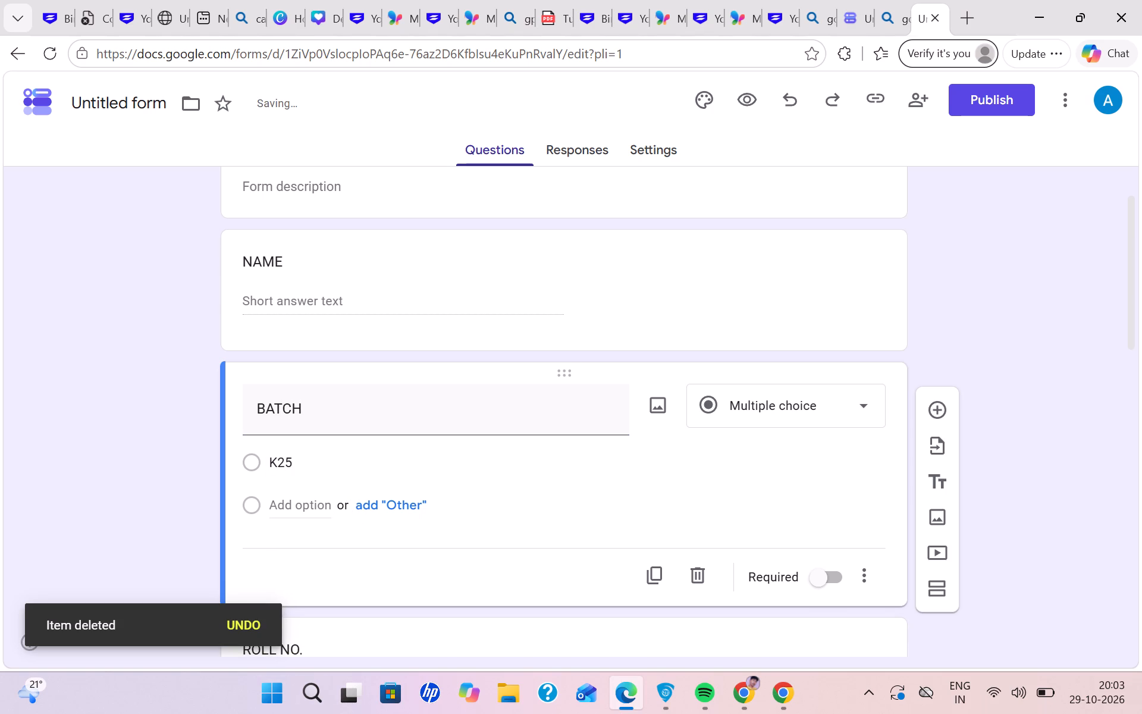
click(320, 509)
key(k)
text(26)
scroll(563, 514, up, 1)
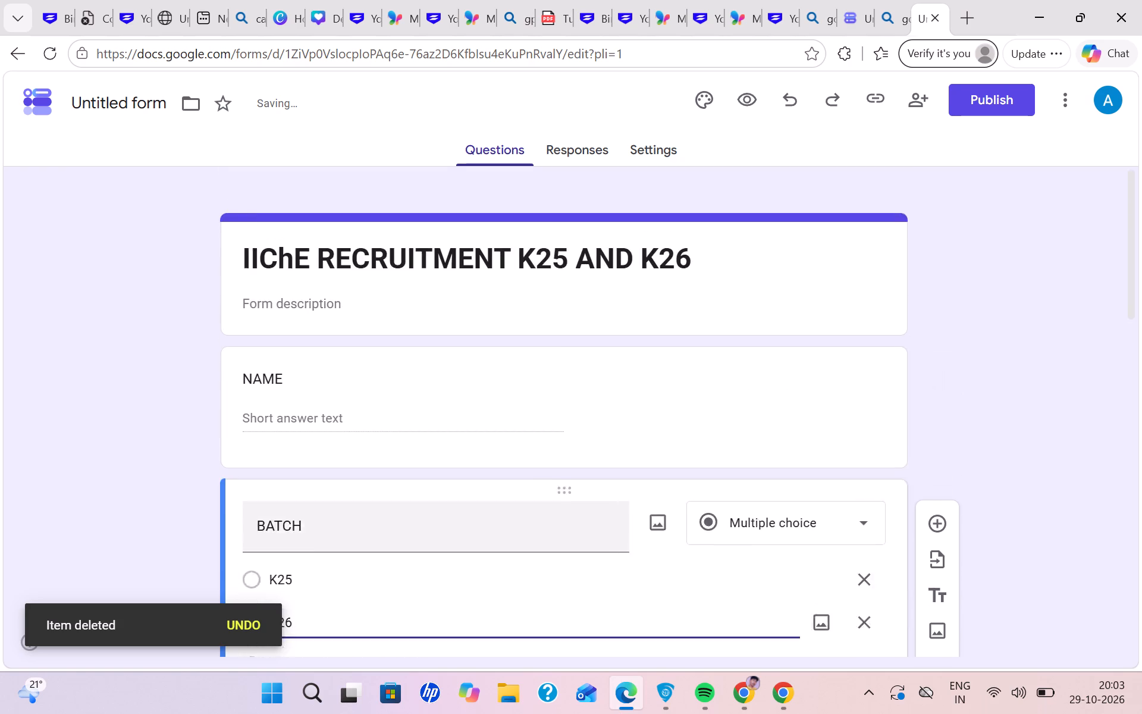
scroll(563, 514, down, 3)
click(915, 492)
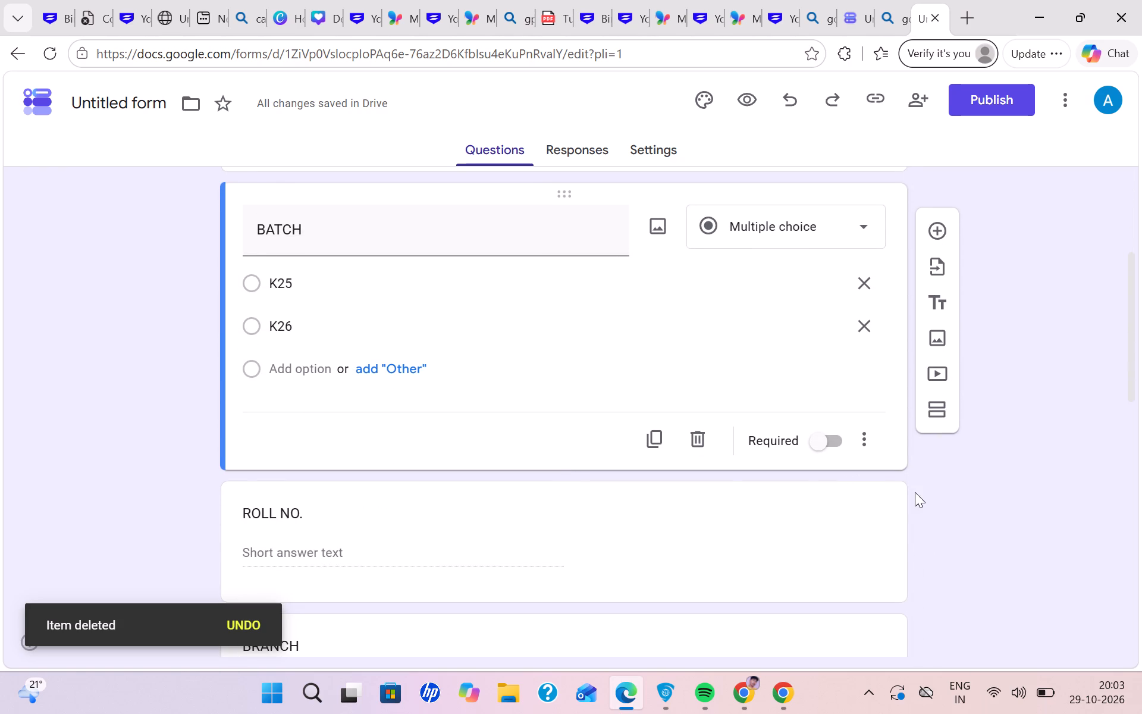
Add a question after "WHY DO YOU WANT TO JOIN IIChE?" and title it "YOU ARE A PART OF ANY OTHER CLUB".
scroll(915, 492, down, 4)
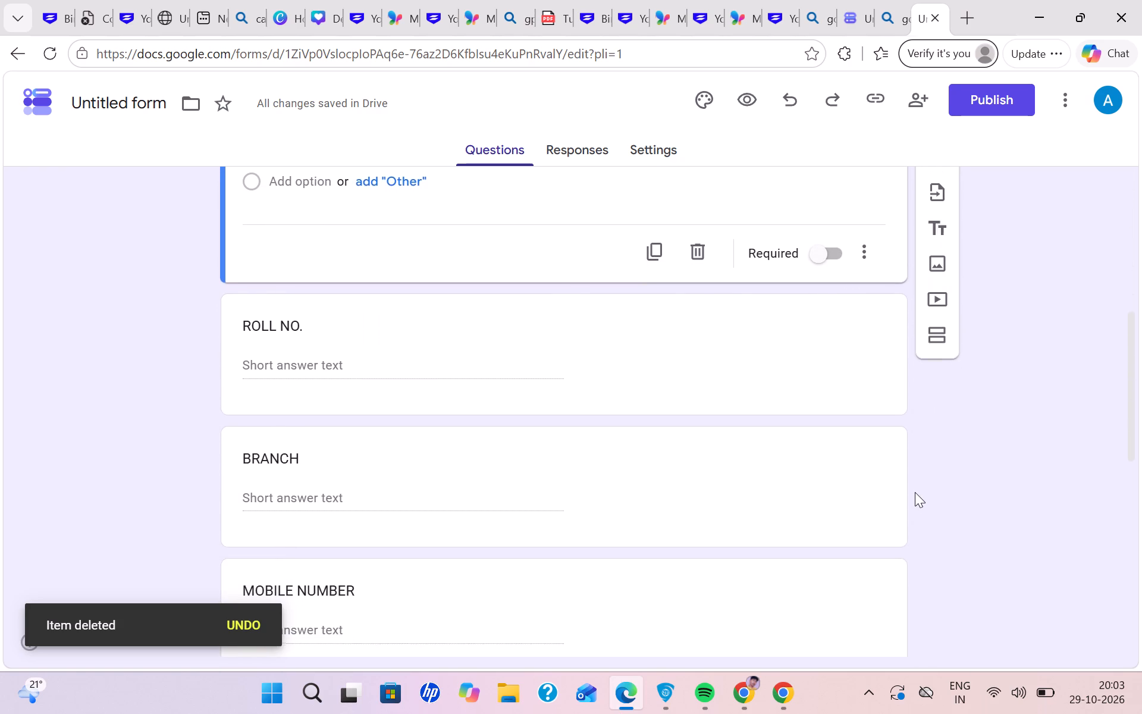
scroll(915, 492, down, 6)
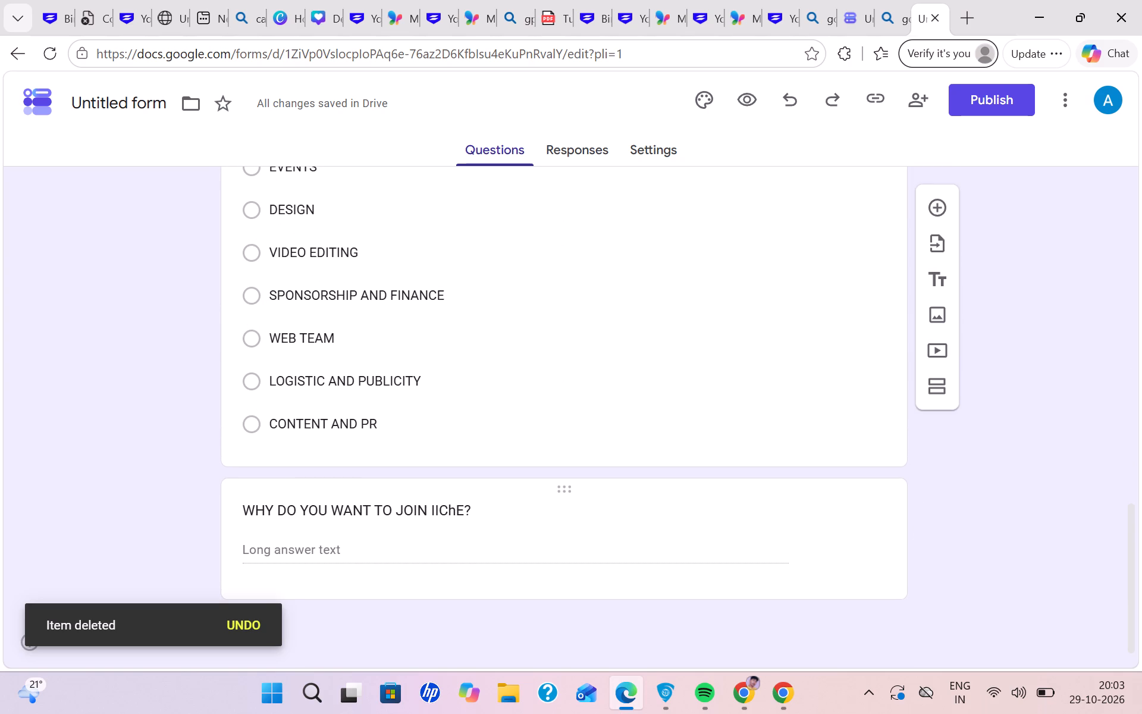
click(790, 515)
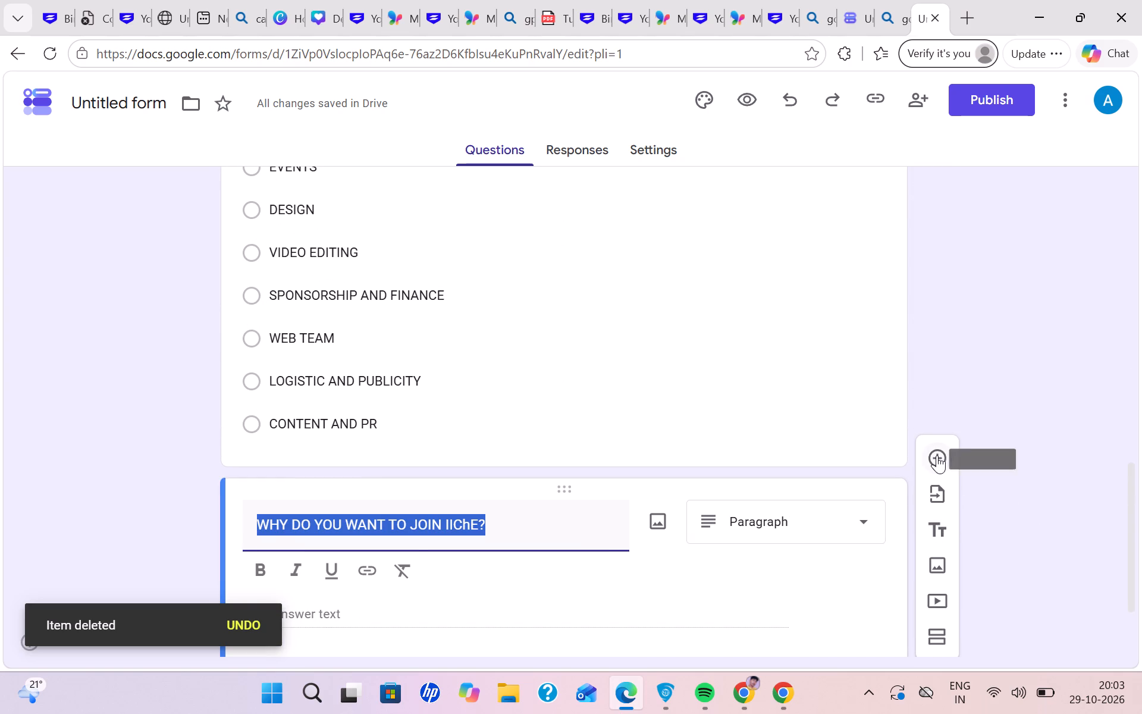
scroll(780, 512, down, 5)
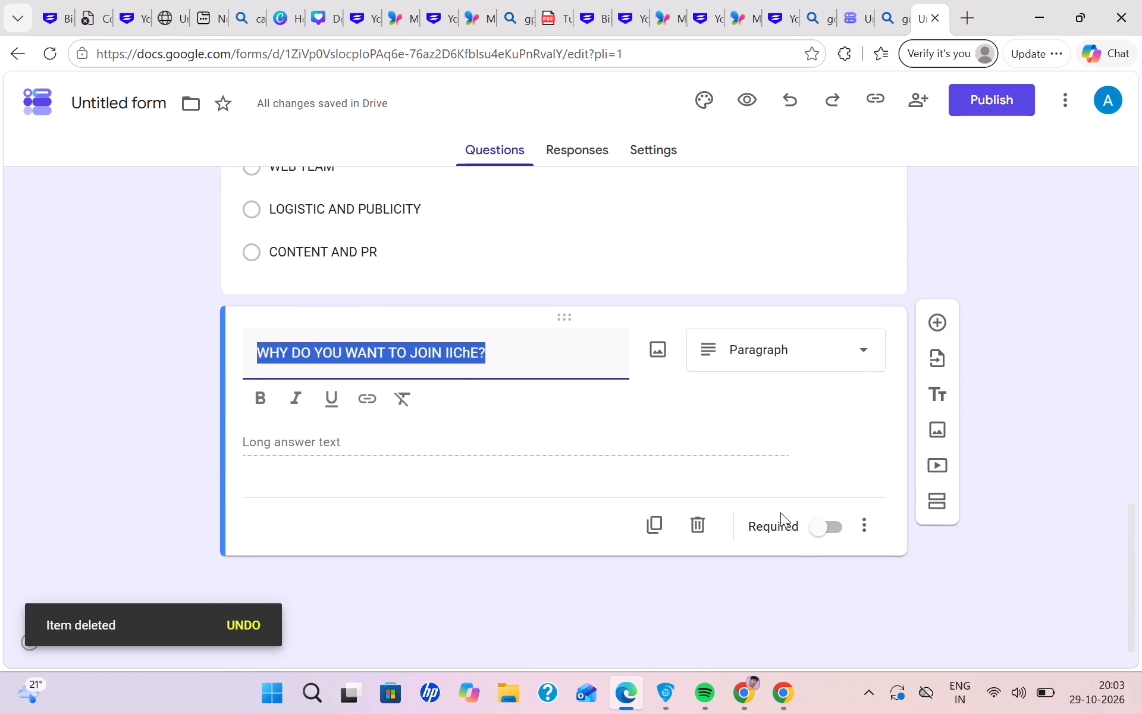
click(946, 374)
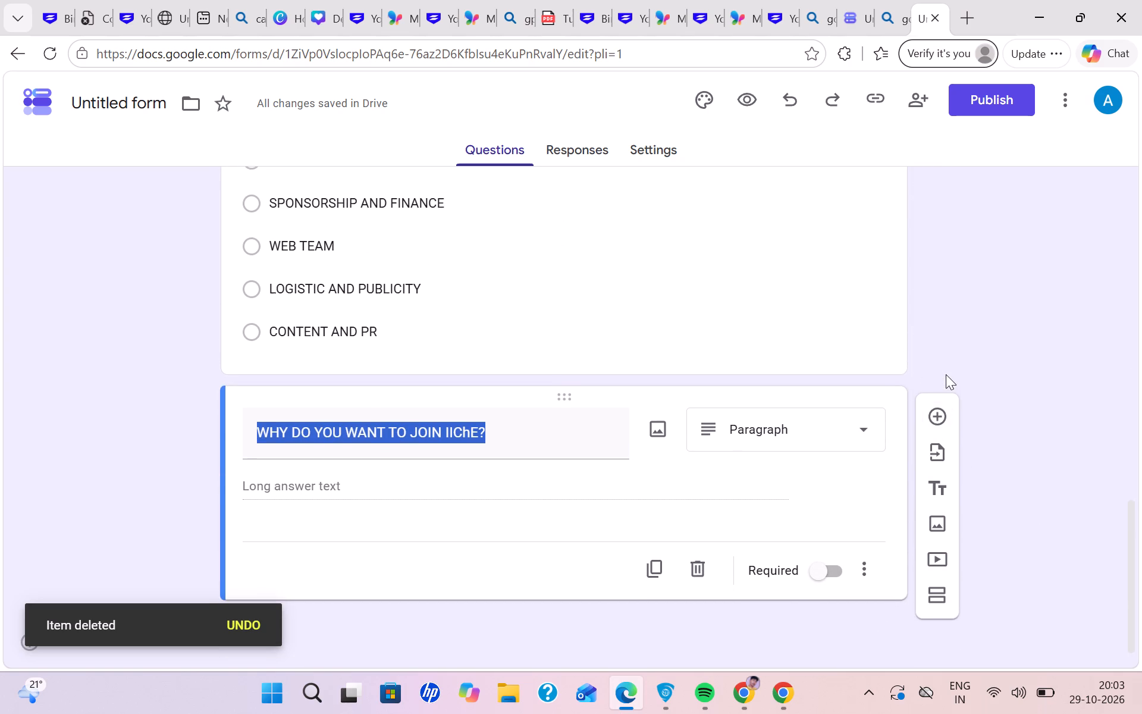
click(939, 414)
scroll(515, 600, down, 1)
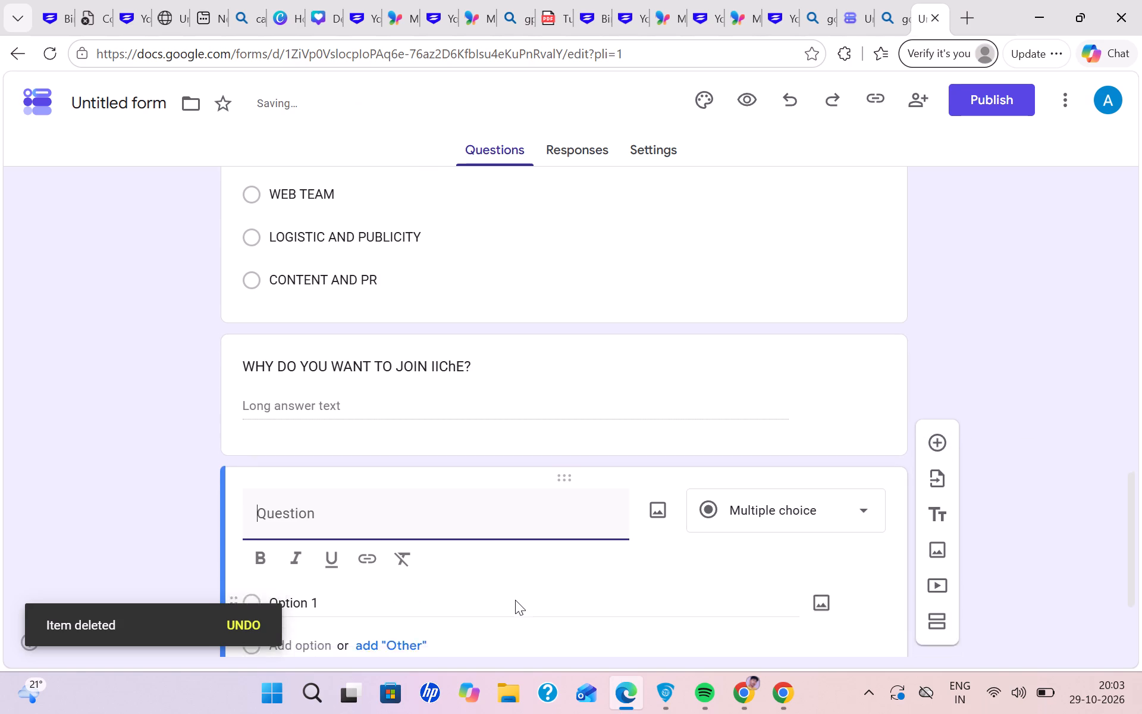
scroll(515, 600, down, 2)
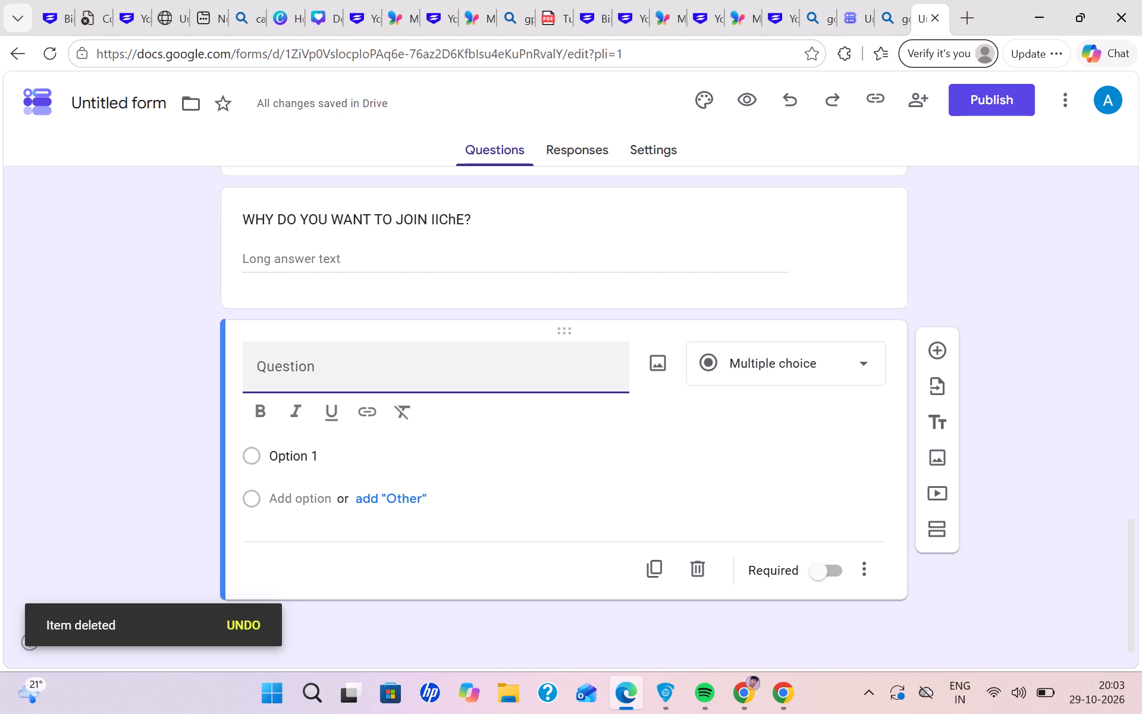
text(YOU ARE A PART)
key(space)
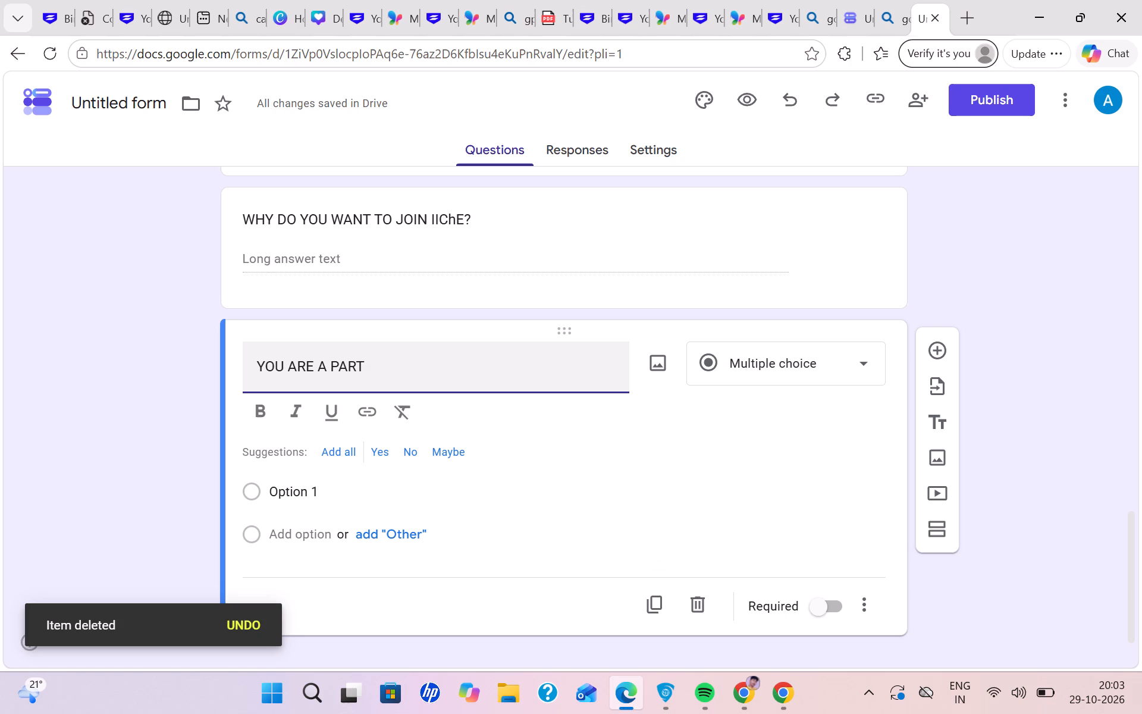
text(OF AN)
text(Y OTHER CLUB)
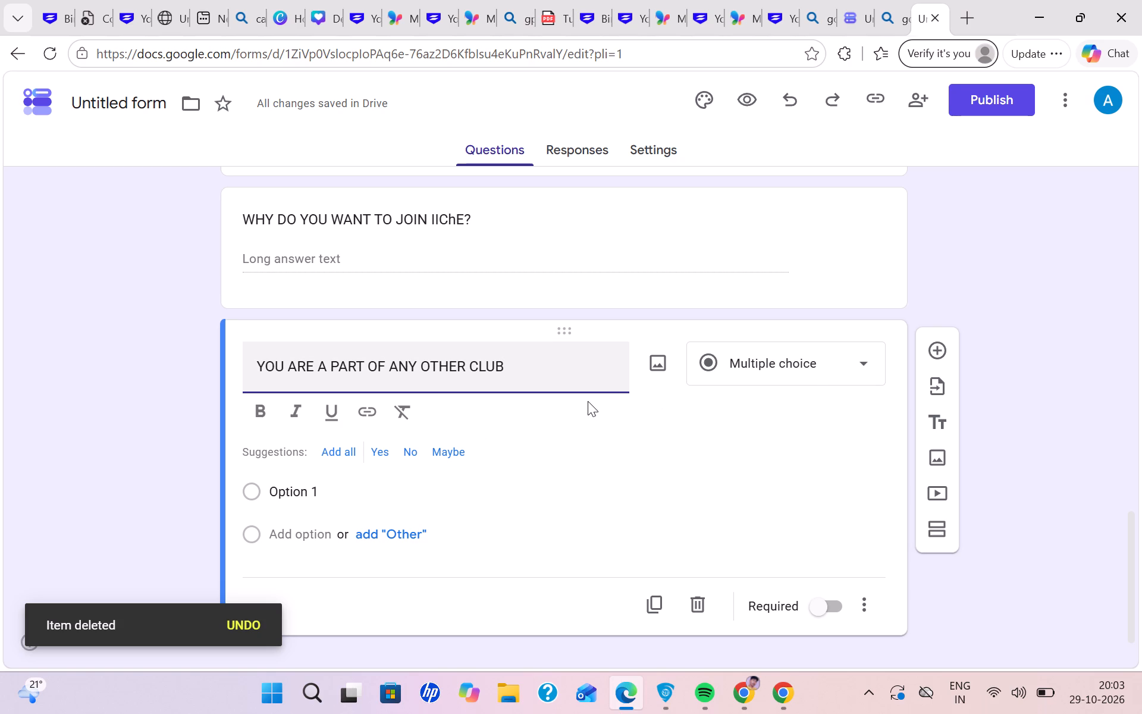
Reword the new last question's title as "ARE YOU PART OF ANY OTHER CLUB?".
click(314, 367)
key(BackSpace)
key(BackSpace)
key(BackSpace)
key(BackSpace)
key(BackSpace)
key(BackSpace)
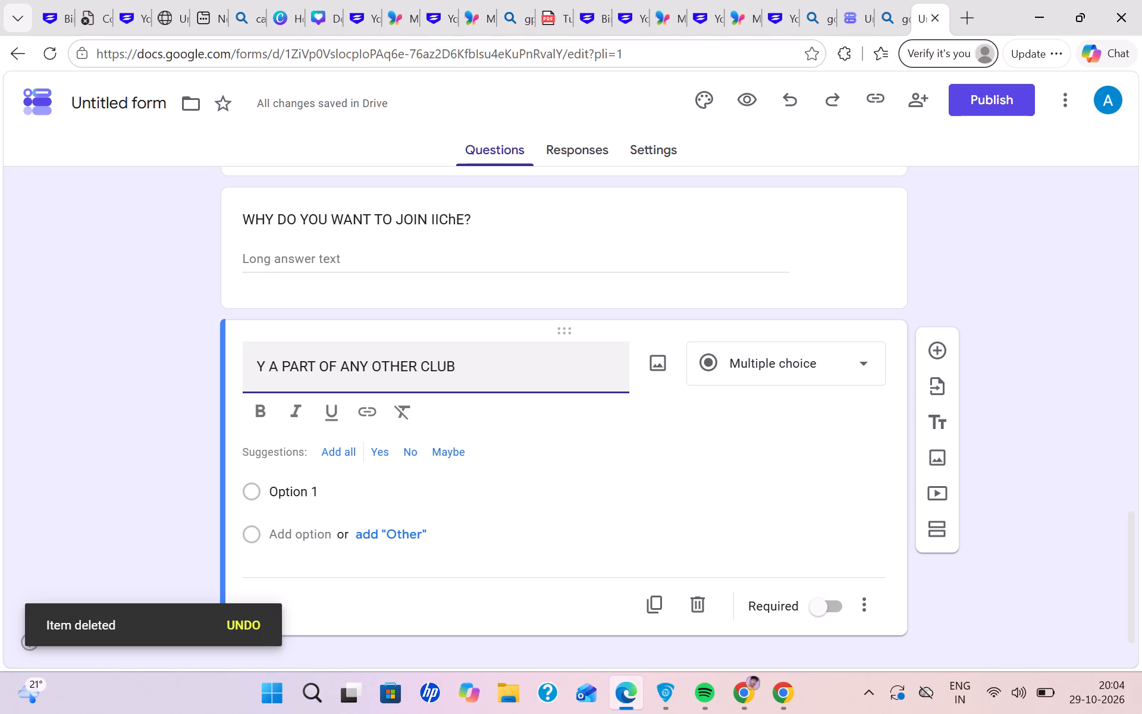
key(BackSpace)
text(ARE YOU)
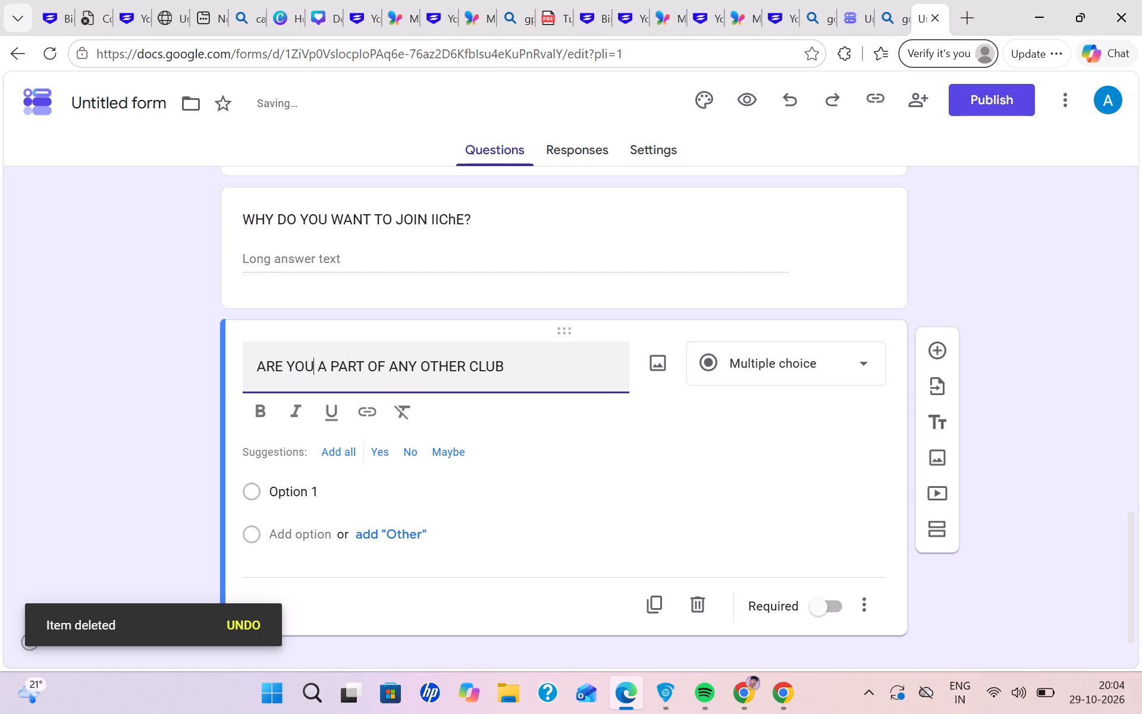
click(331, 360)
key(BackSpace)
key(BackSpace)
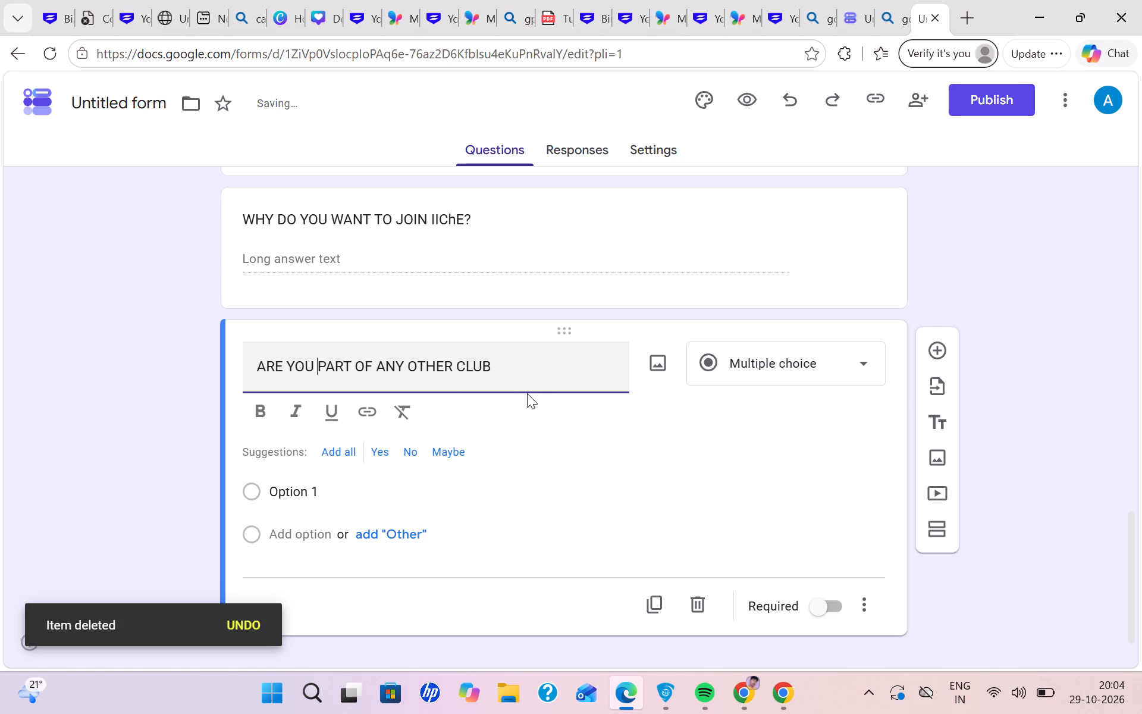
click(507, 375)
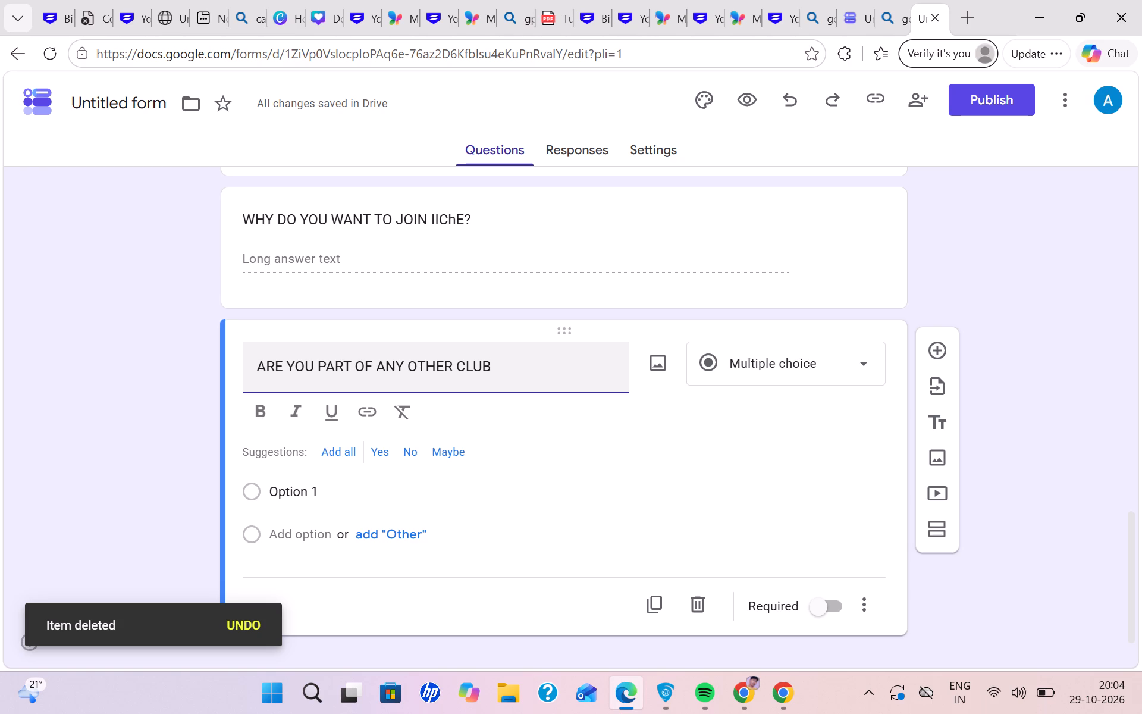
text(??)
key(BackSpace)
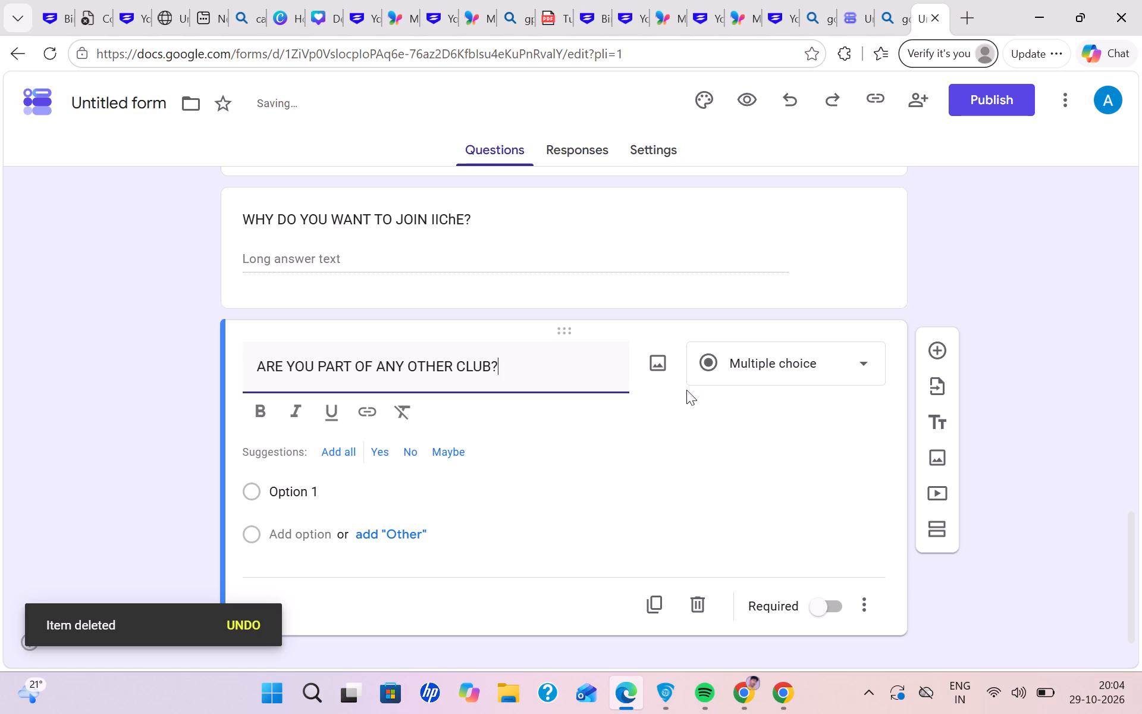
Change the other-club question's answer type to Short answer.
click(728, 373)
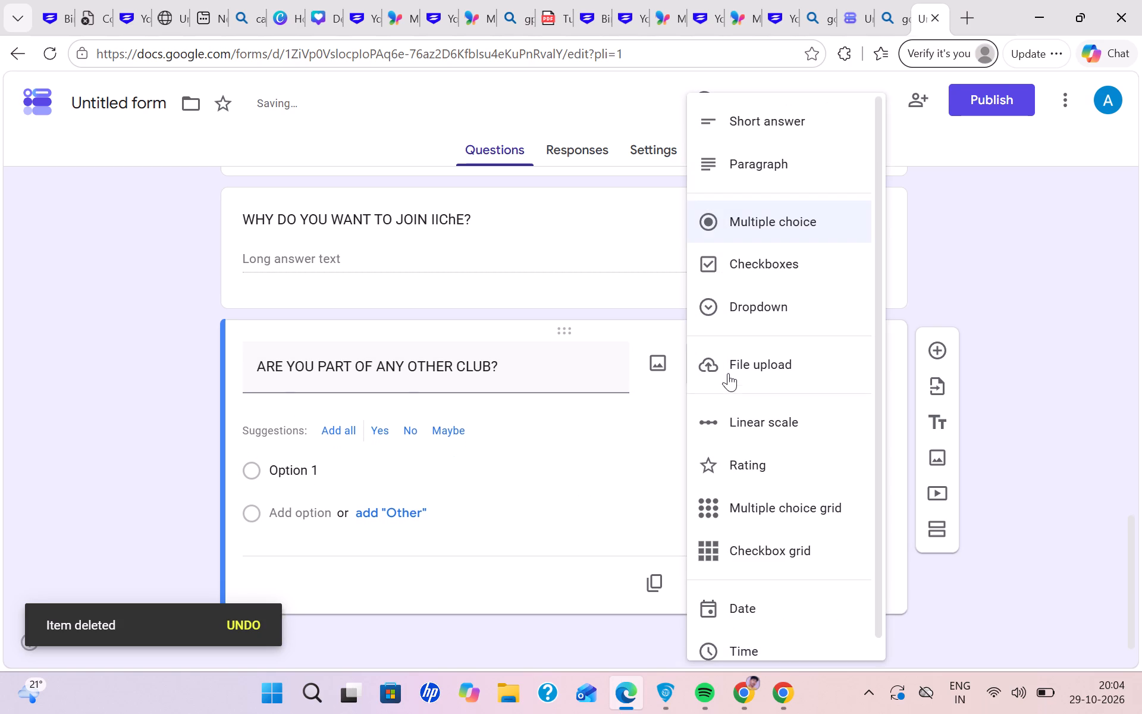
click(790, 134)
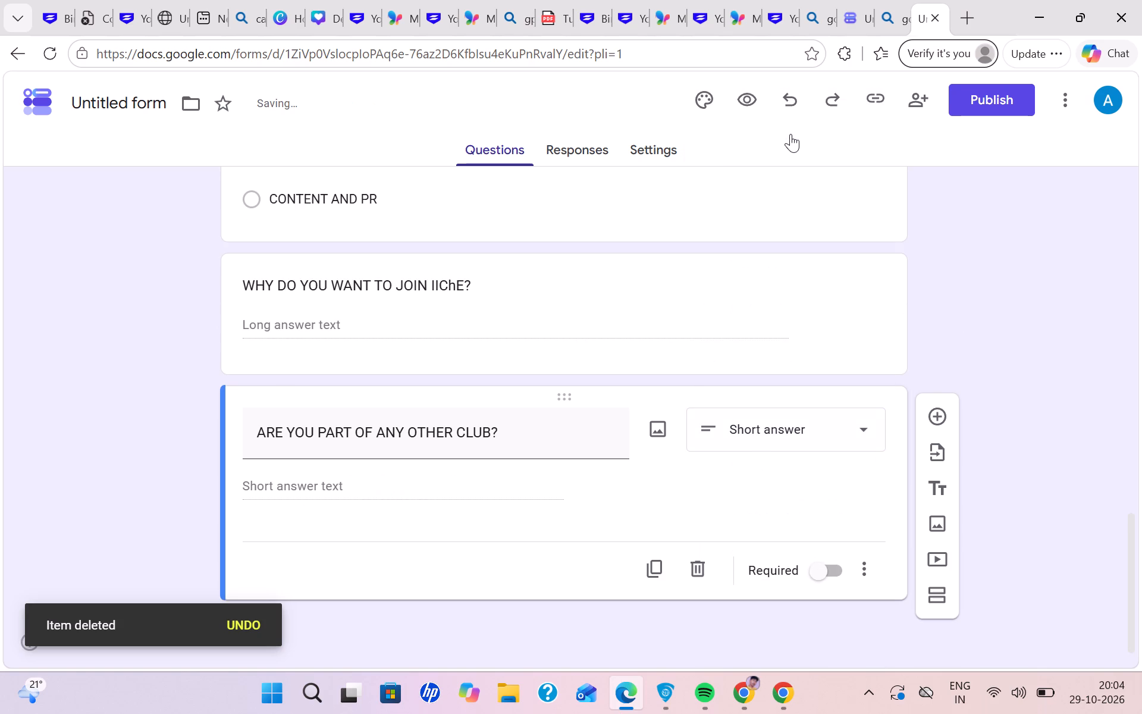
scroll(466, 512, up, 1)
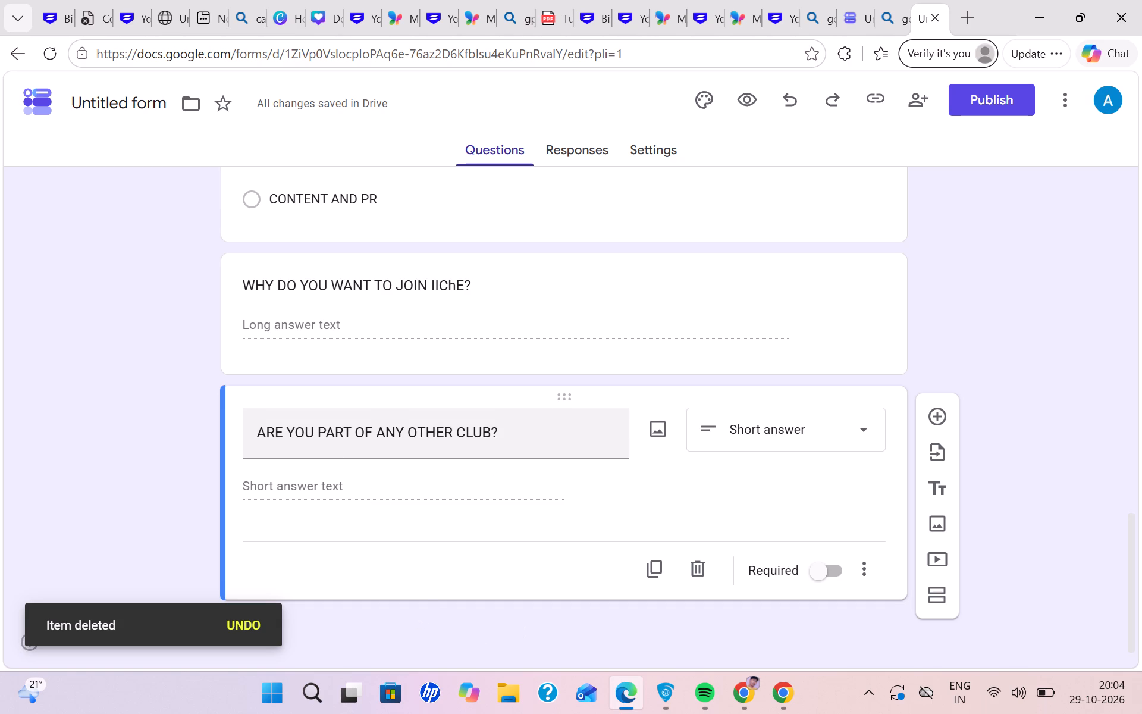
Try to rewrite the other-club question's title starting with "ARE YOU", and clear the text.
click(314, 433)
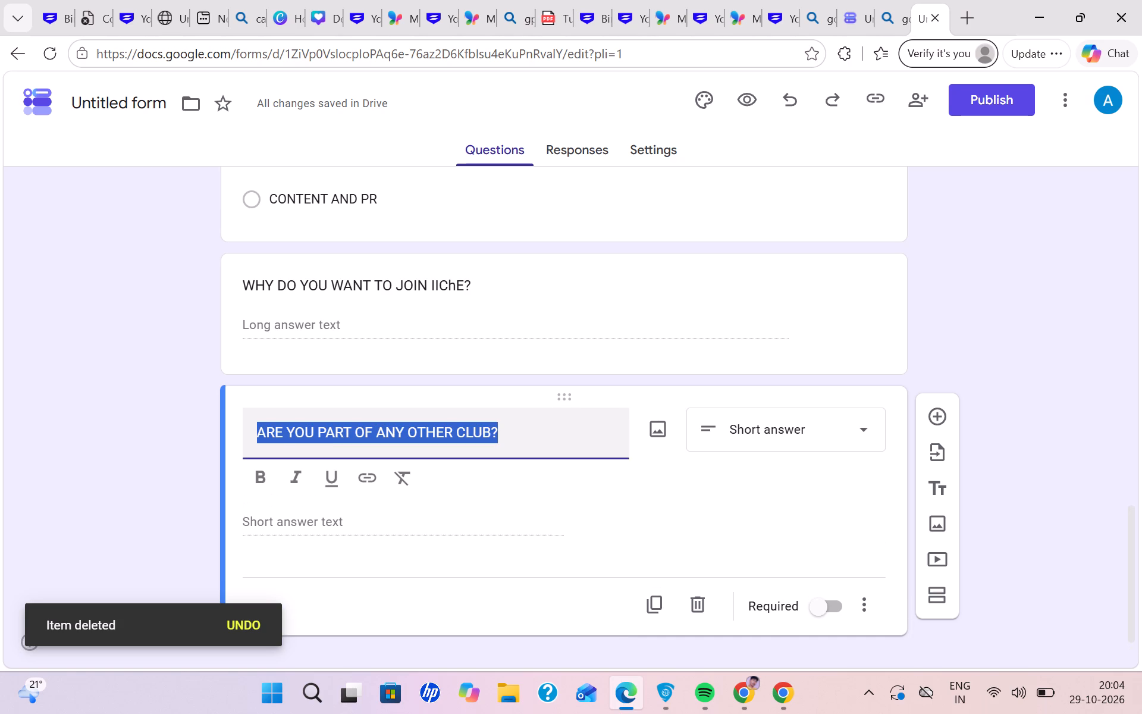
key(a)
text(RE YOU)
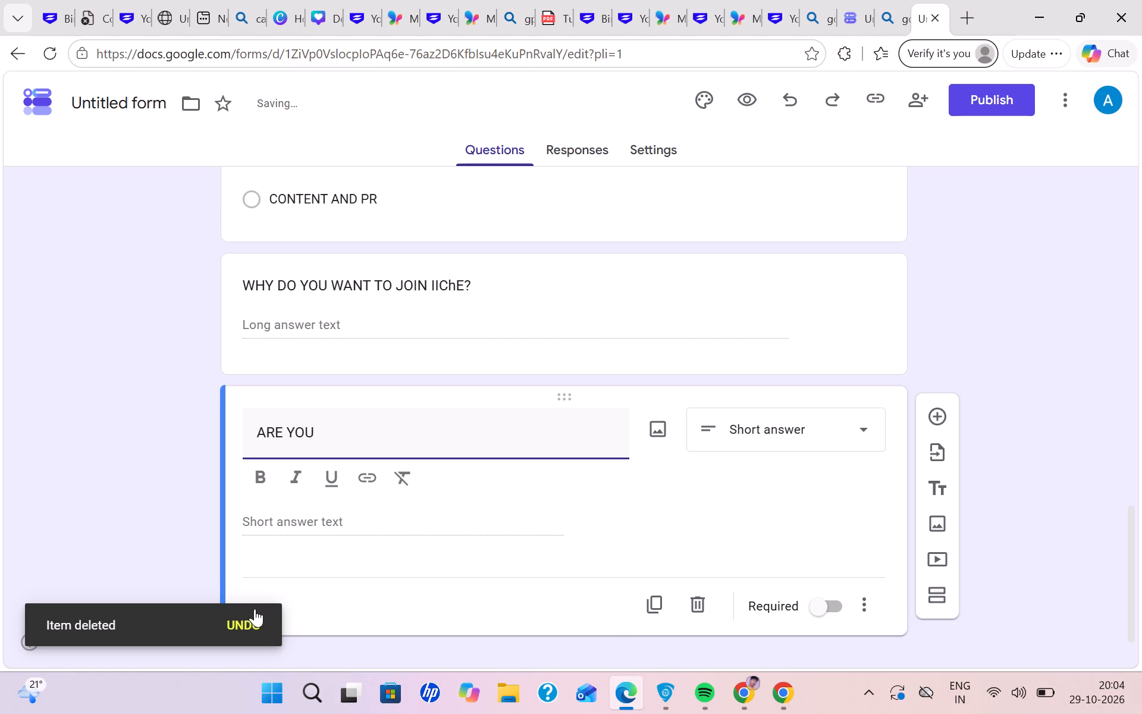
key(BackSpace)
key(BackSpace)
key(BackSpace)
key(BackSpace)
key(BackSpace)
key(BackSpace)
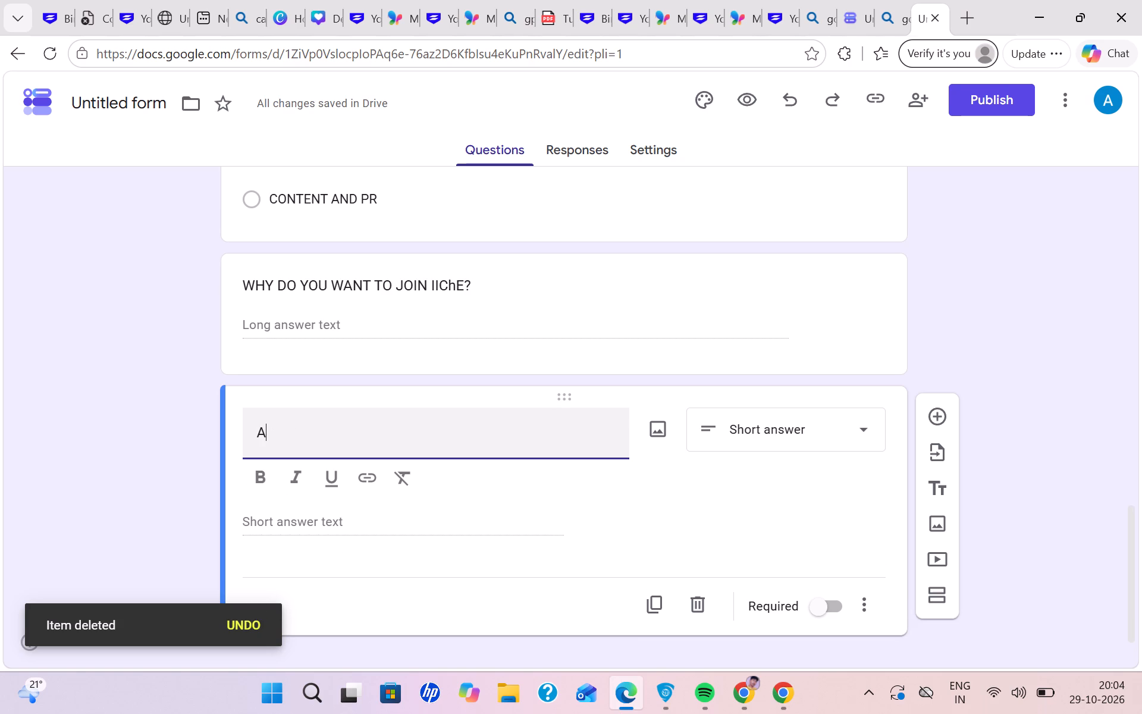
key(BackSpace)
Undo the recent retyping of the other-club question's title until its full earlier wording is restored.
click(796, 104)
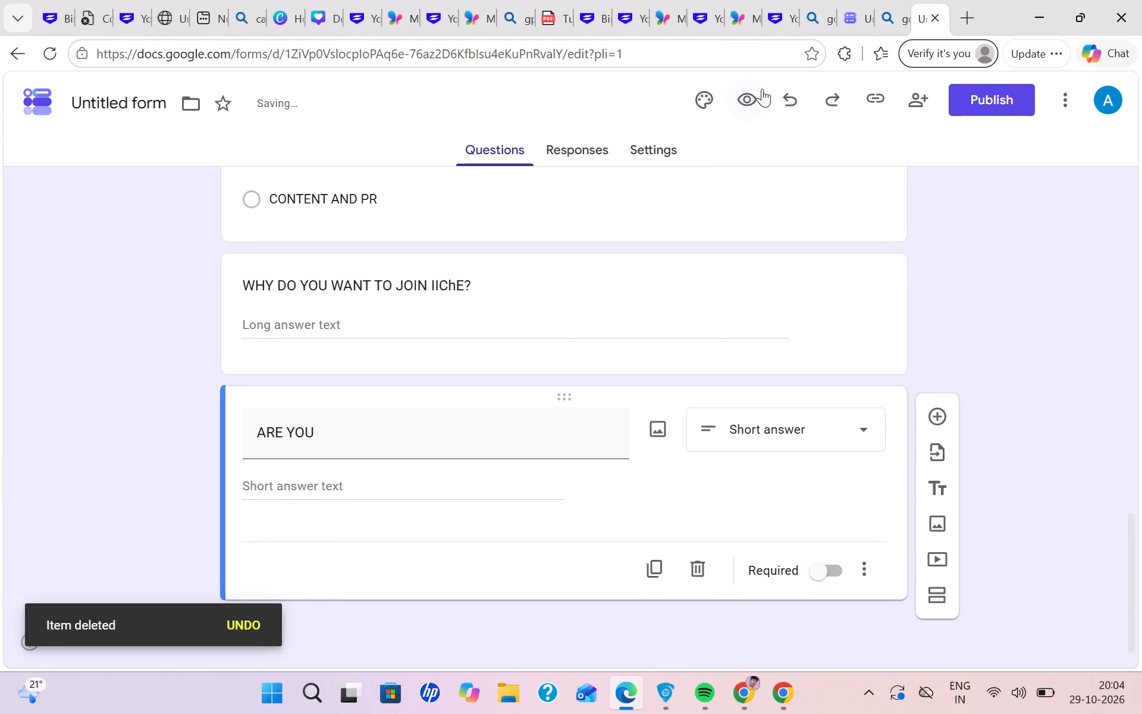
click(792, 98)
click(792, 98)
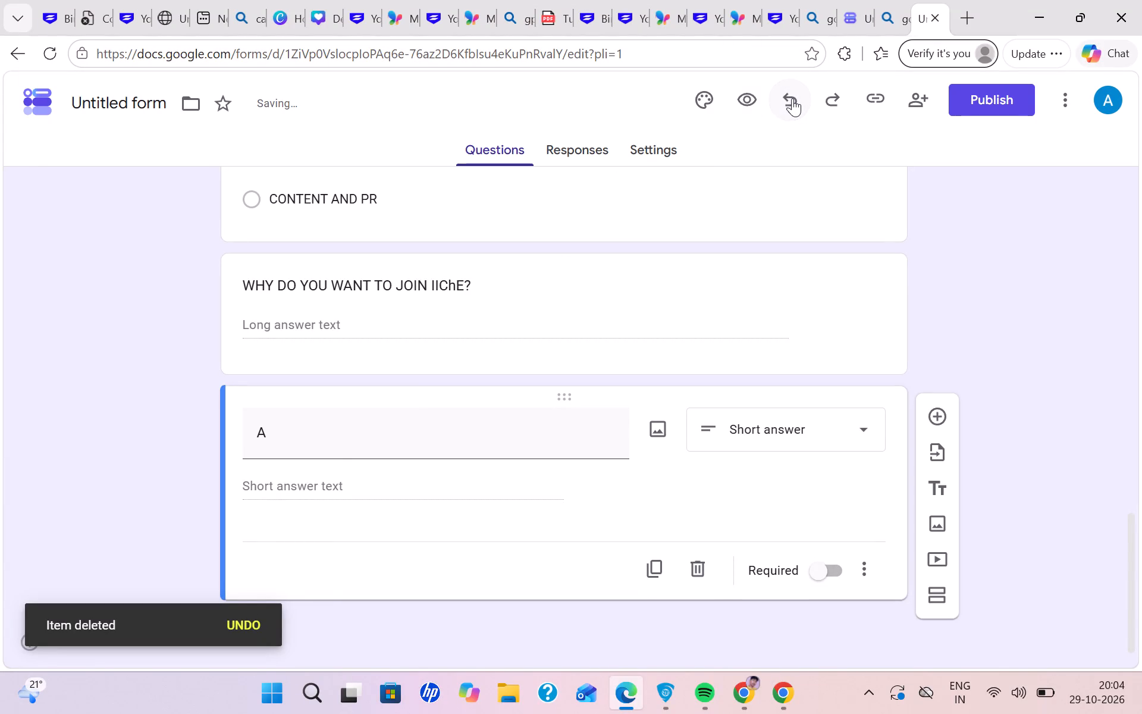
click(792, 98)
click(792, 98)
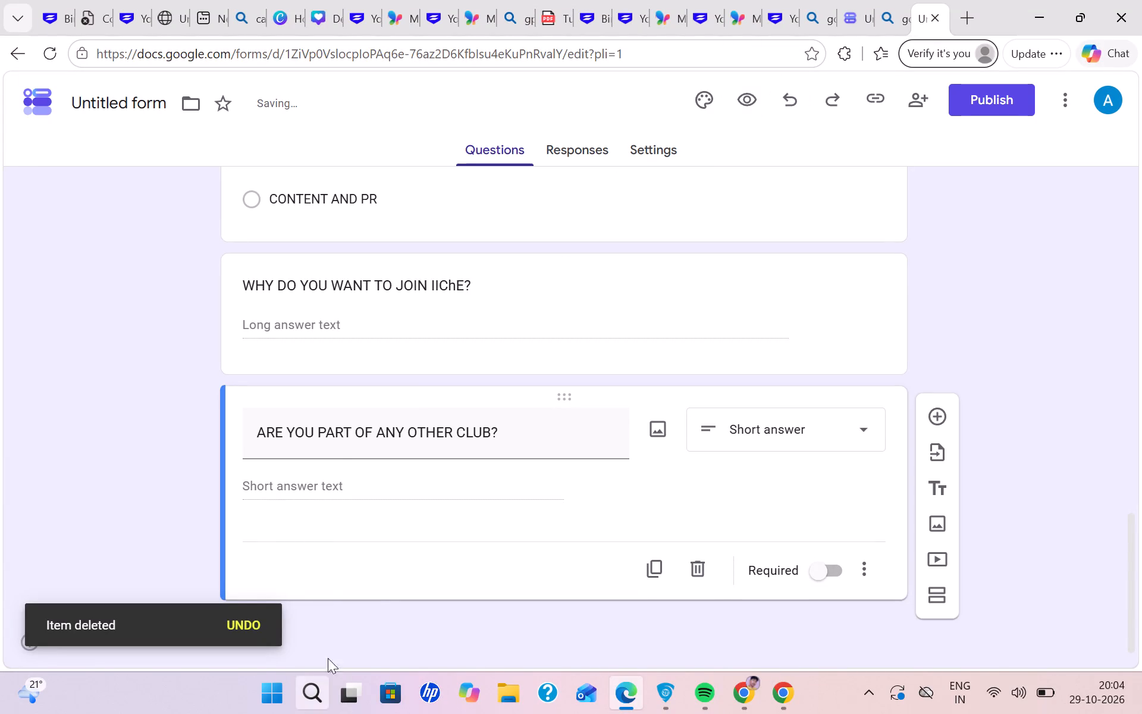
Insert "A" in the other-club question's title so it reads "ARE YOU A PART OF ANY OTHER CLUB?".
click(315, 433)
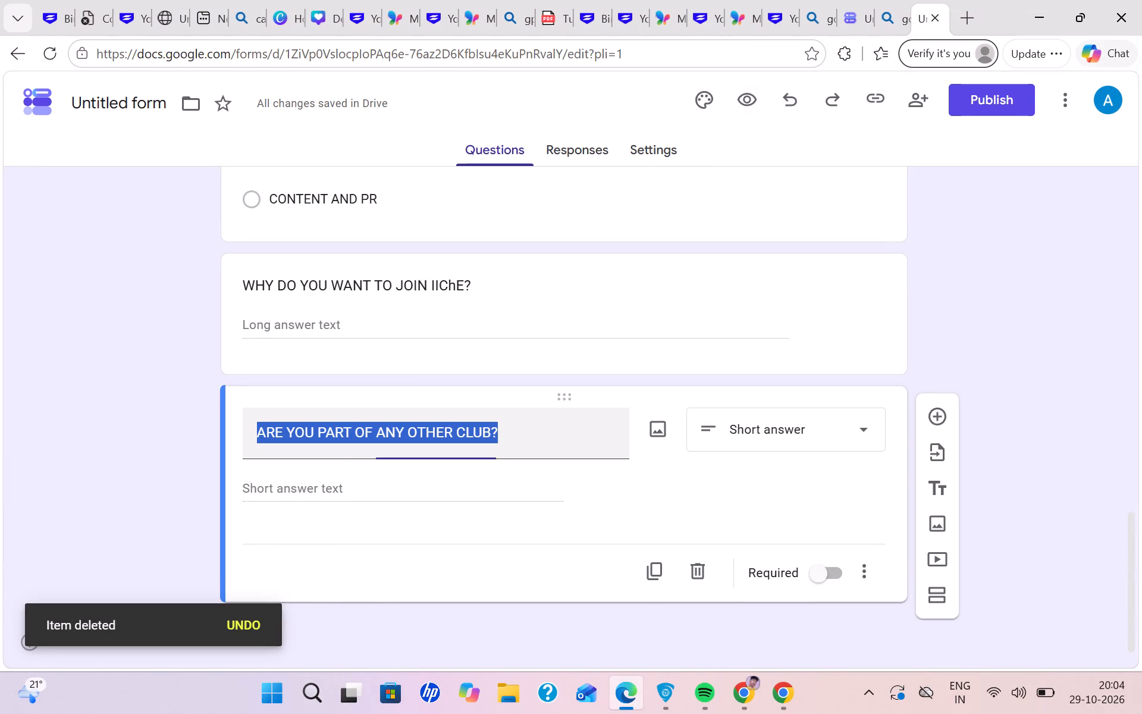
click(519, 433)
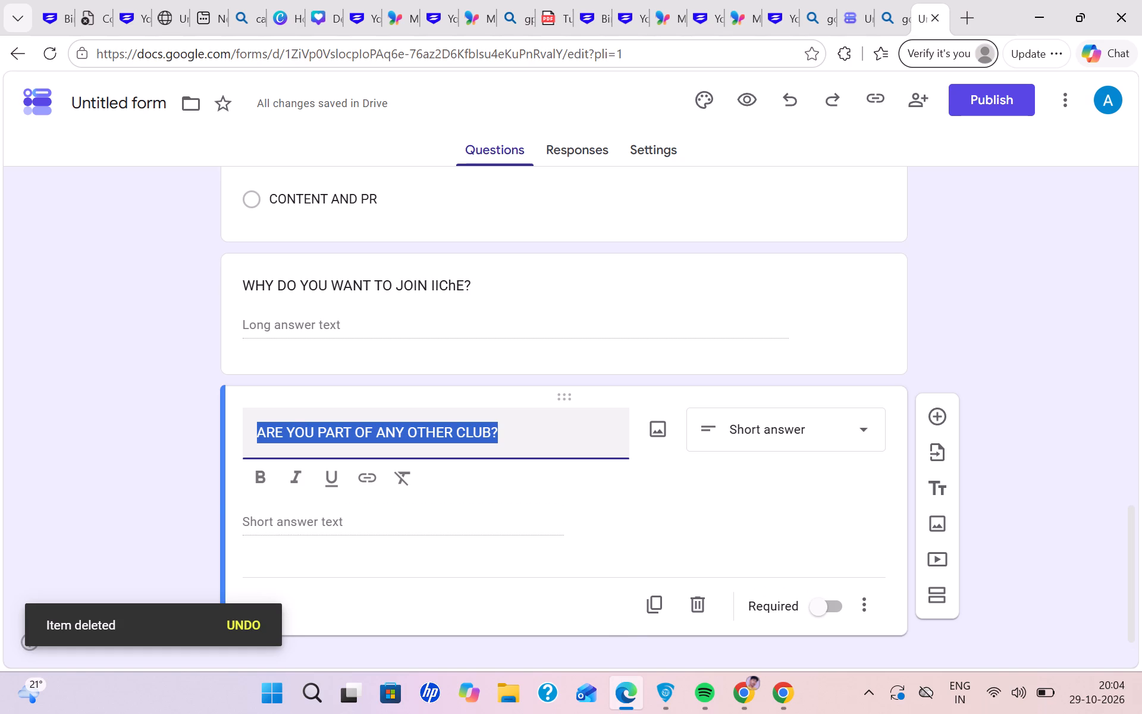
click(314, 431)
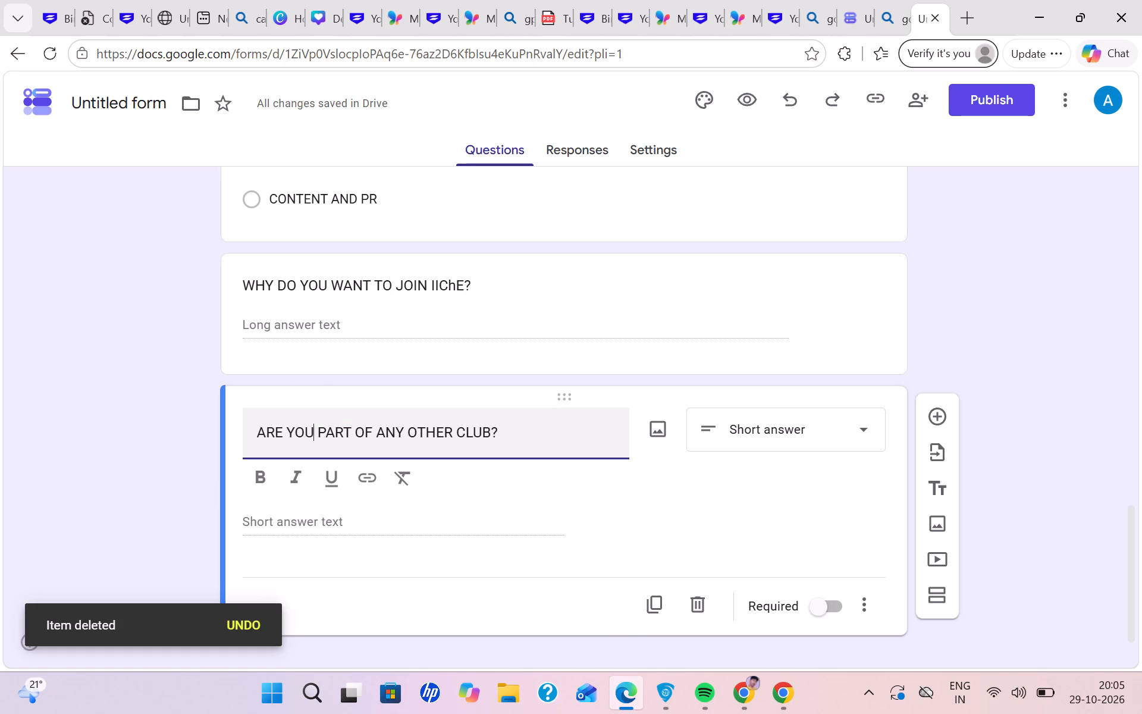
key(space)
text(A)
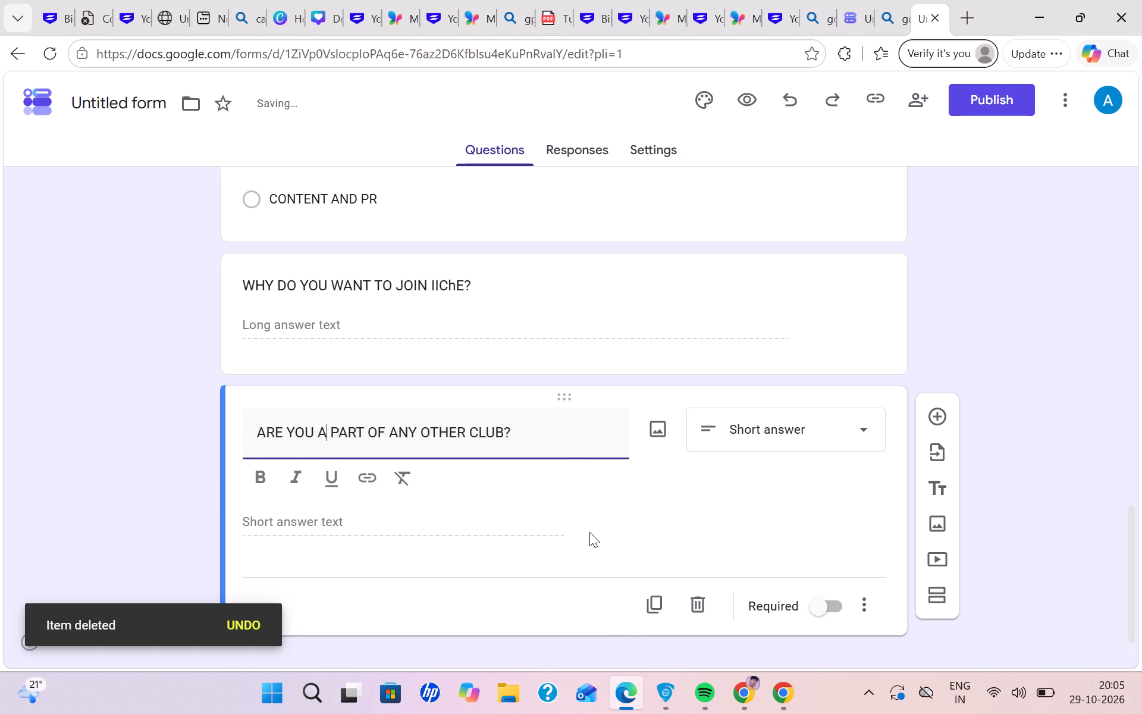
scroll(589, 532, down, 1)
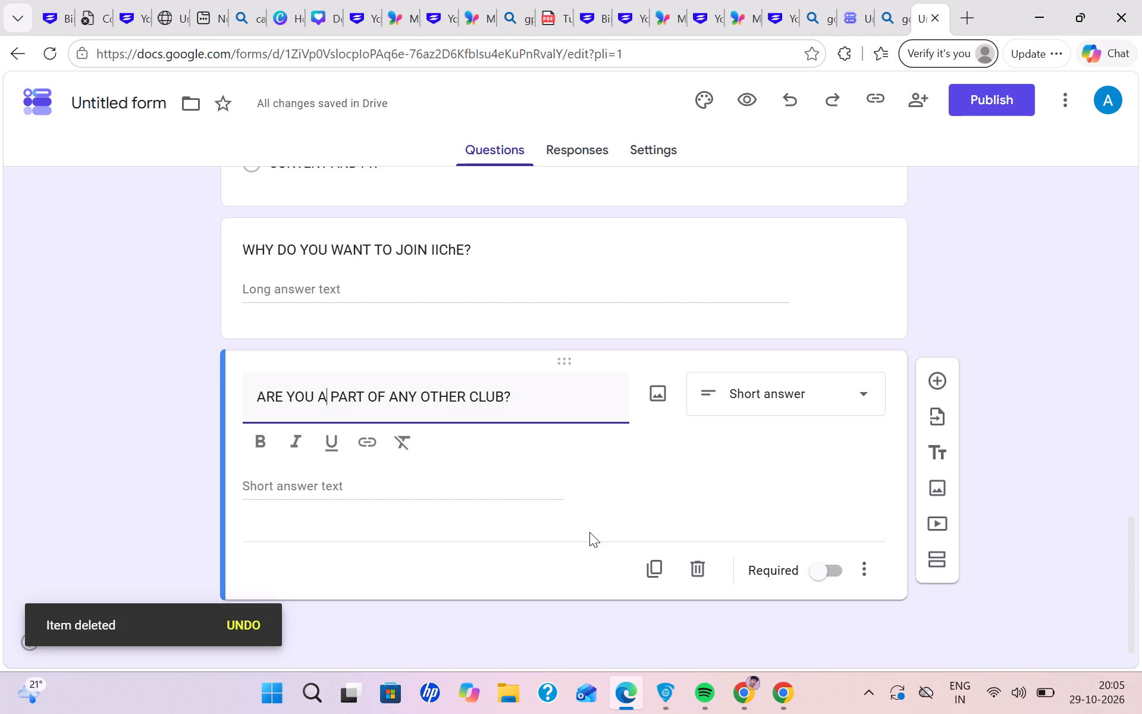
scroll(589, 532, up, 2)
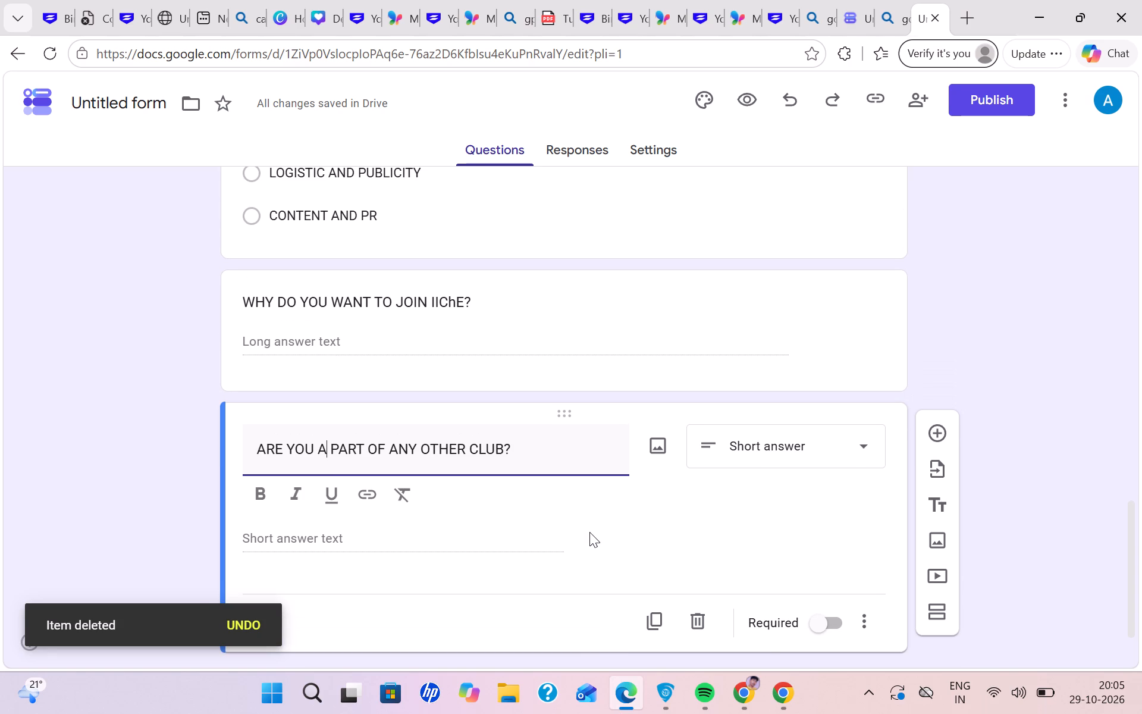
click(941, 374)
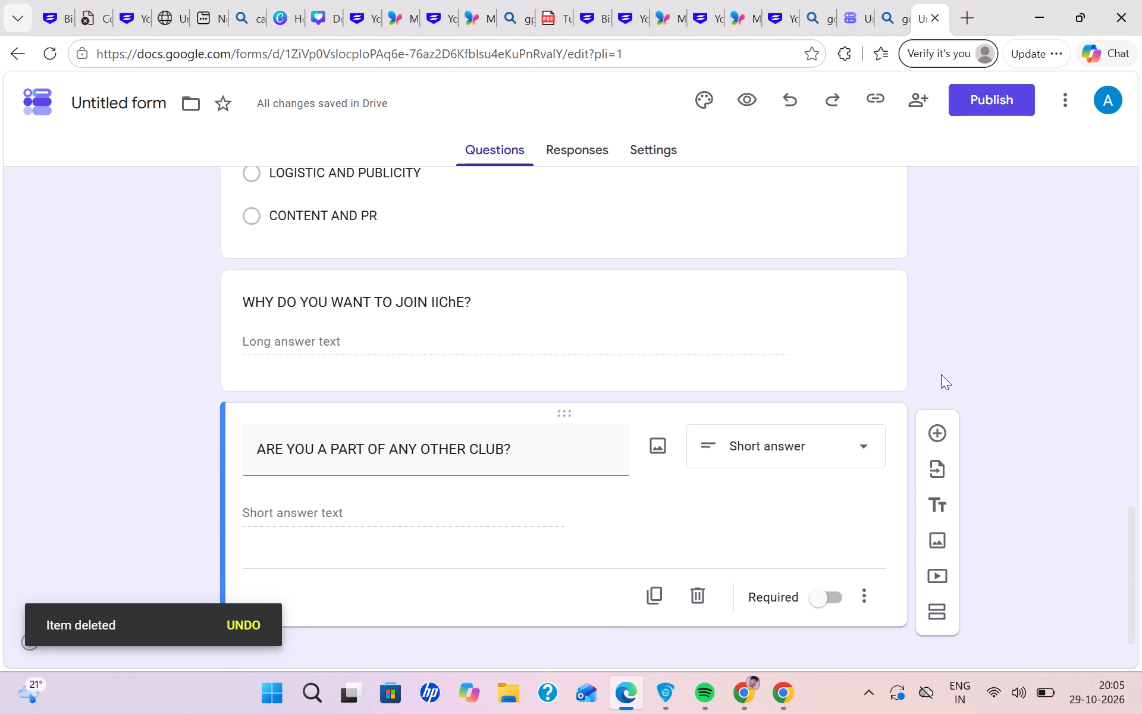
Review the form from its header through to the last question.
scroll(941, 374, up, 8)
scroll(941, 374, down, 5)
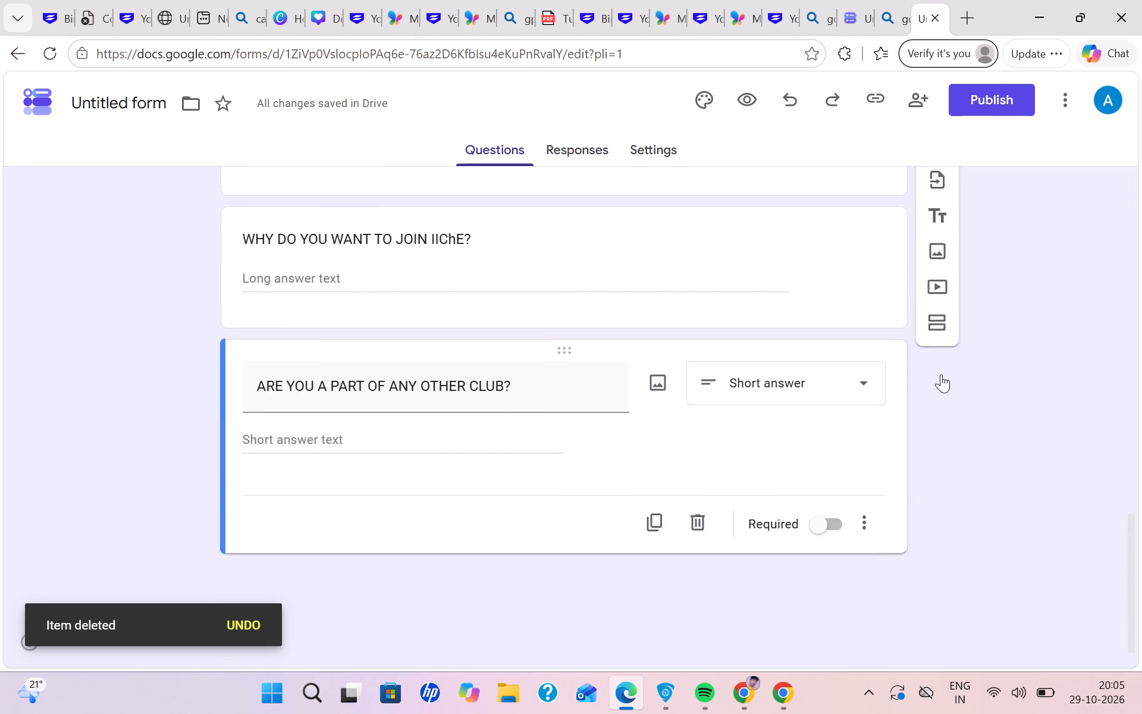
scroll(941, 374, up, 8)
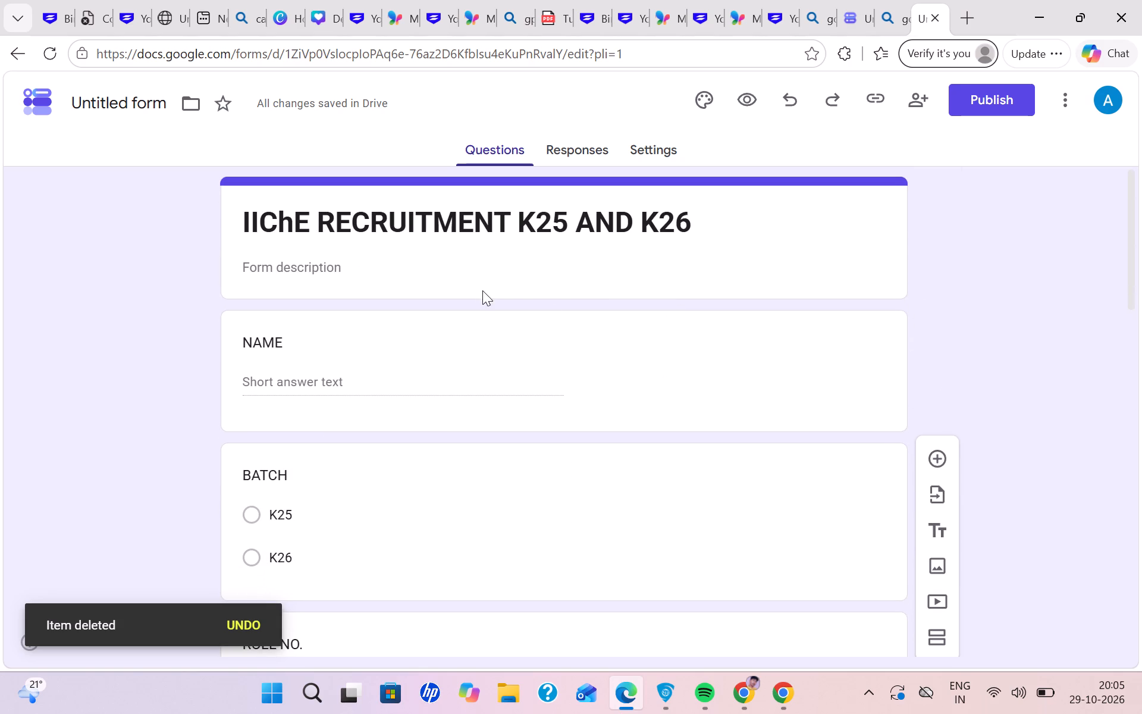
click(471, 277)
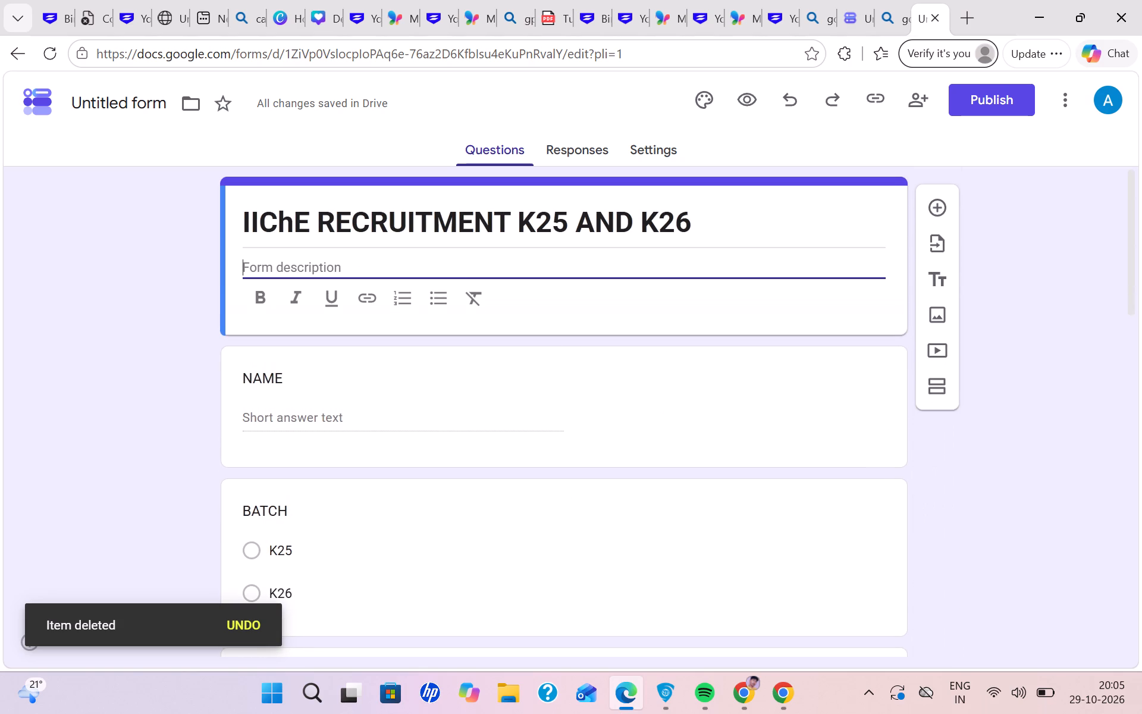
scroll(471, 277, down, 8)
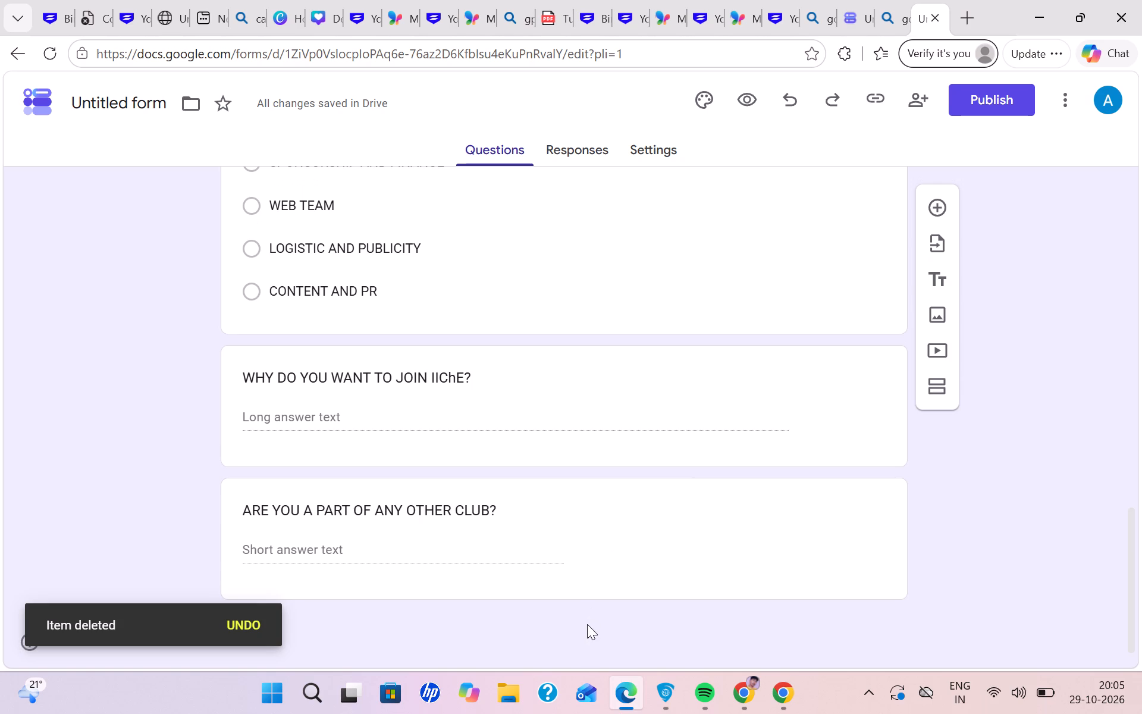
scroll(713, 440, up, 6)
scroll(713, 440, right, 1)
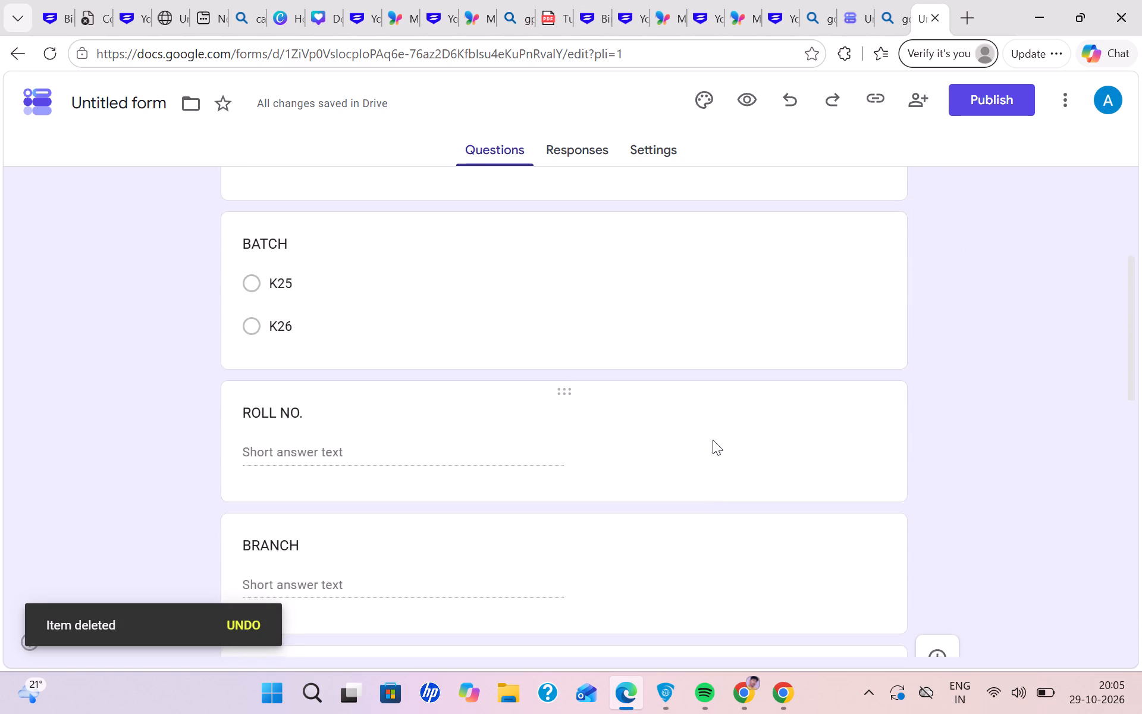
scroll(713, 440, right, 2)
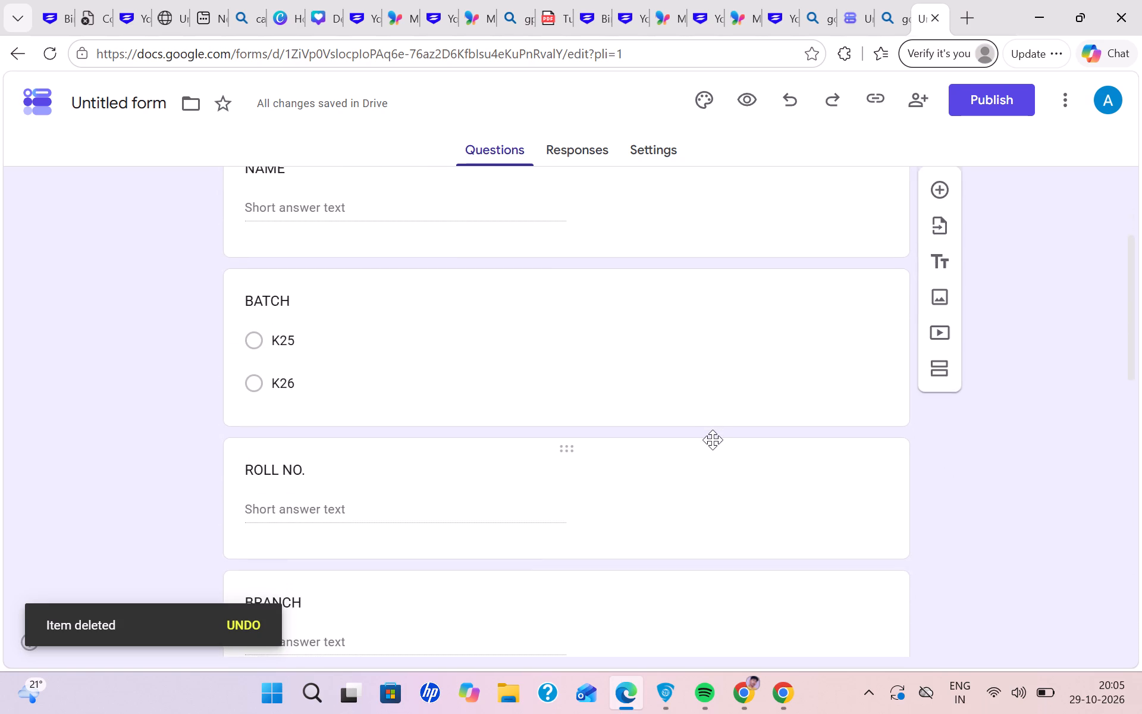
scroll(713, 440, right, 1)
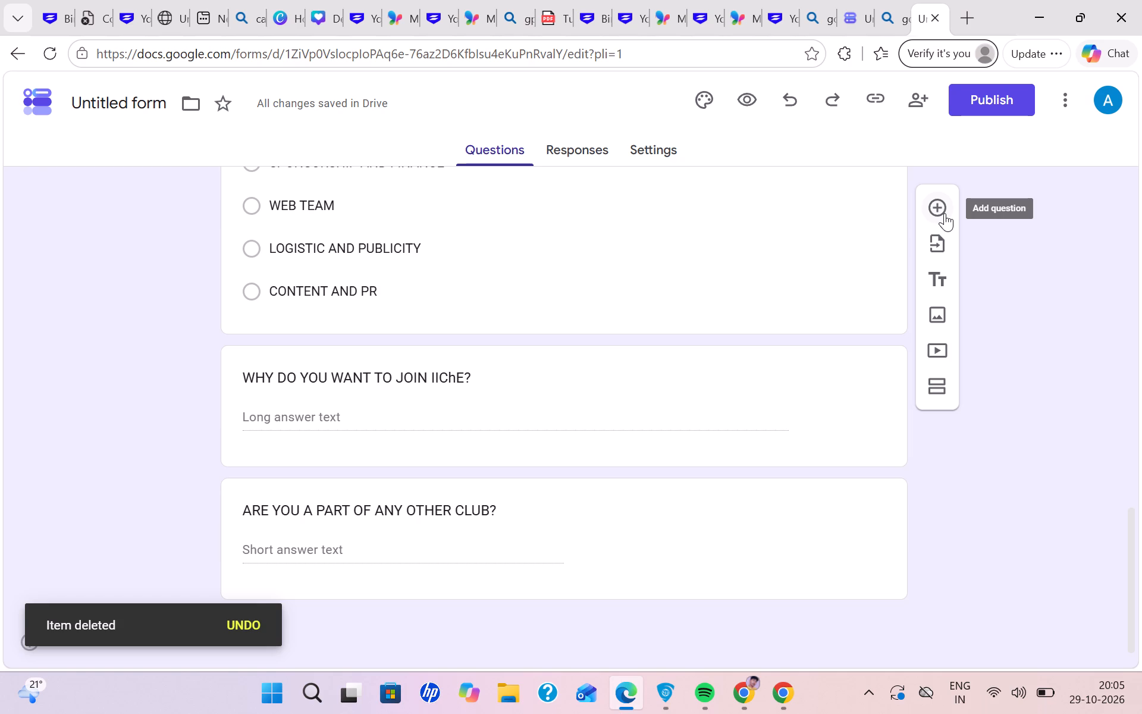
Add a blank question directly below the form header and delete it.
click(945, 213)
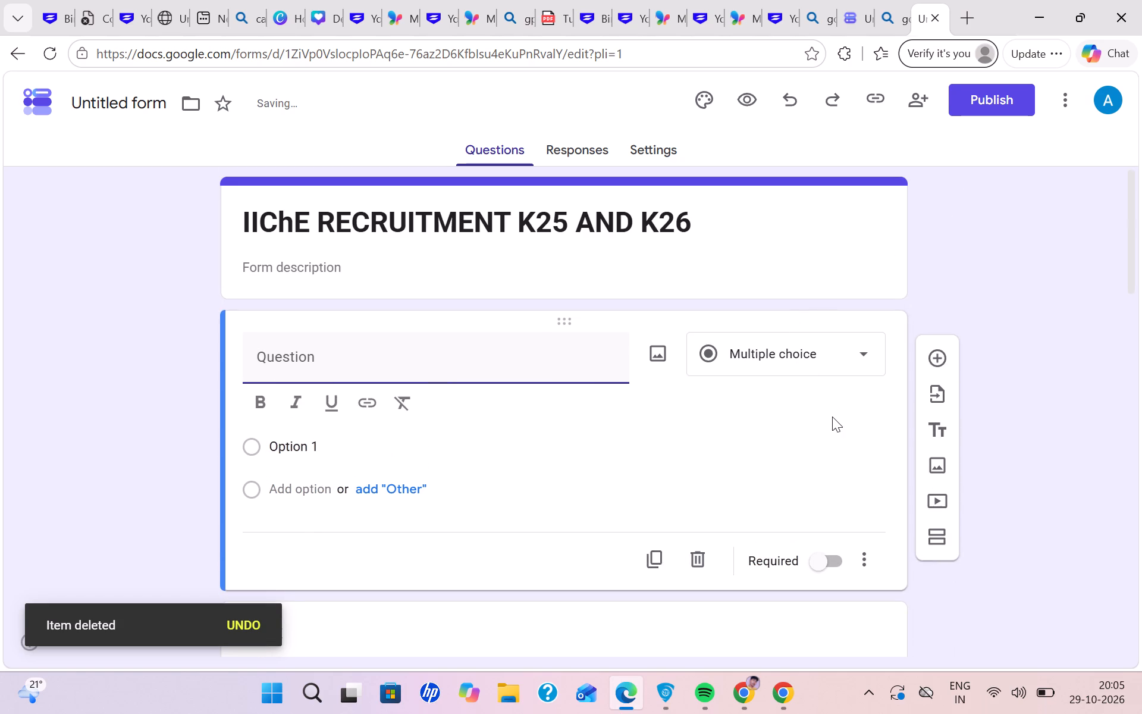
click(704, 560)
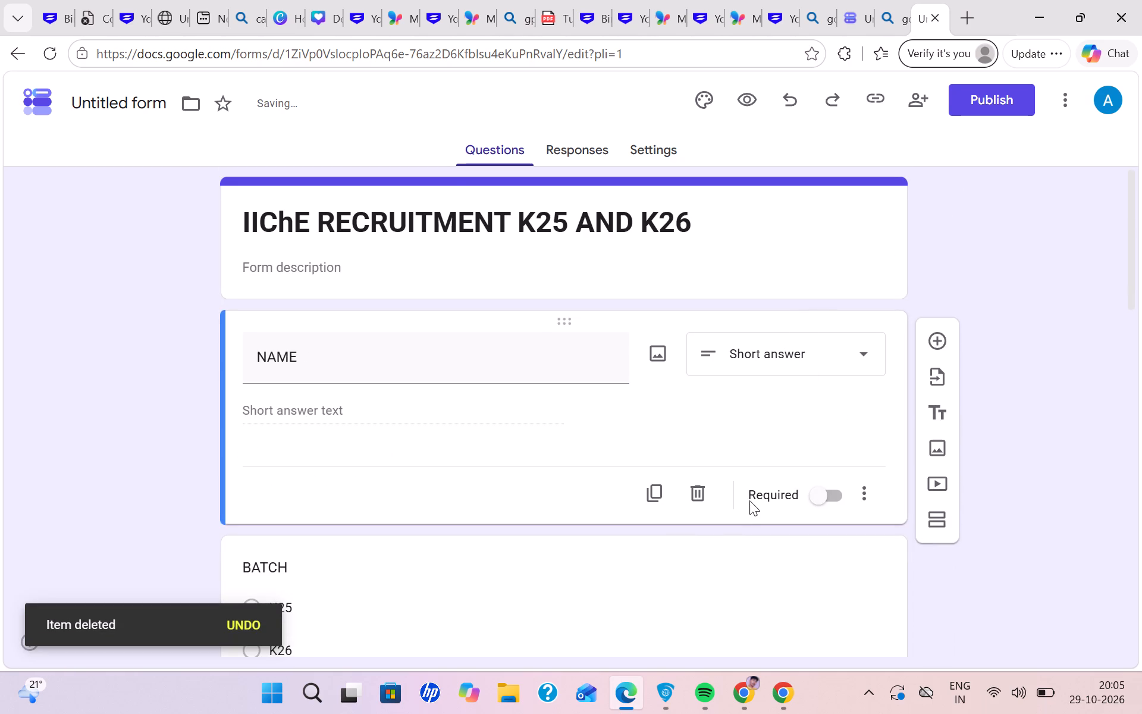
Add a question after "ARE YOU A PART OF ANY OTHER CLUB?" and title it "SKILLS RELEVENT FOR CLUB".
scroll(749, 500, down, 11)
click(713, 563)
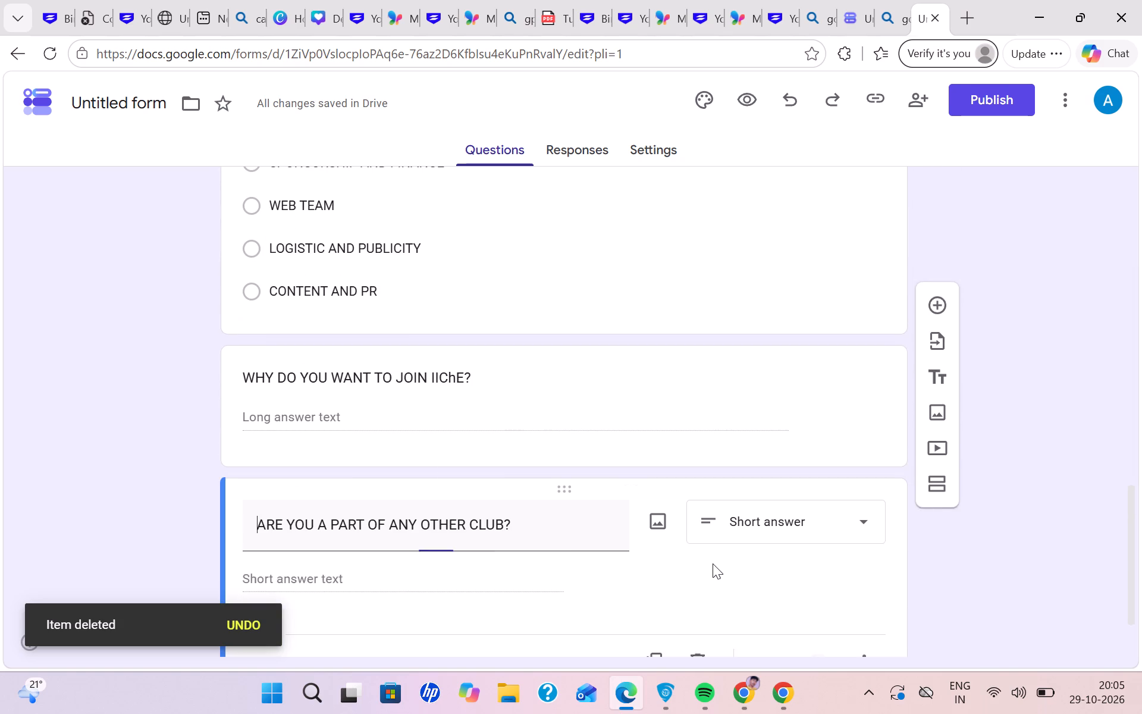
click(932, 452)
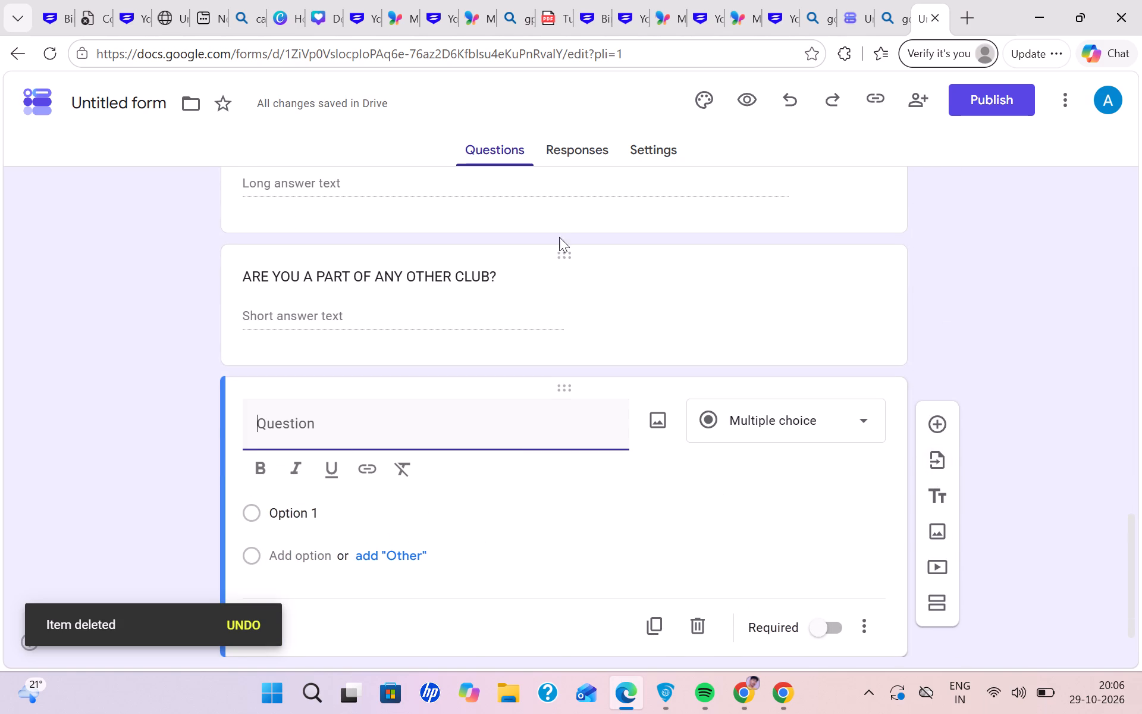
scroll(554, 240, up, 7)
scroll(374, 525, down, 7)
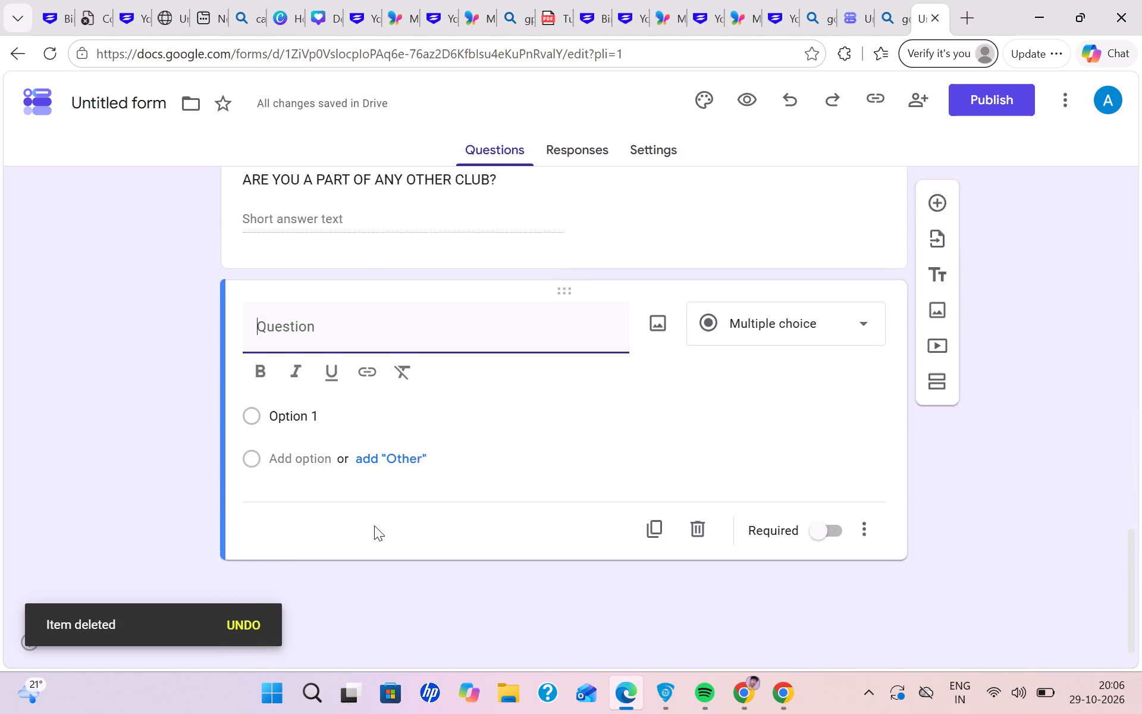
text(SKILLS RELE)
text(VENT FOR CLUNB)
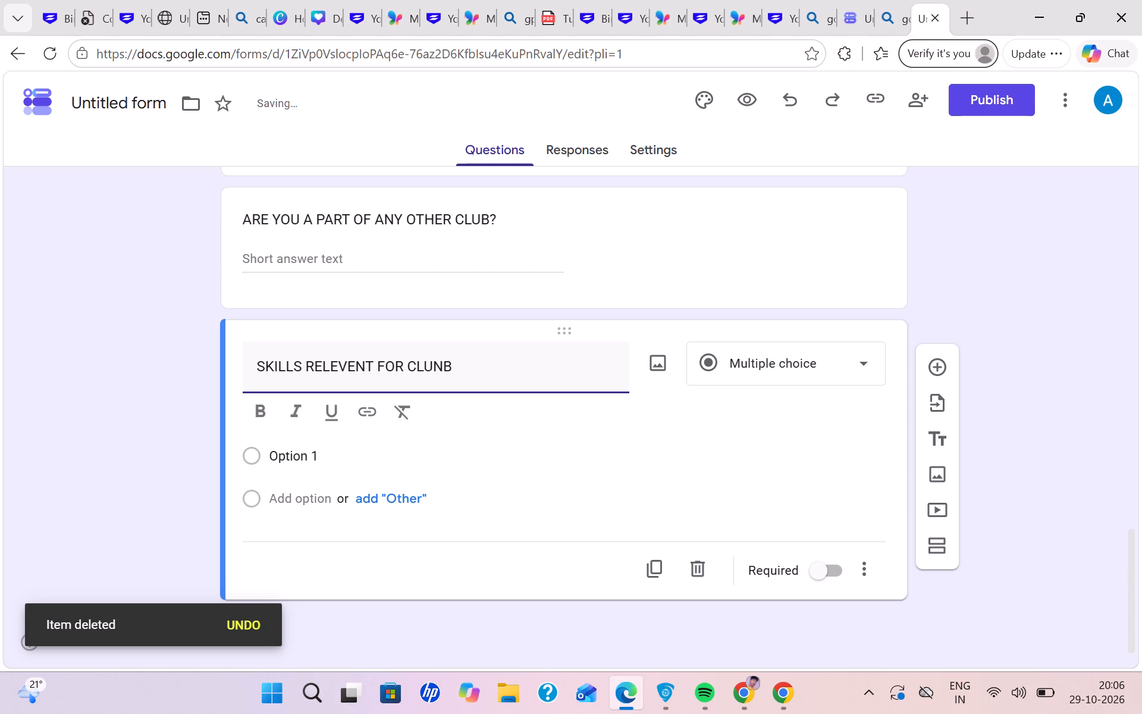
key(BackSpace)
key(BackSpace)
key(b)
Change the answer type of the "SKILLS RELEVENT FOR CLUB" question to Short answer.
scroll(397, 515, up, 6)
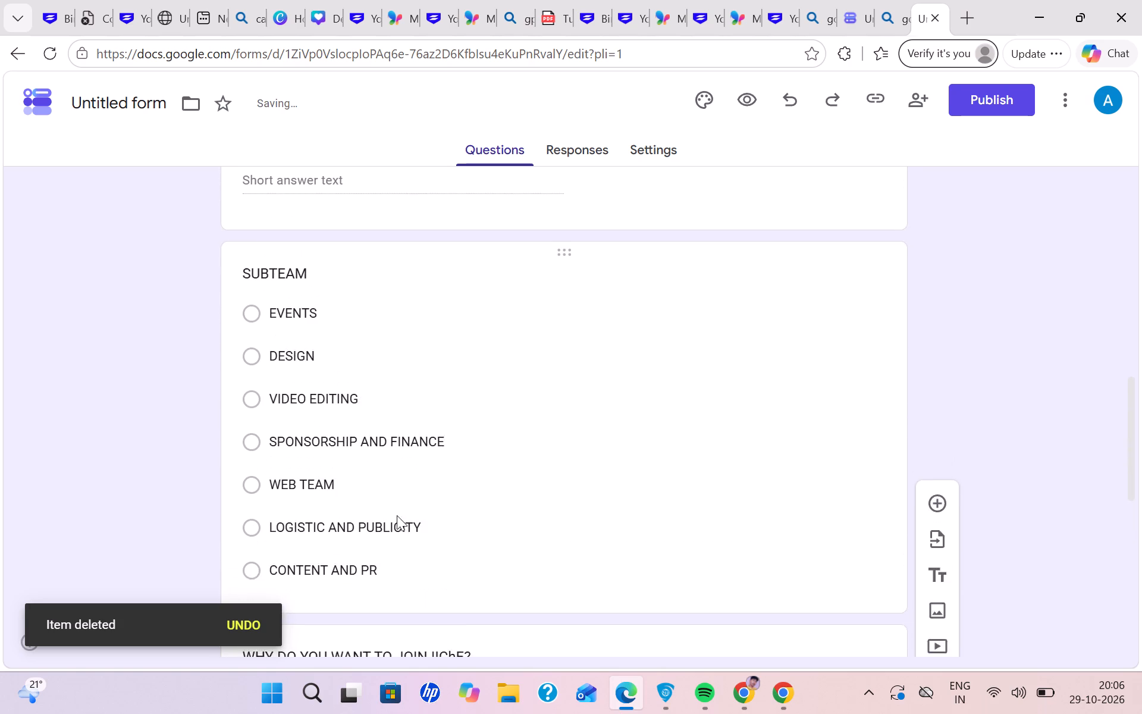
scroll(397, 515, up, 1)
click(425, 406)
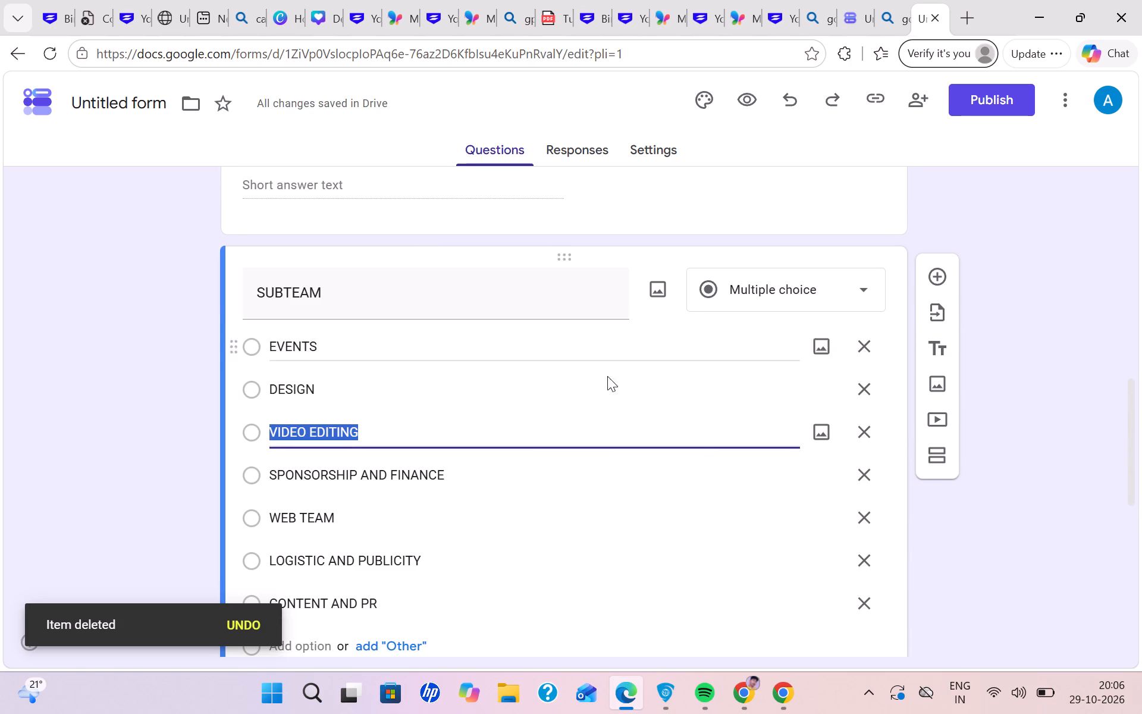
scroll(540, 477, down, 5)
click(497, 543)
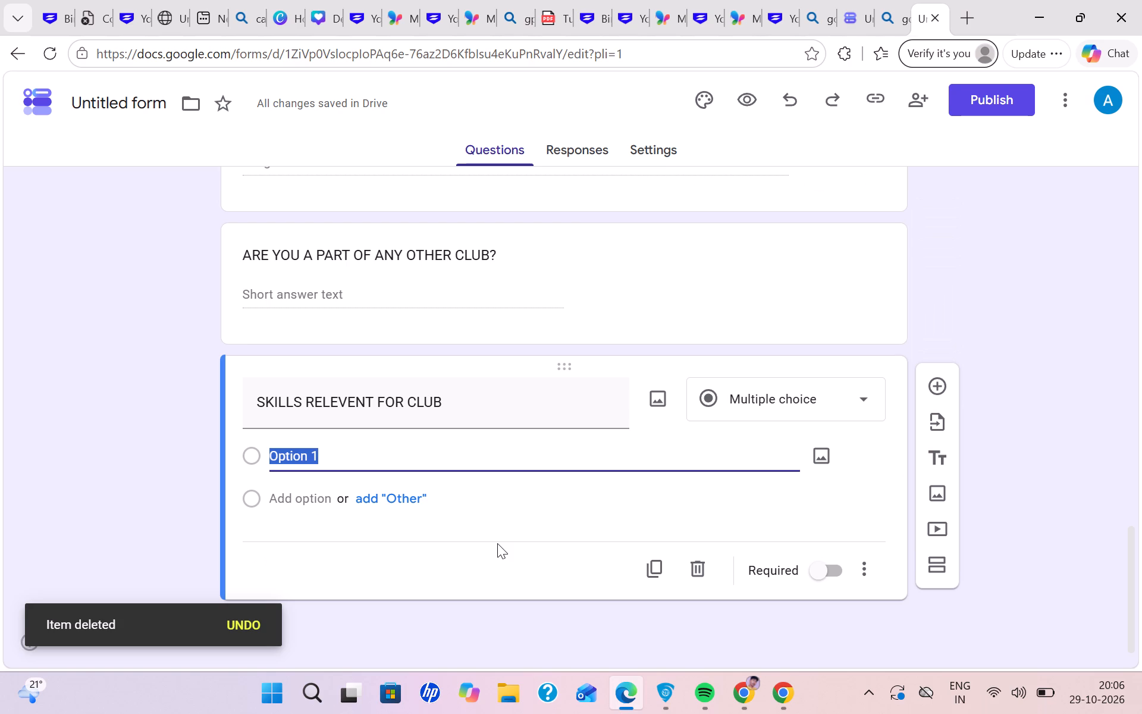
click(407, 458)
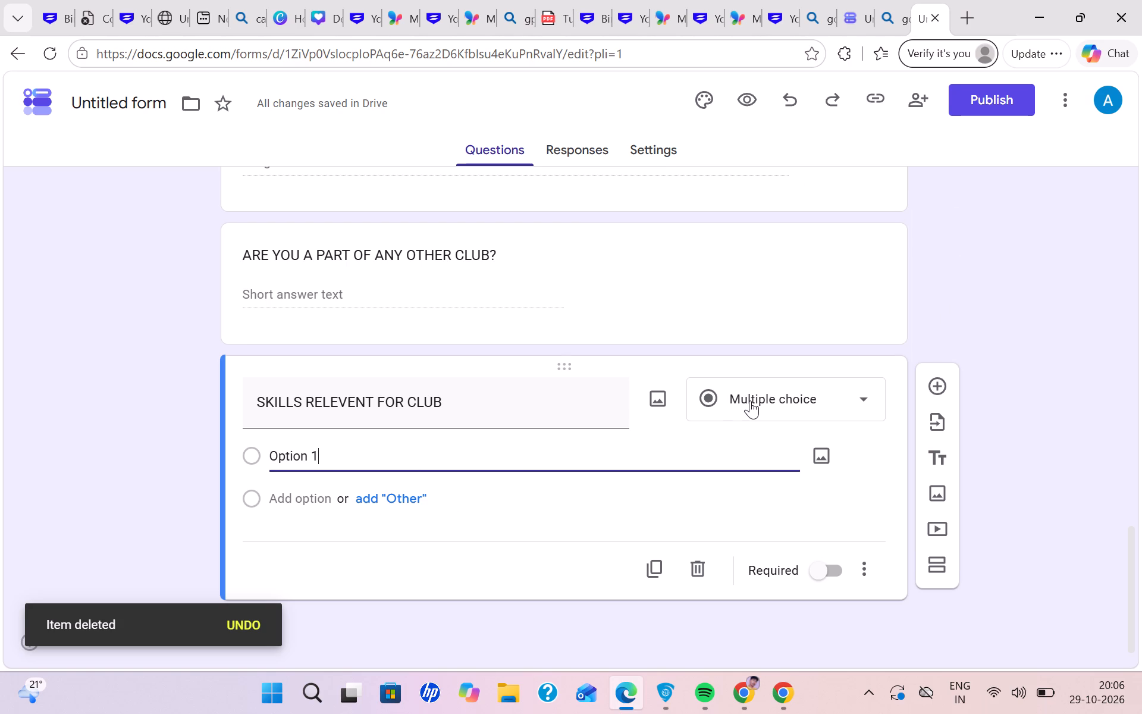
click(725, 400)
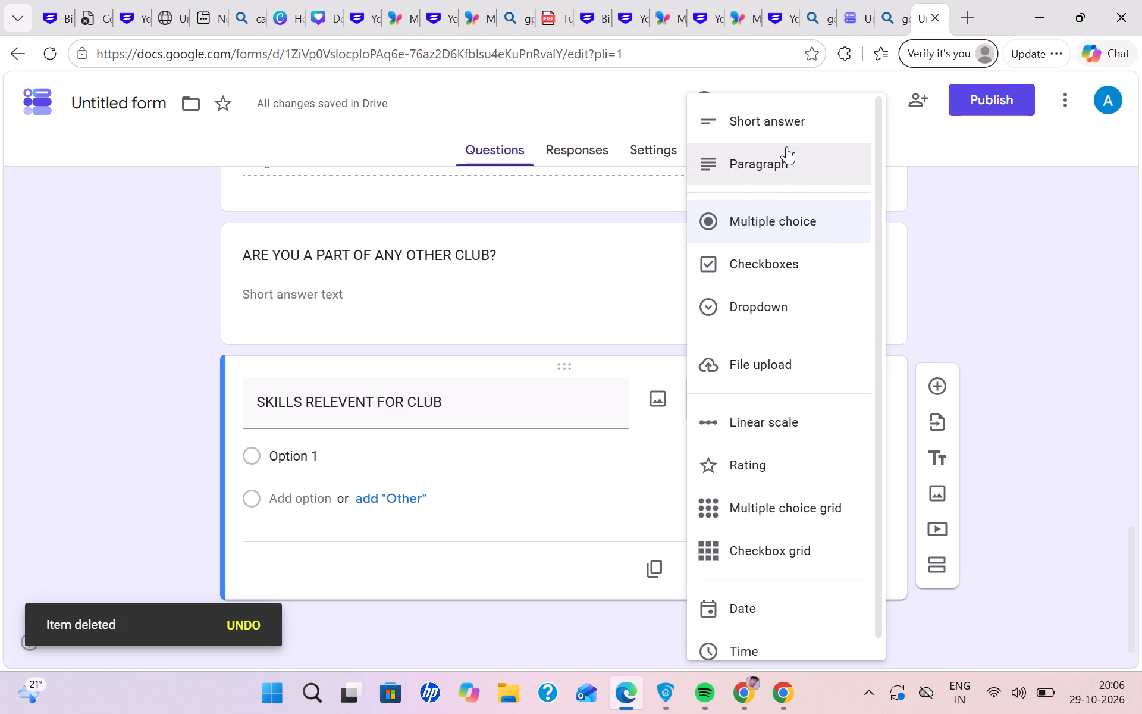
click(799, 136)
scroll(526, 515, down, 1)
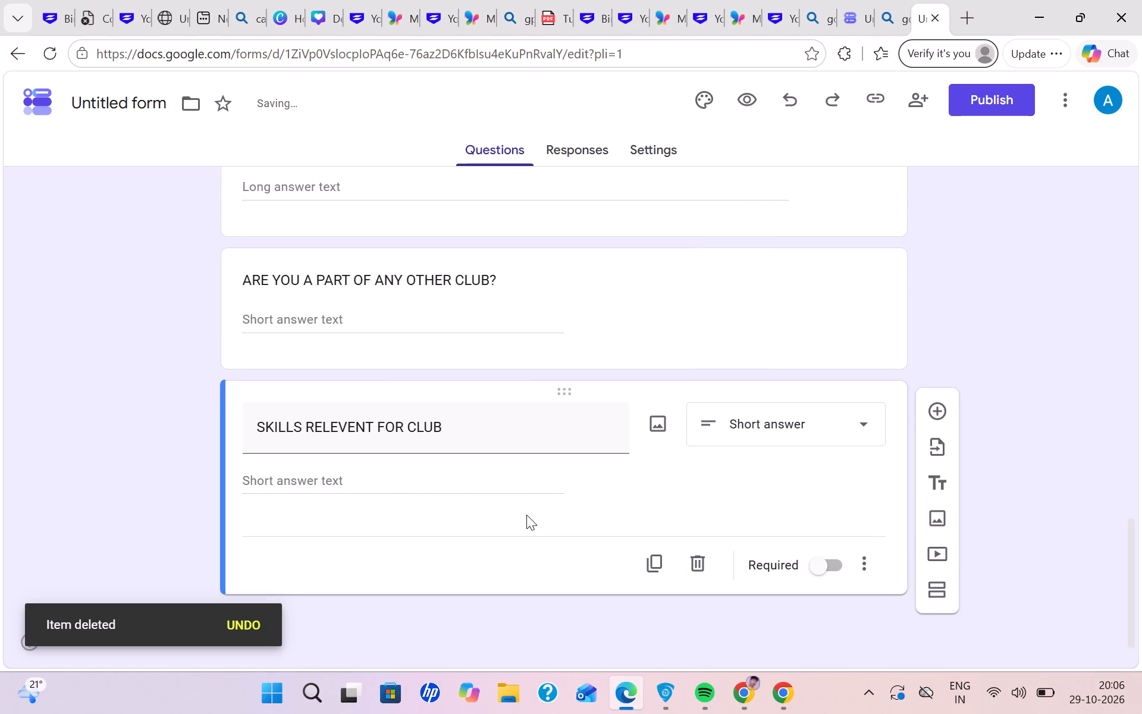
scroll(526, 515, down, 1)
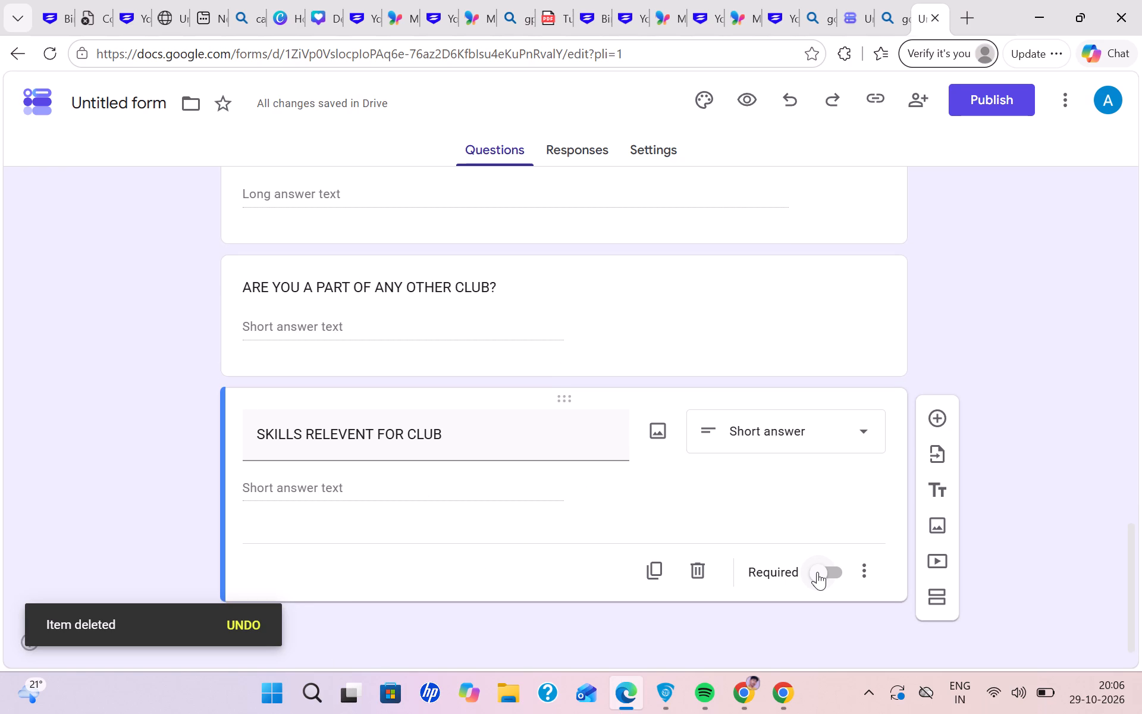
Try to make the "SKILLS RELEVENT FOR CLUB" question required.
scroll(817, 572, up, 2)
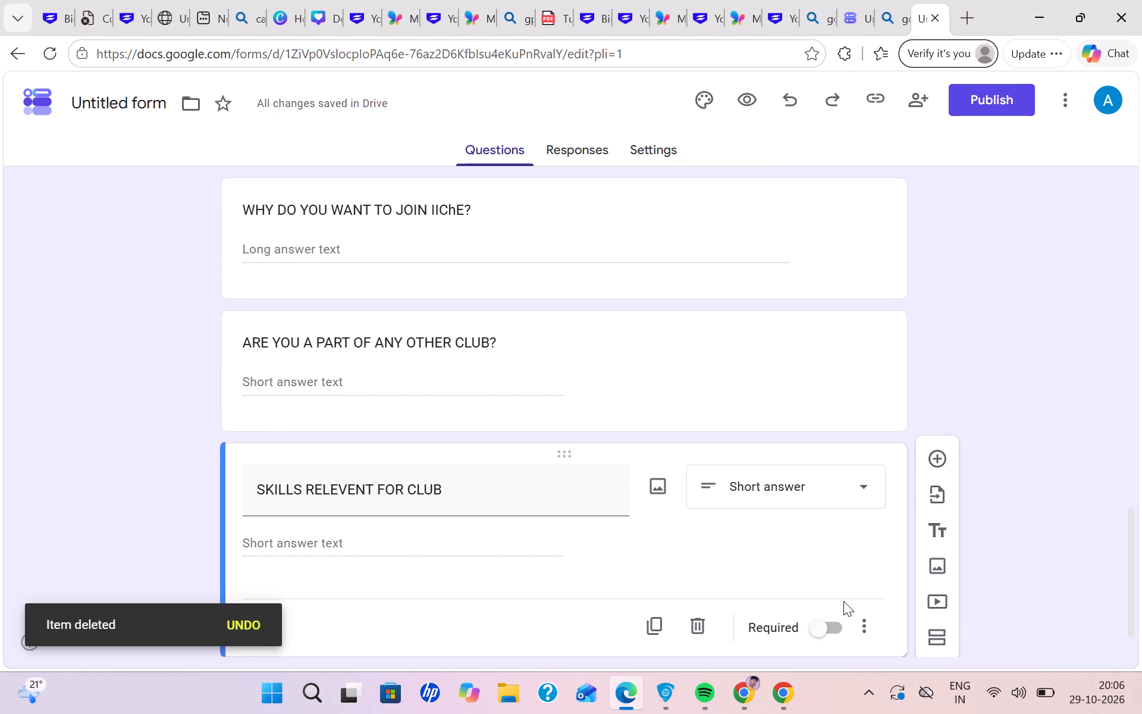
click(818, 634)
Make the NAME question required.
scroll(829, 480, up, 8)
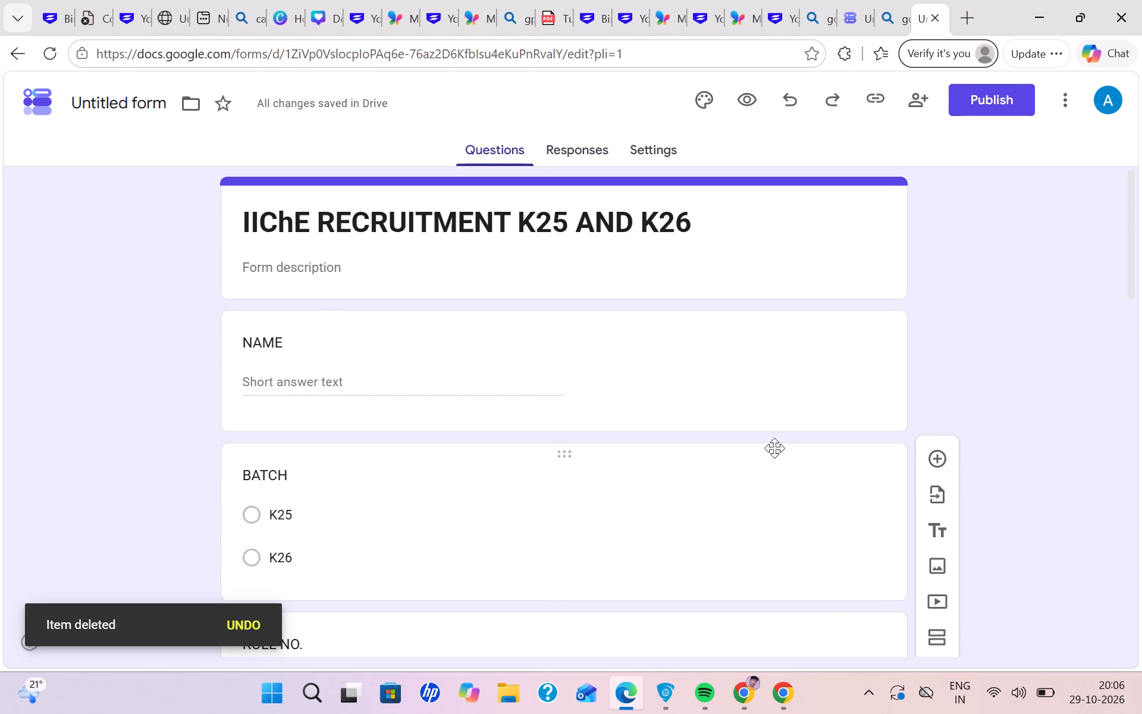
click(784, 406)
click(822, 525)
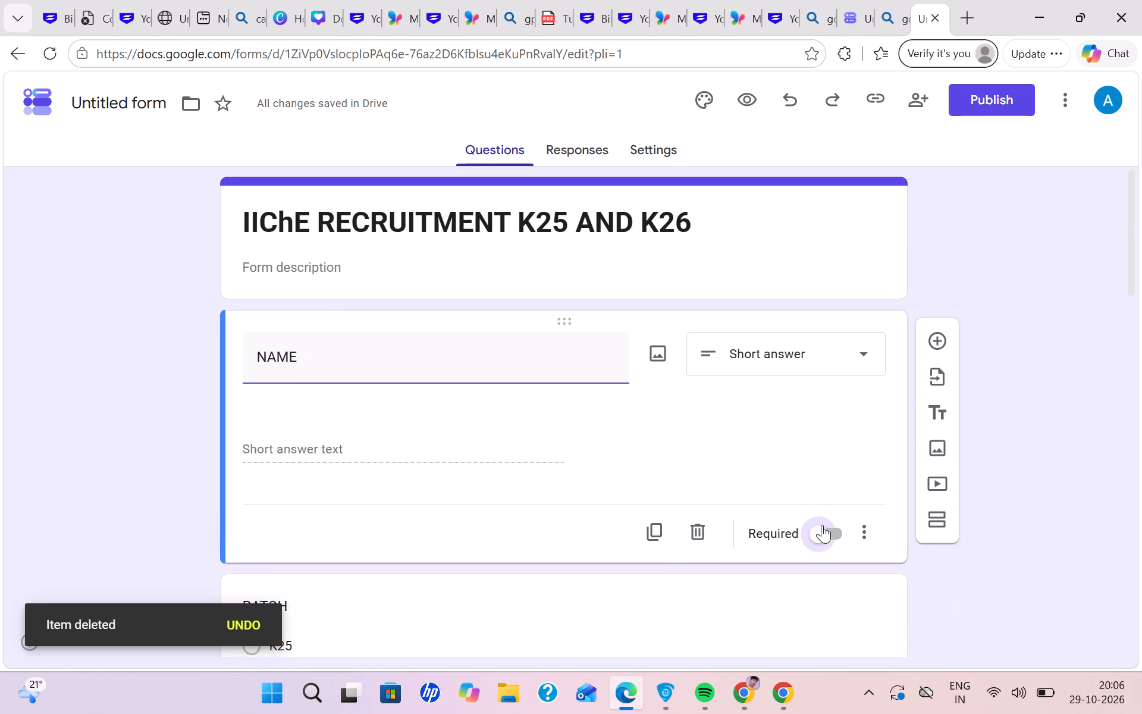
Make the NAME, BATCH, ROLL NO. and BRANCH questions required.
click(825, 497)
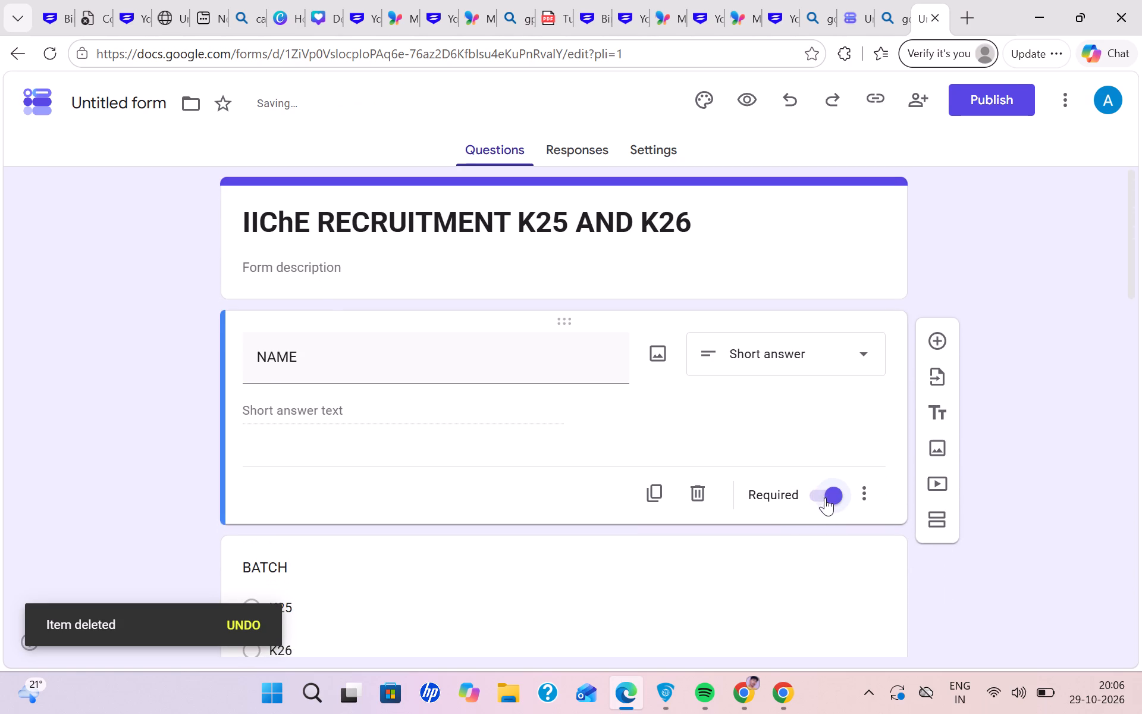
scroll(765, 558, down, 2)
click(773, 468)
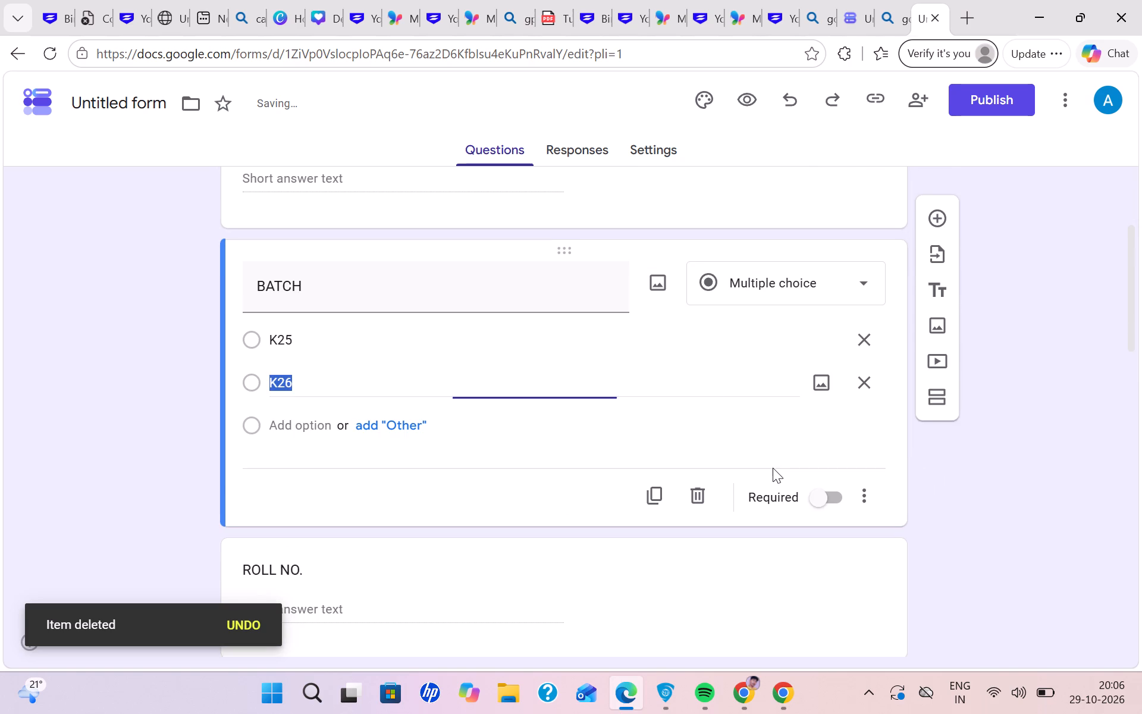
click(830, 502)
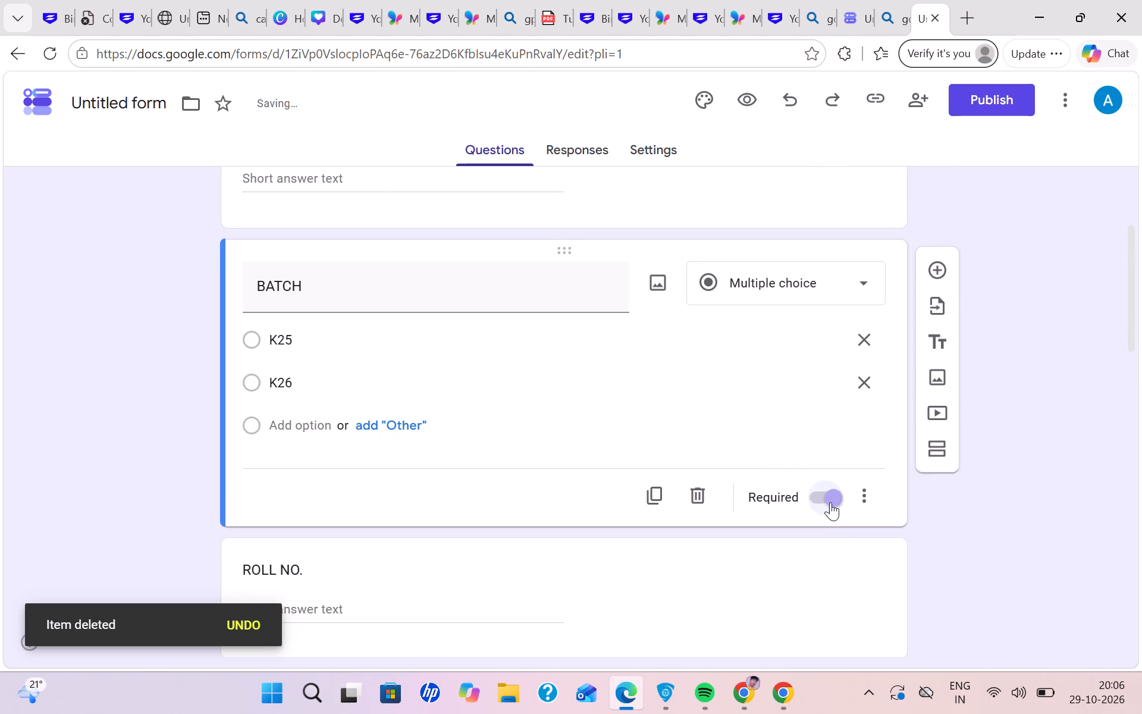
scroll(740, 586, down, 2)
click(792, 384)
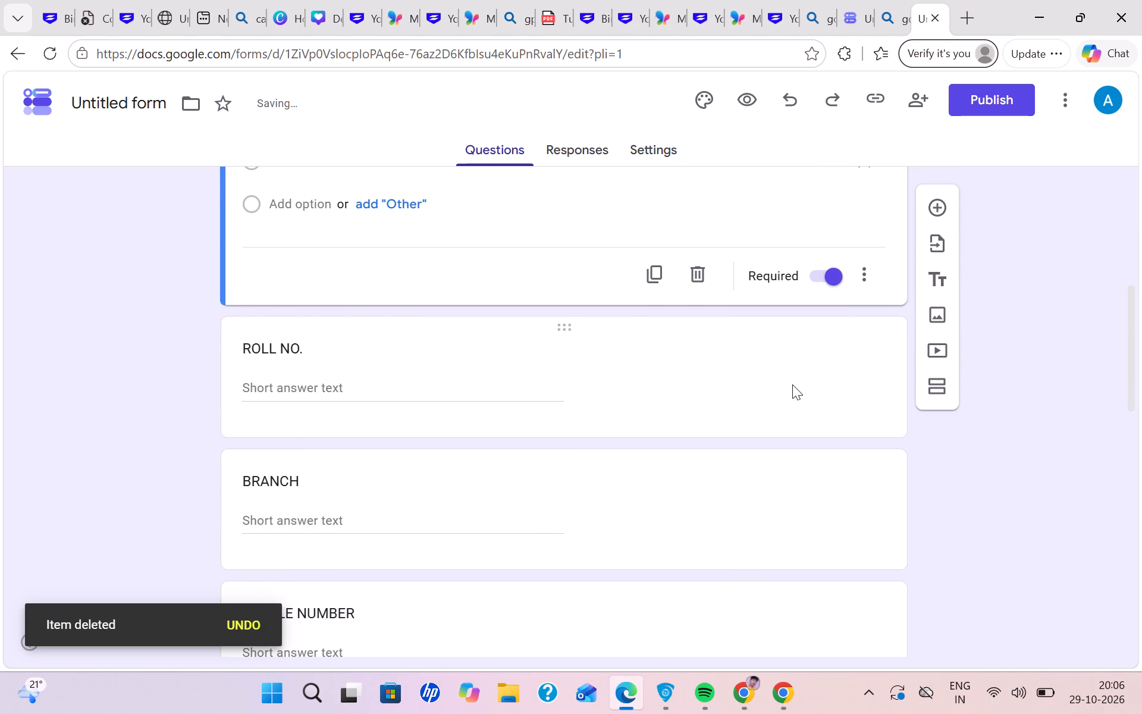
click(818, 406)
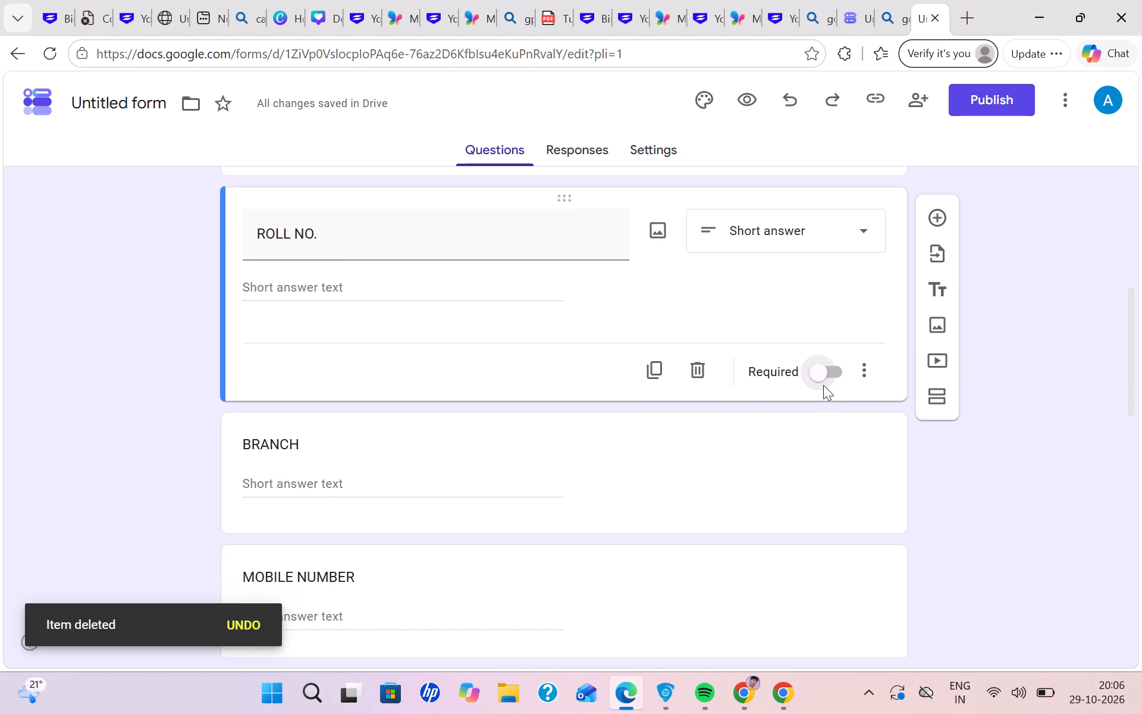
click(823, 371)
click(748, 490)
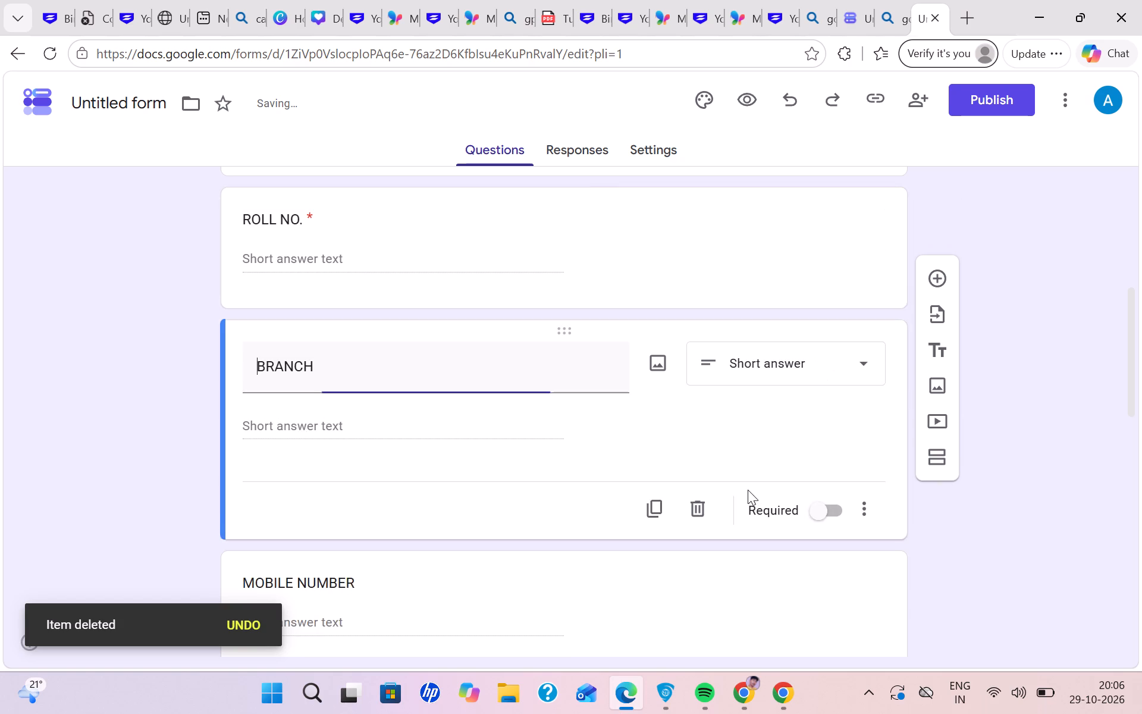
click(812, 537)
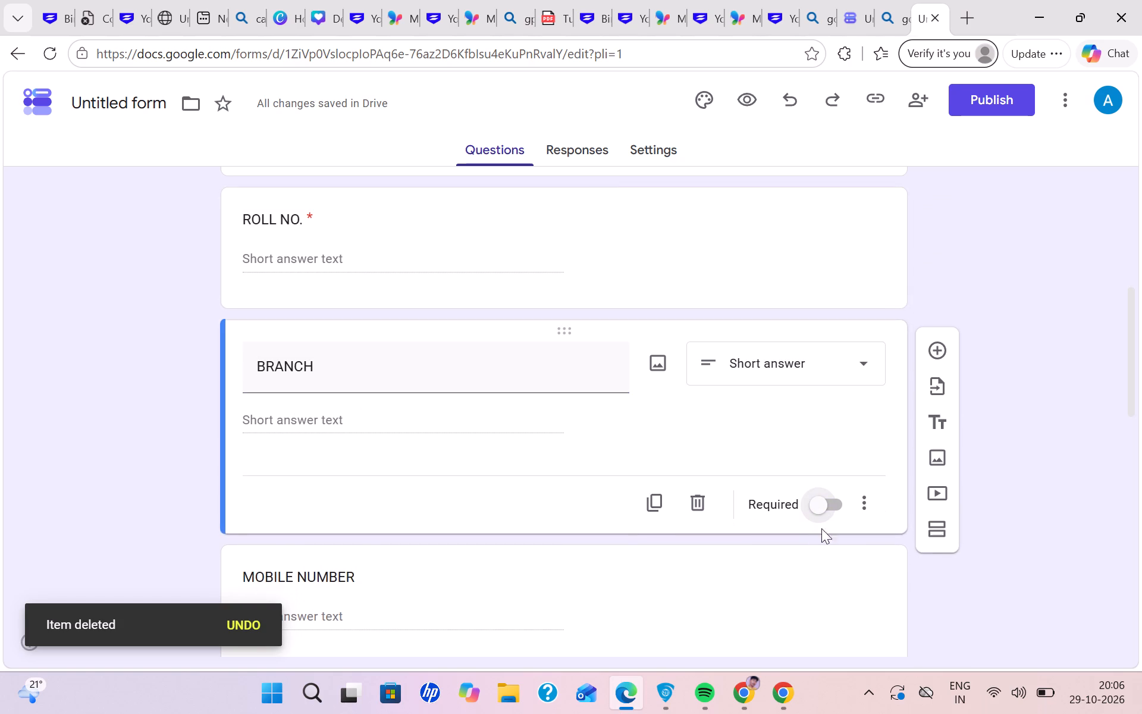
click(820, 505)
Append "OR WHATSHAPP N" to the title of the MOBILE NUMBER question.
scroll(537, 589, down, 1)
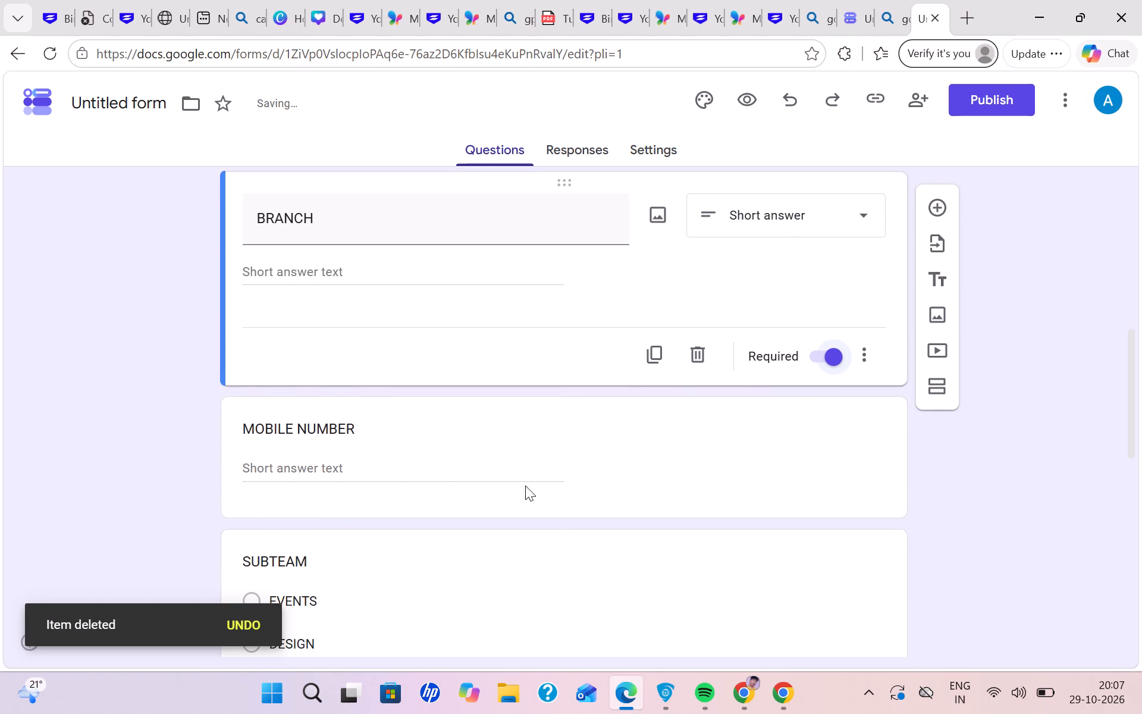
click(519, 476)
click(418, 331)
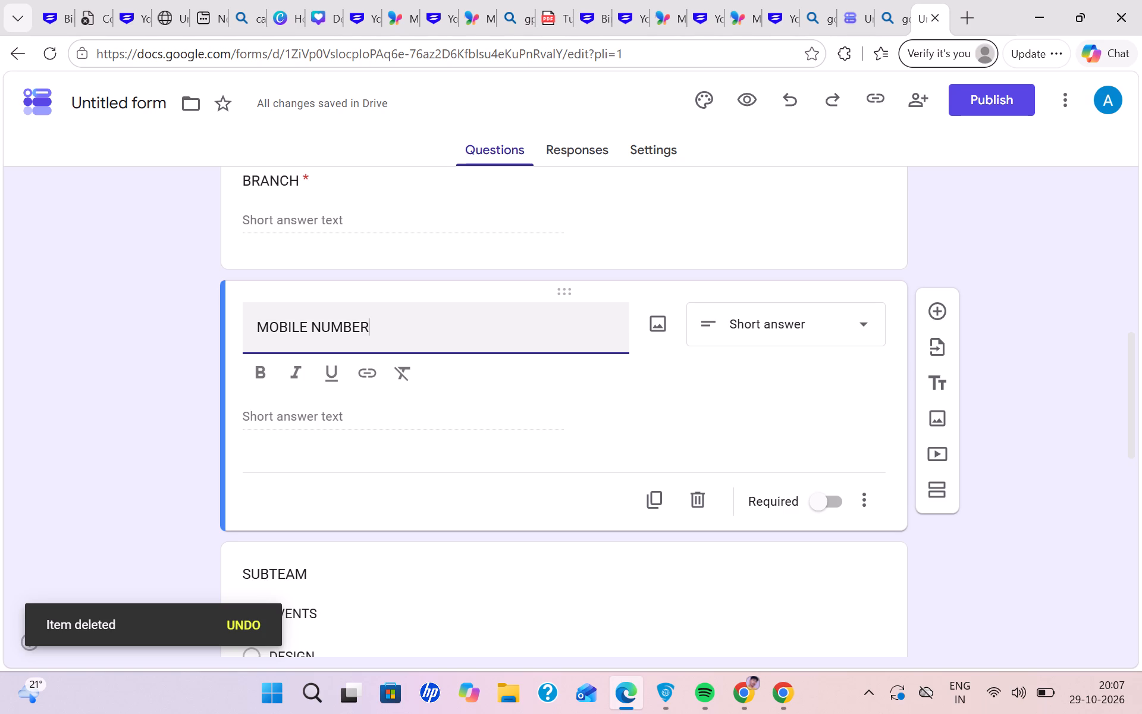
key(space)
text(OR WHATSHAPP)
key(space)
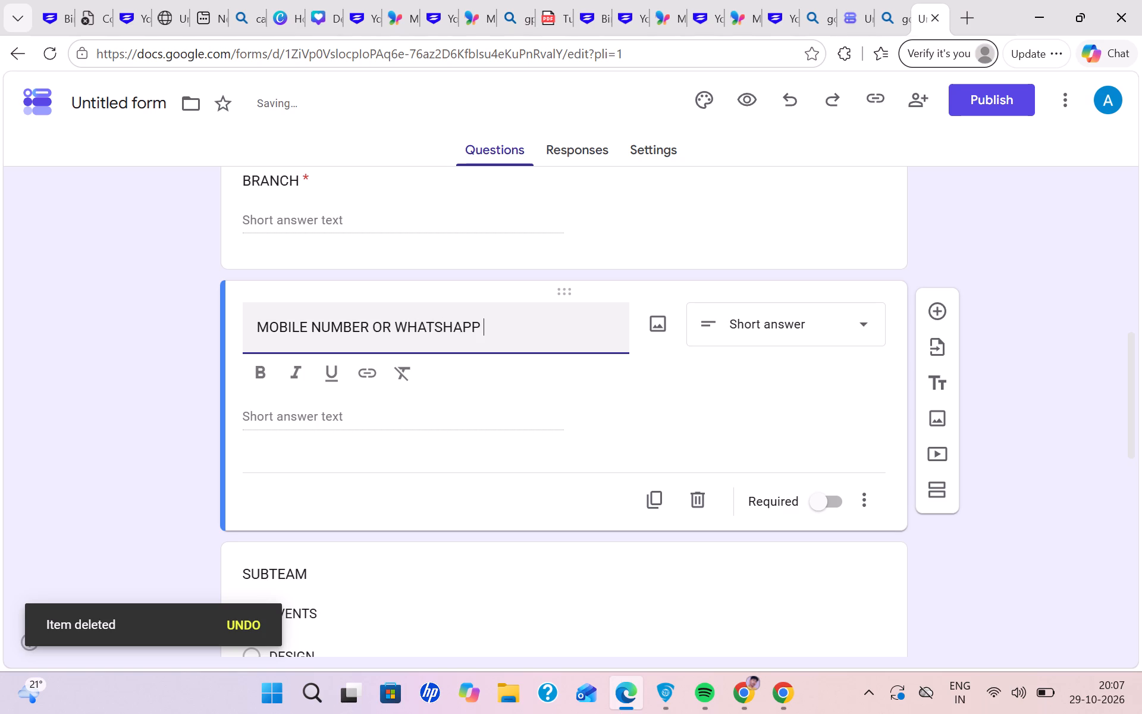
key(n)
Correct the ending of the mobile number question's title so it reads "MOBILE NUMBER OR WHATSAPP NO.".
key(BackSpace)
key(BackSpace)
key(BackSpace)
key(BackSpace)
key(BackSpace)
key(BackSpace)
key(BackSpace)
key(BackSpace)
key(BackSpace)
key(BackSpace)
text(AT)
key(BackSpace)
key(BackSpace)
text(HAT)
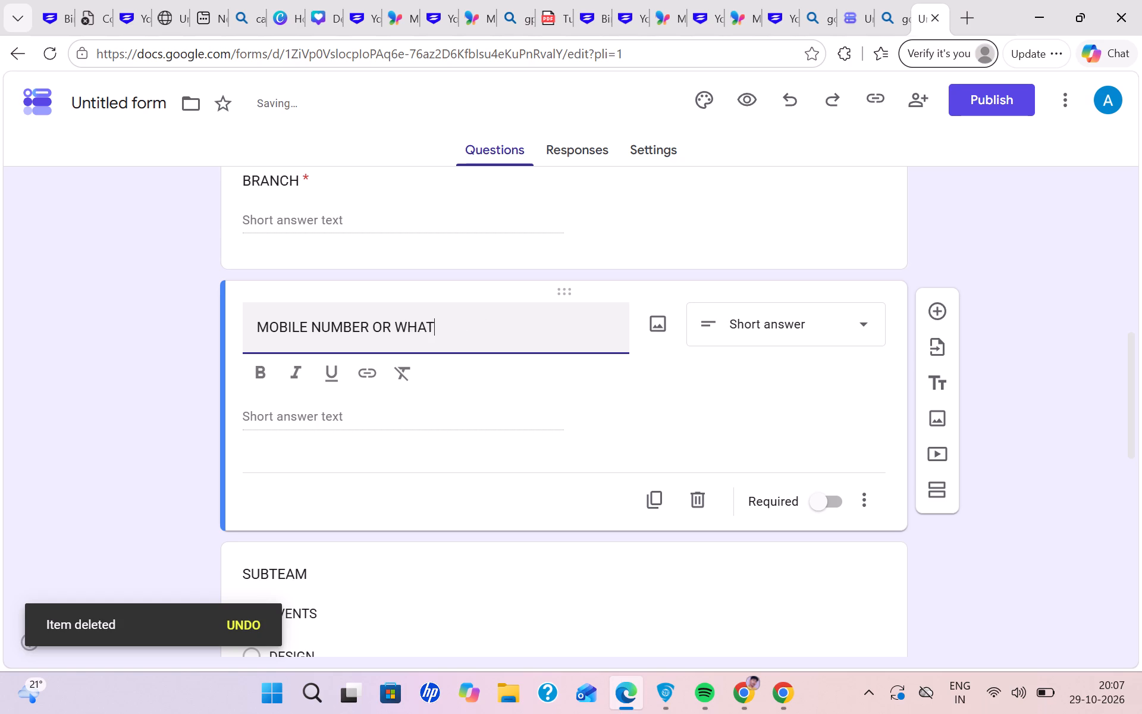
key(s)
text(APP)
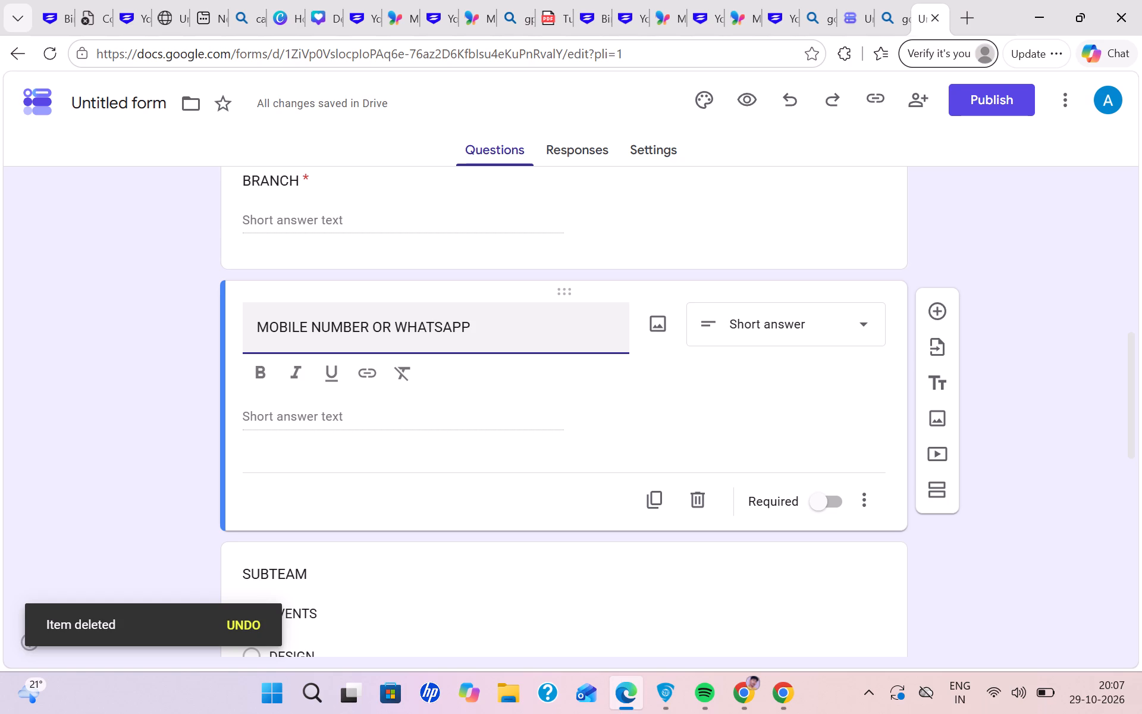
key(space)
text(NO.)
Abbreviate "NUMBER" to "NO." in the mobile number question's title.
scroll(472, 447, down, 1)
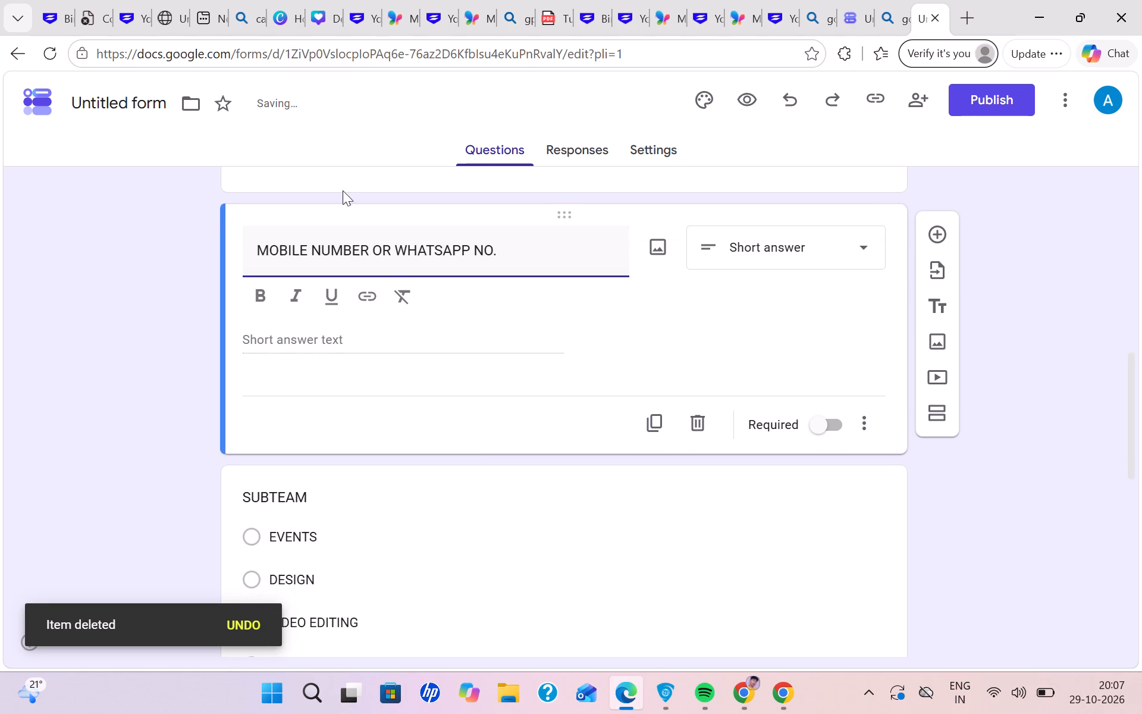
click(368, 253)
key(BackSpace)
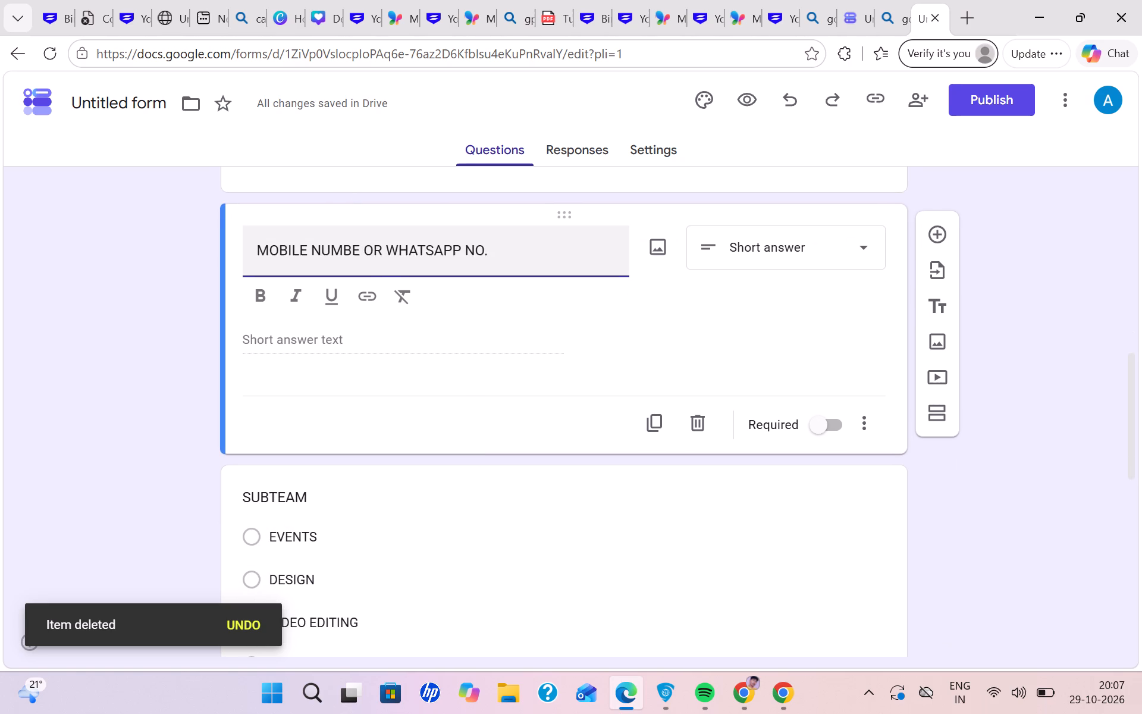
key(BackSpace)
key(BackSpace)
key(BackSpace)
key(BackSpace)
key(BackSpace)
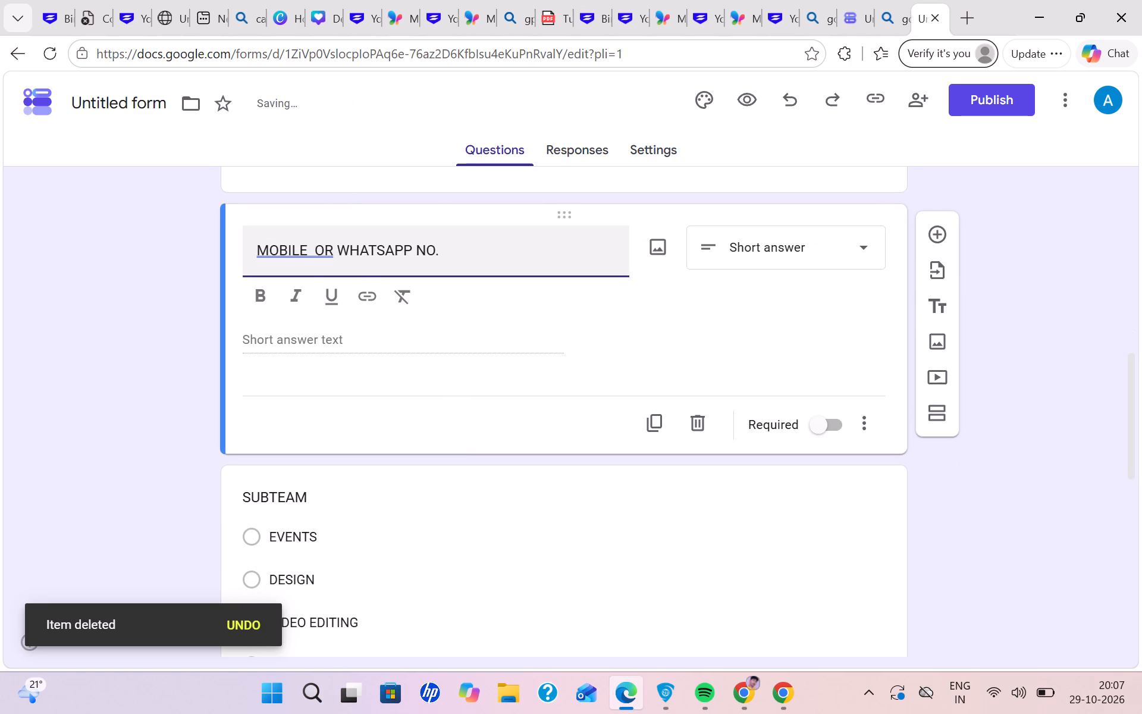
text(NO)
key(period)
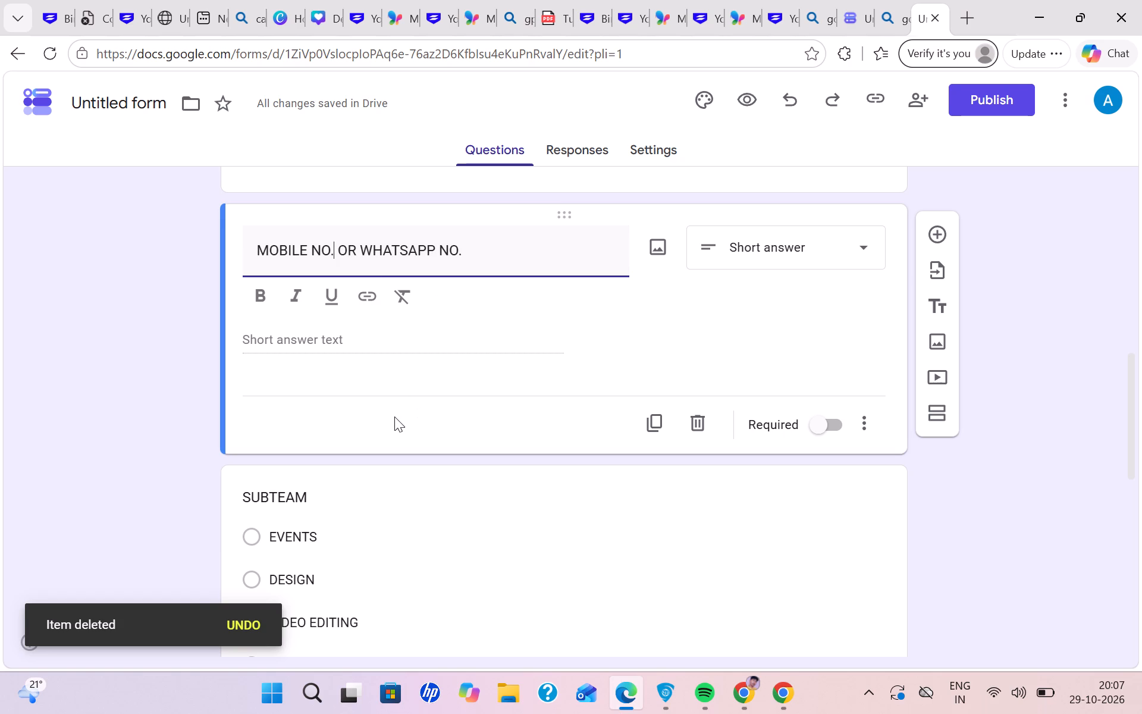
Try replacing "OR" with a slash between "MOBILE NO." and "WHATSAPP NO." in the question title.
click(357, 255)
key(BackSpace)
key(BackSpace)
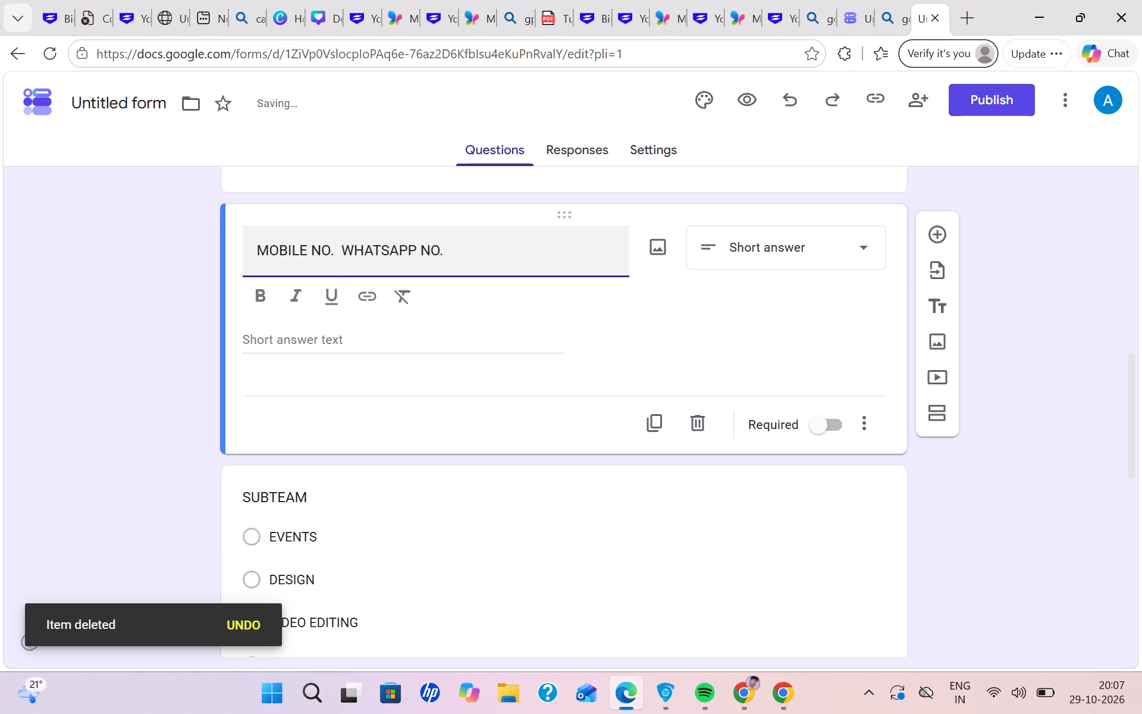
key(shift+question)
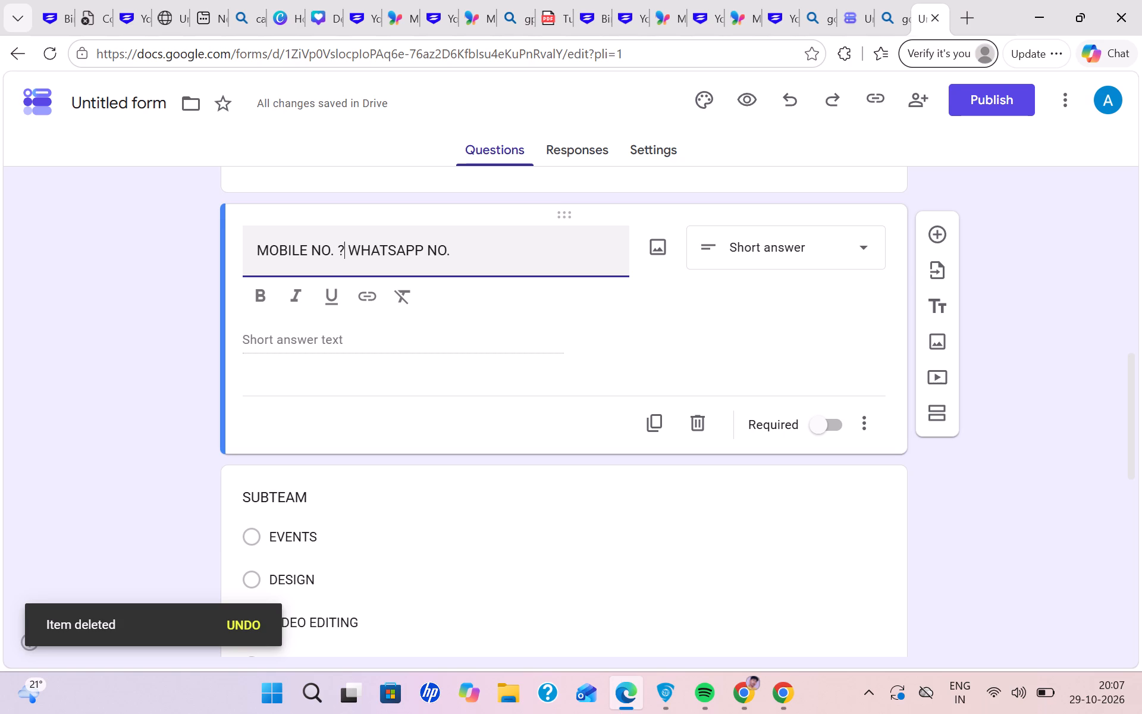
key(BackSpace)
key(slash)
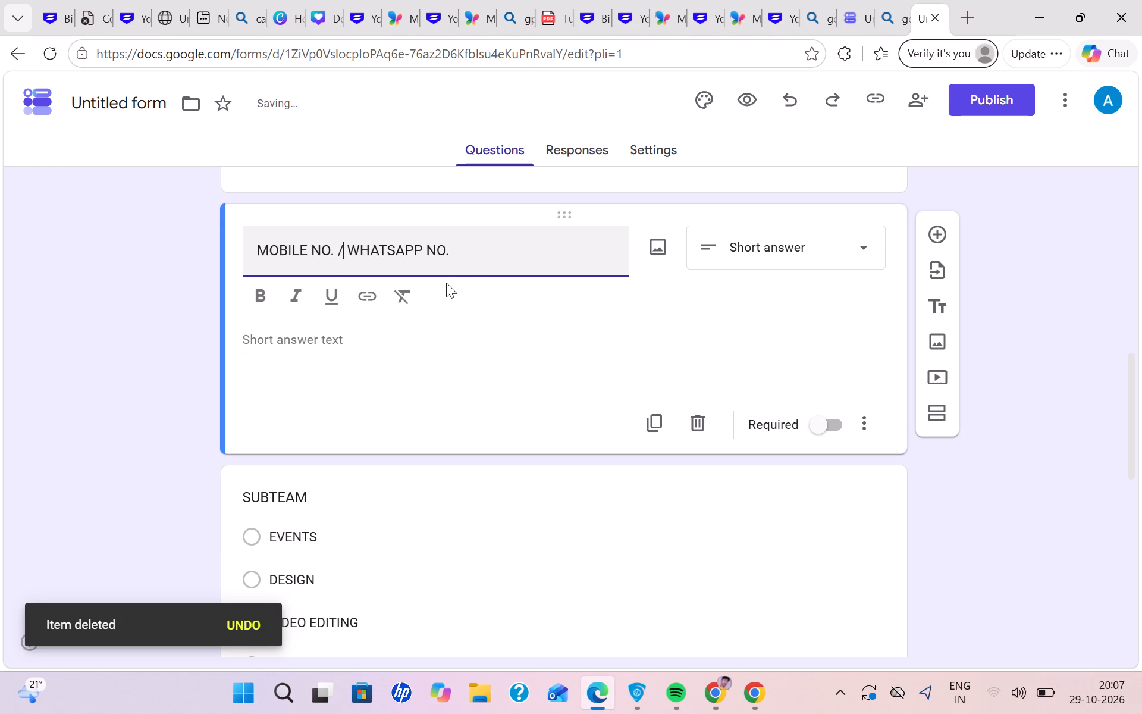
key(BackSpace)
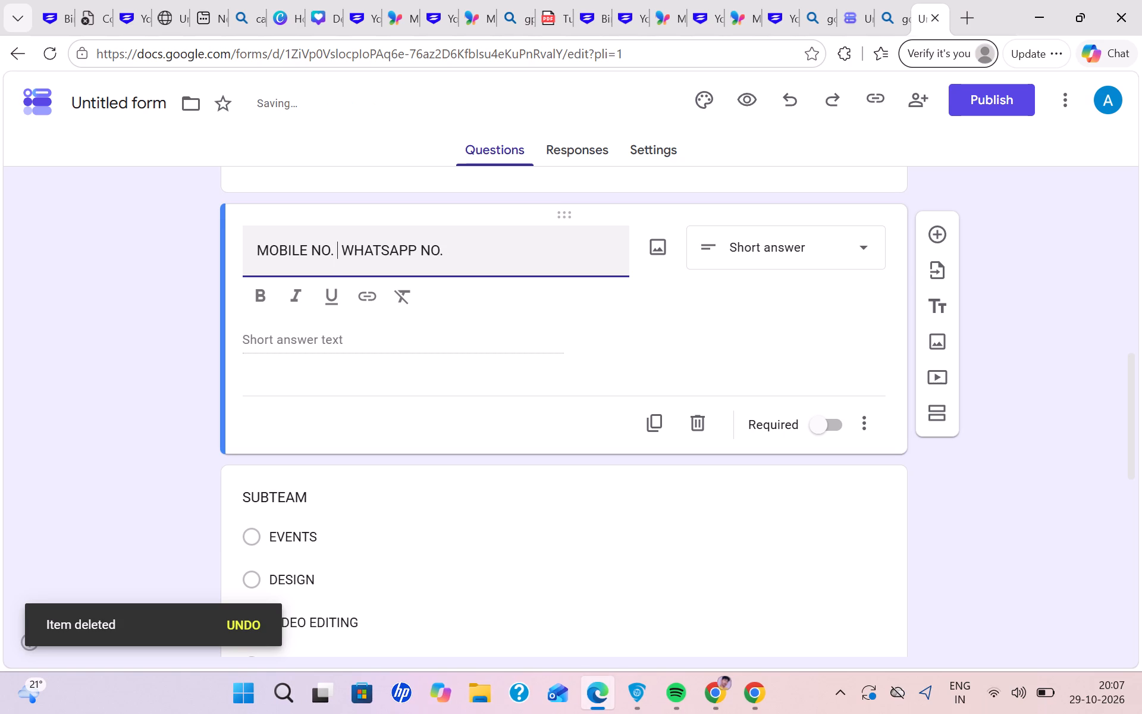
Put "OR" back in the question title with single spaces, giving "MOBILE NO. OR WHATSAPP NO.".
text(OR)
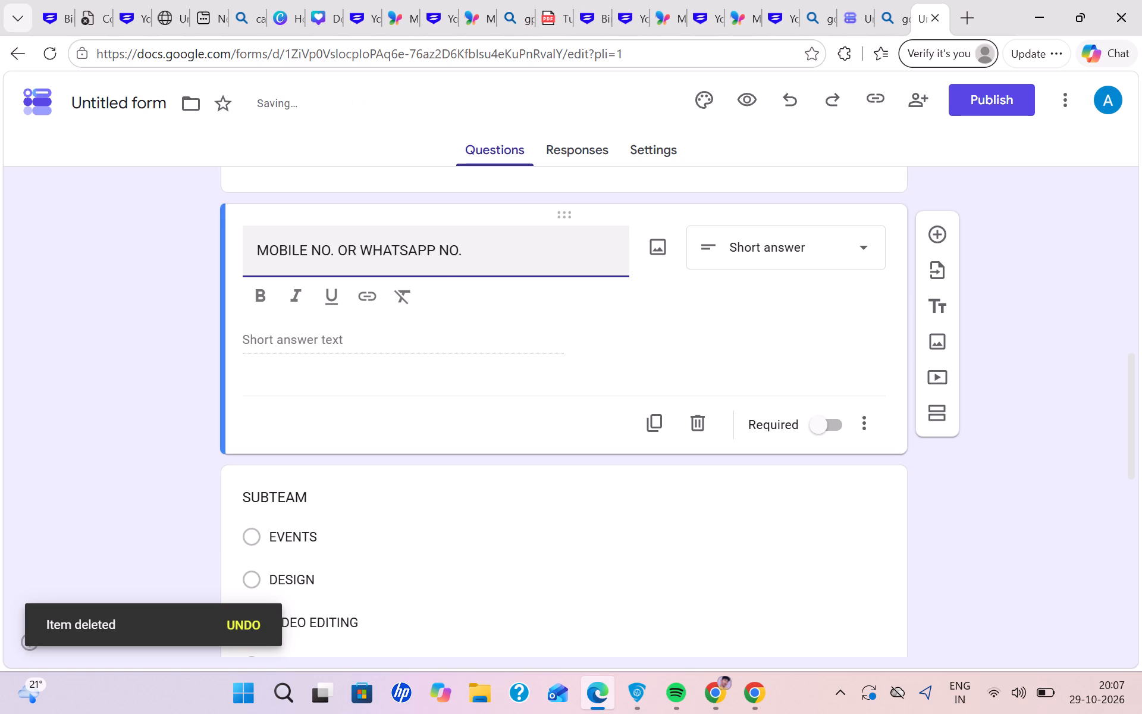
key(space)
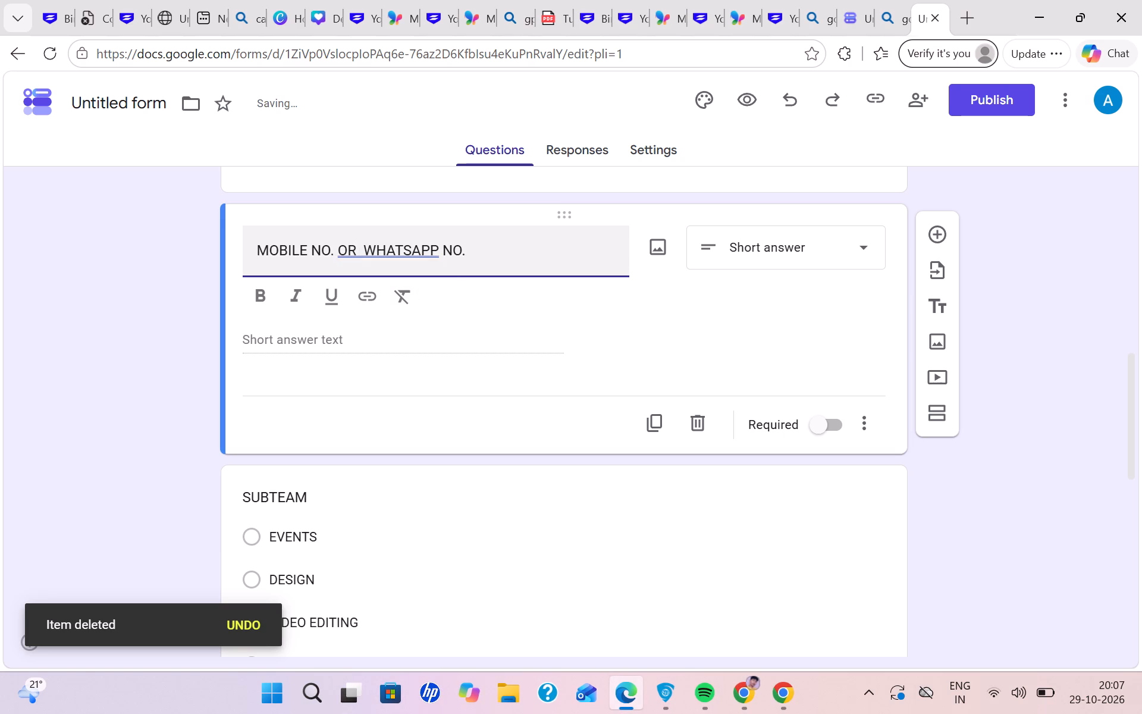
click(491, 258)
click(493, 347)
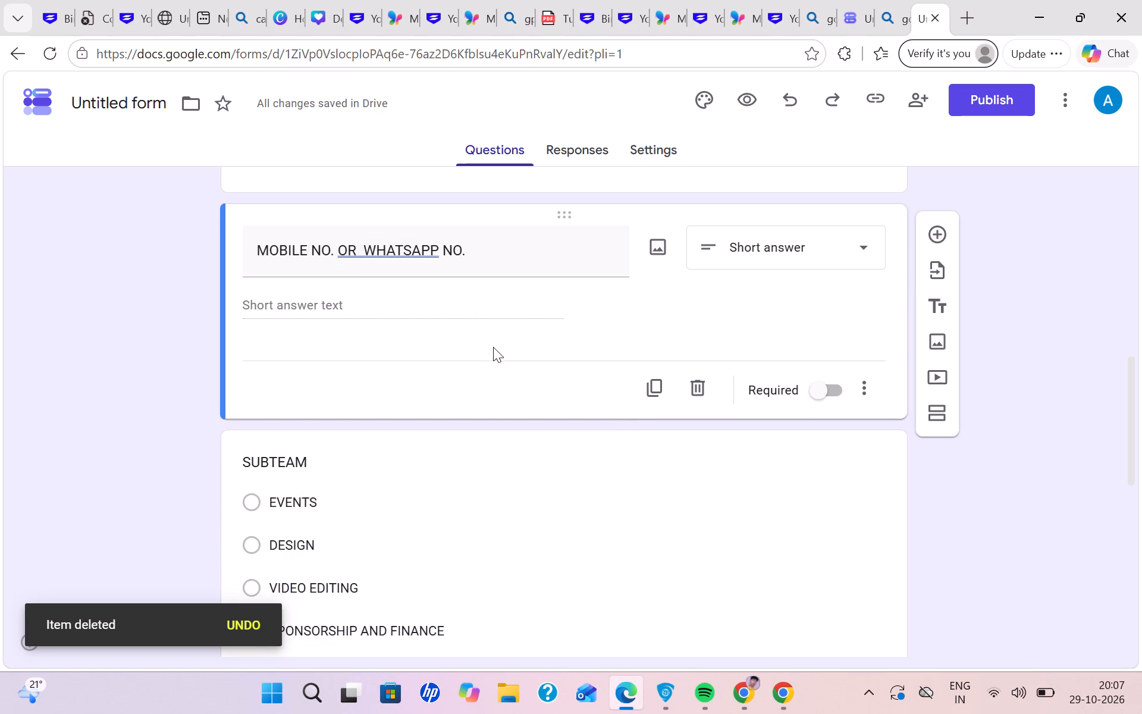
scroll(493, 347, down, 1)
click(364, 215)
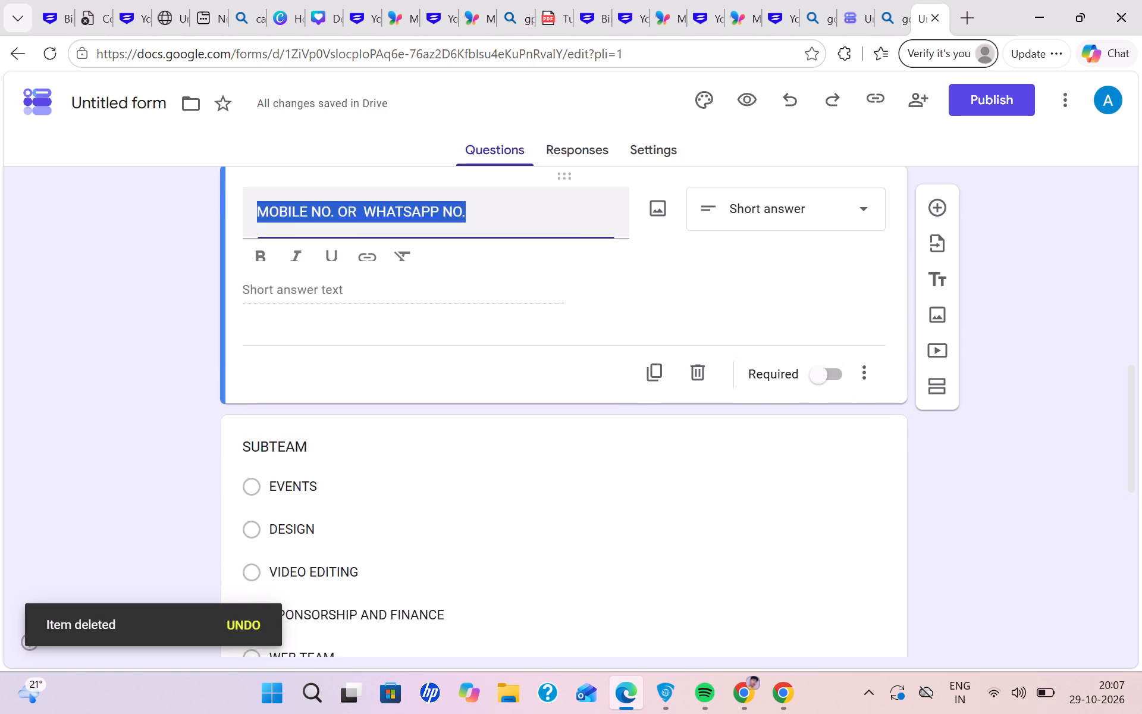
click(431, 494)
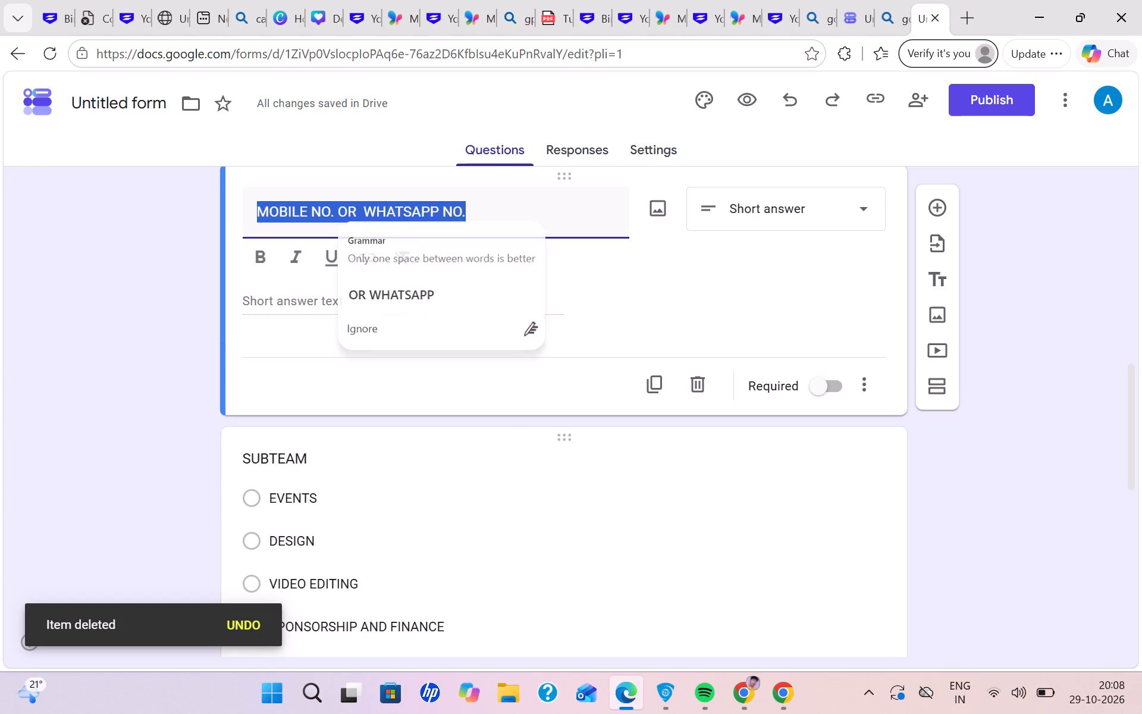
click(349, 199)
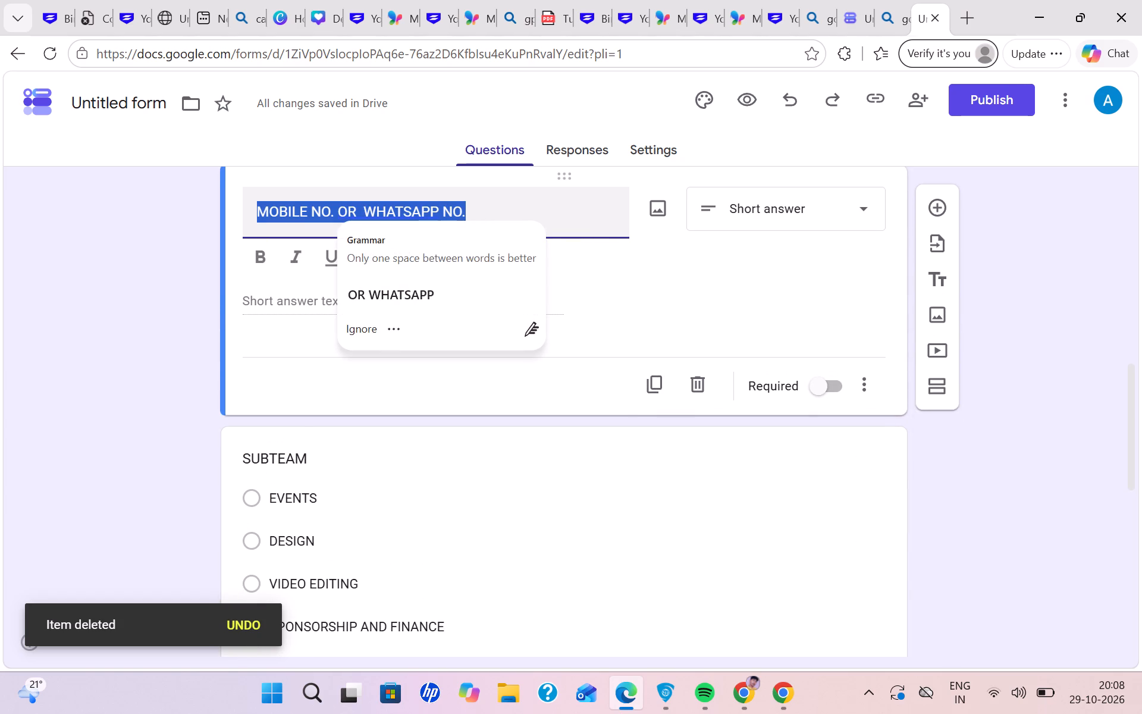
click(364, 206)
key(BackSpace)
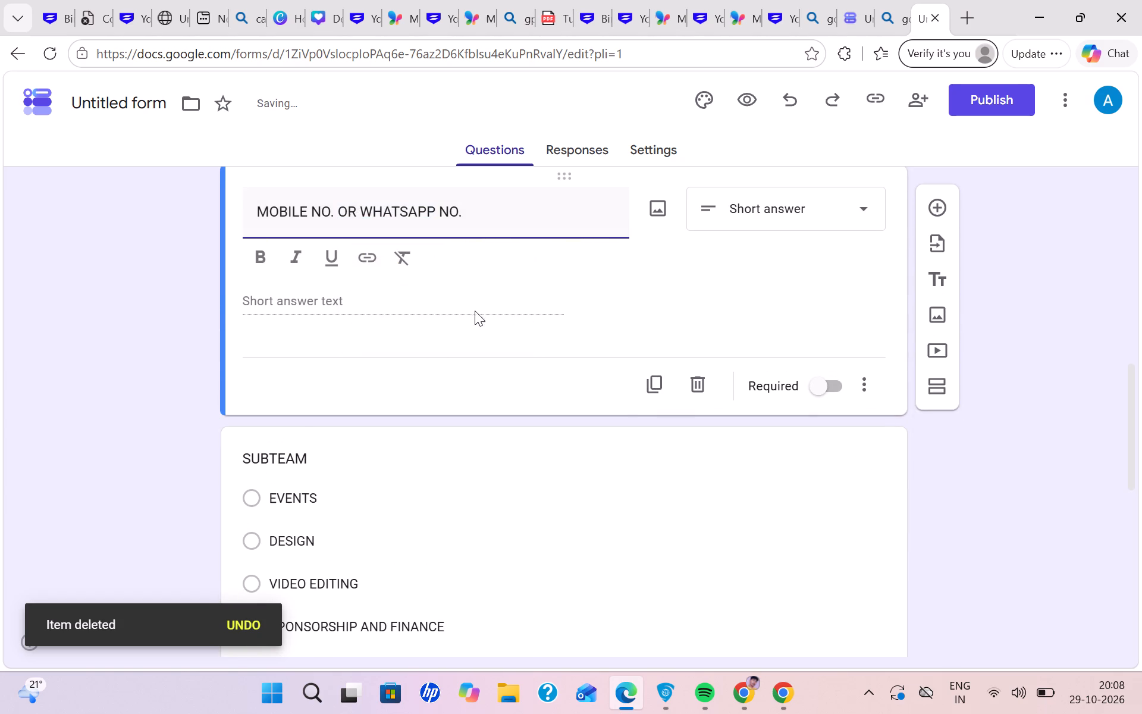
Make the "MOBILE NO. OR WHATSAPP NO." question required.
scroll(475, 308, down, 1)
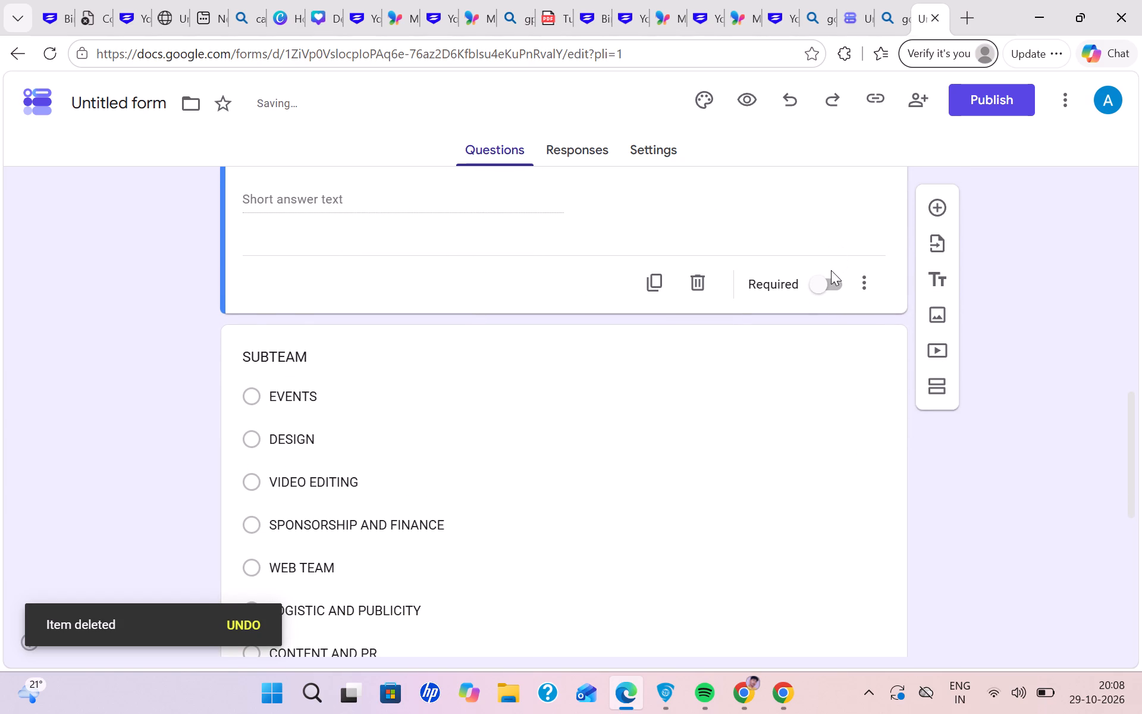
click(826, 281)
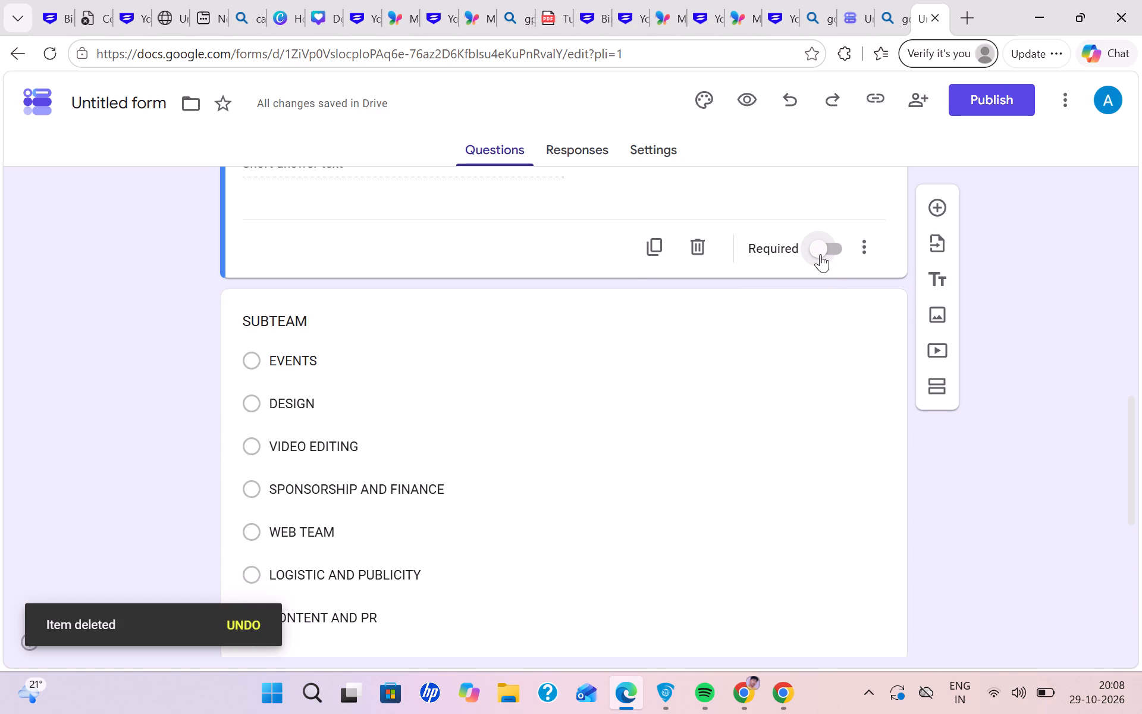
click(818, 254)
scroll(559, 462, down, 3)
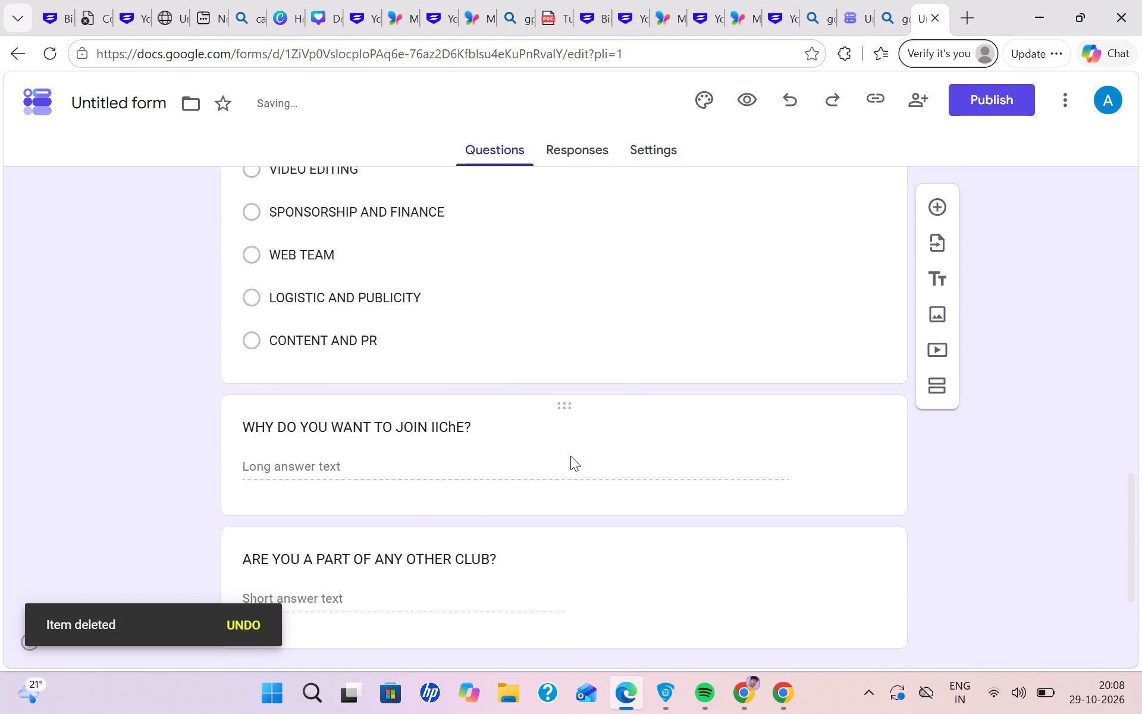
Make the SUBTEAM question required.
scroll(445, 536, down, 3)
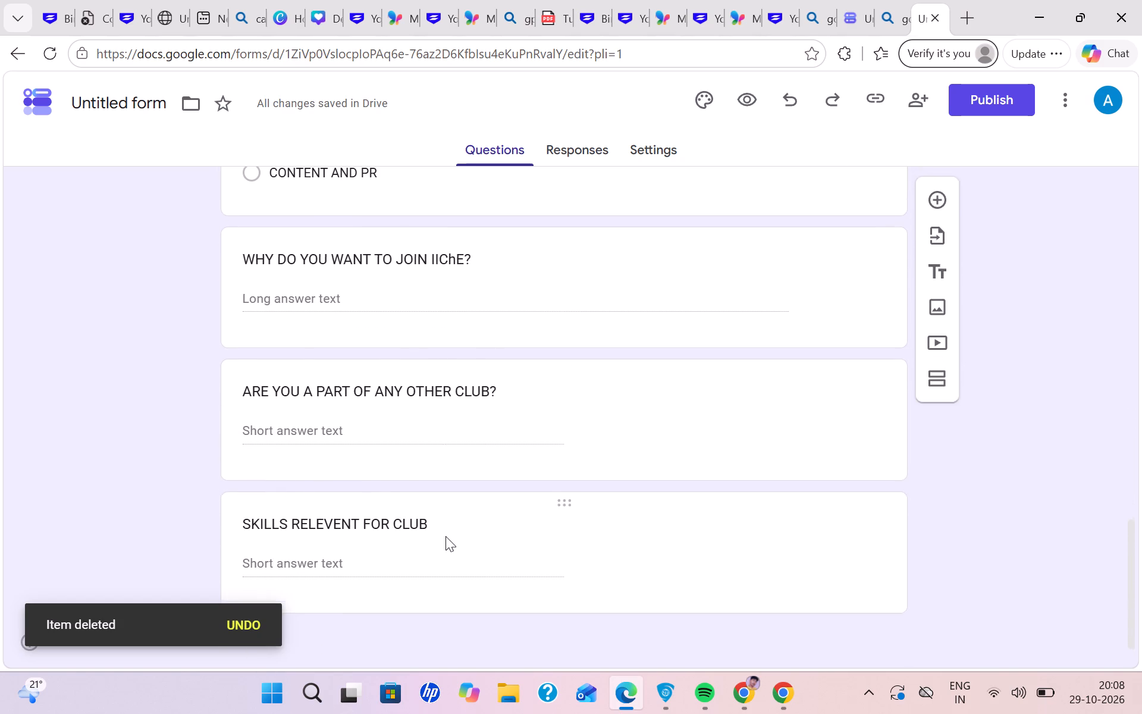
scroll(445, 536, down, 1)
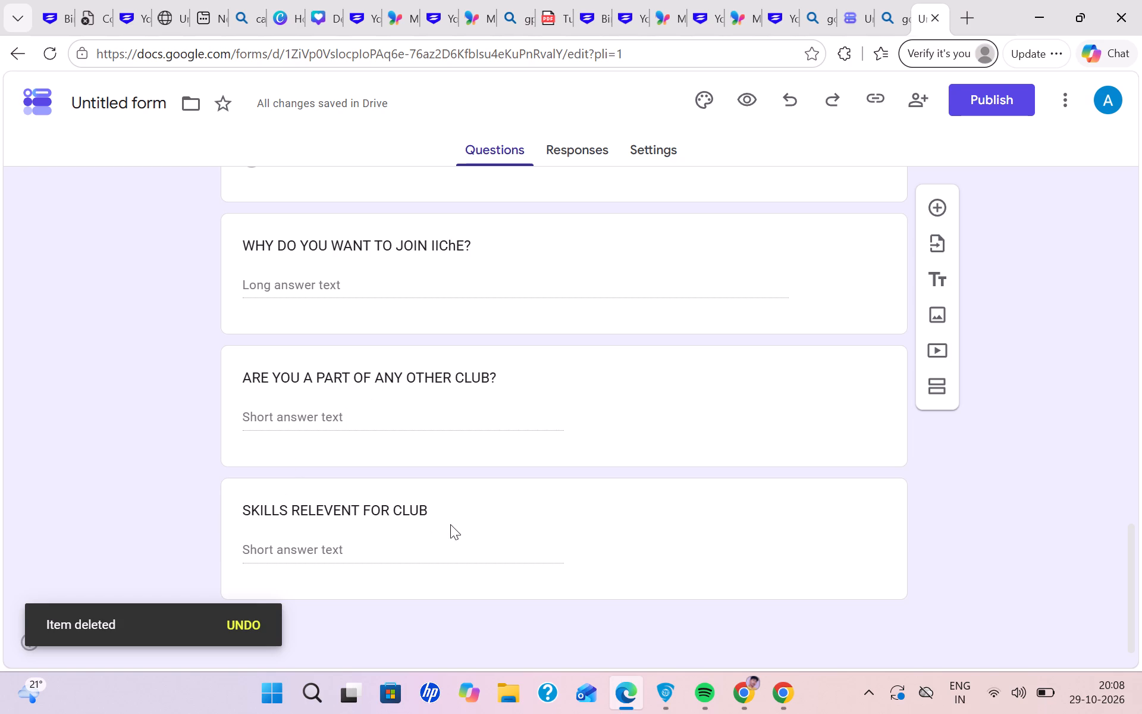
scroll(745, 534, up, 2)
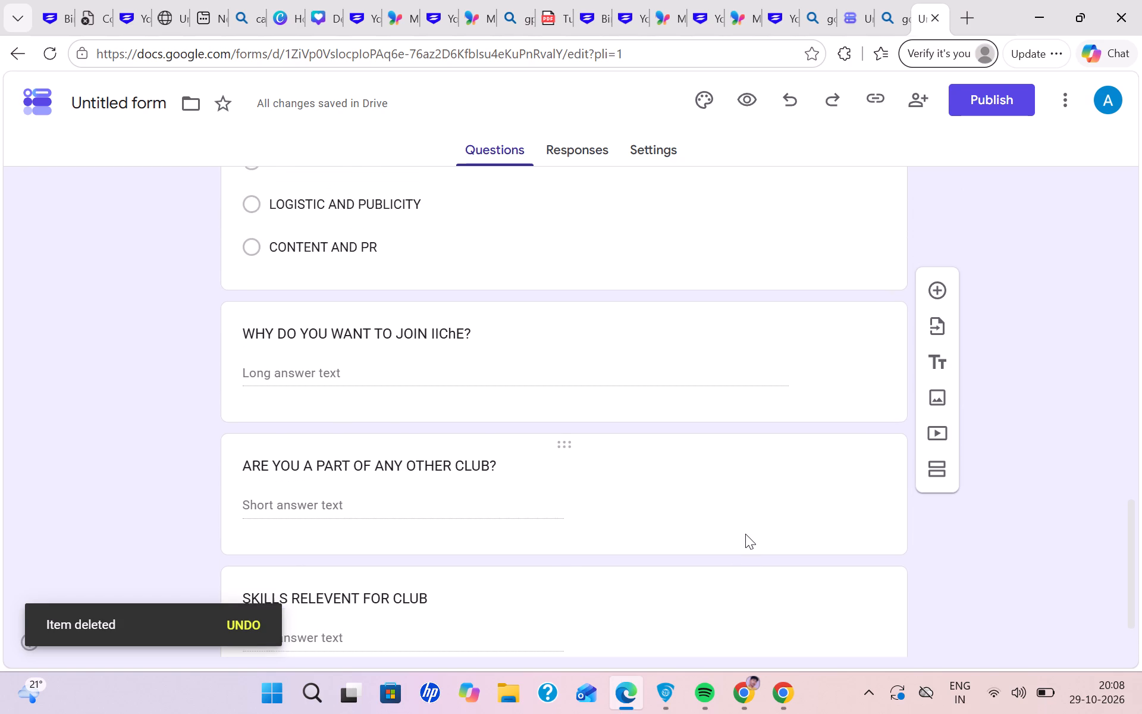
scroll(745, 534, up, 1)
click(733, 509)
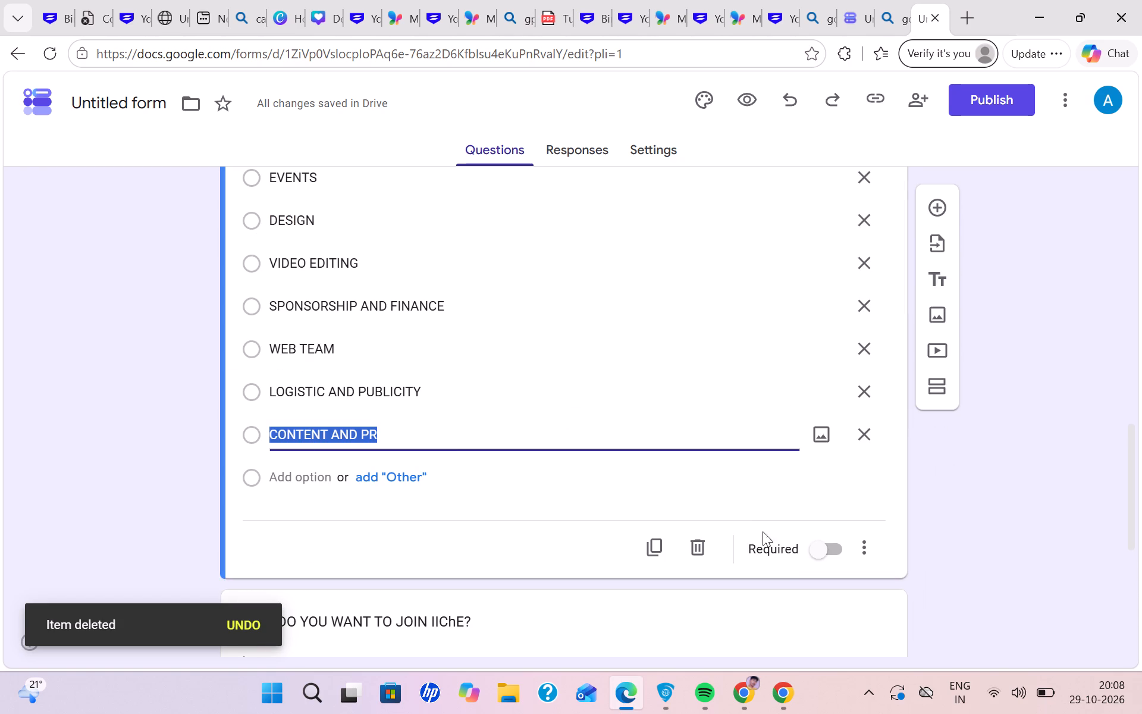
click(813, 549)
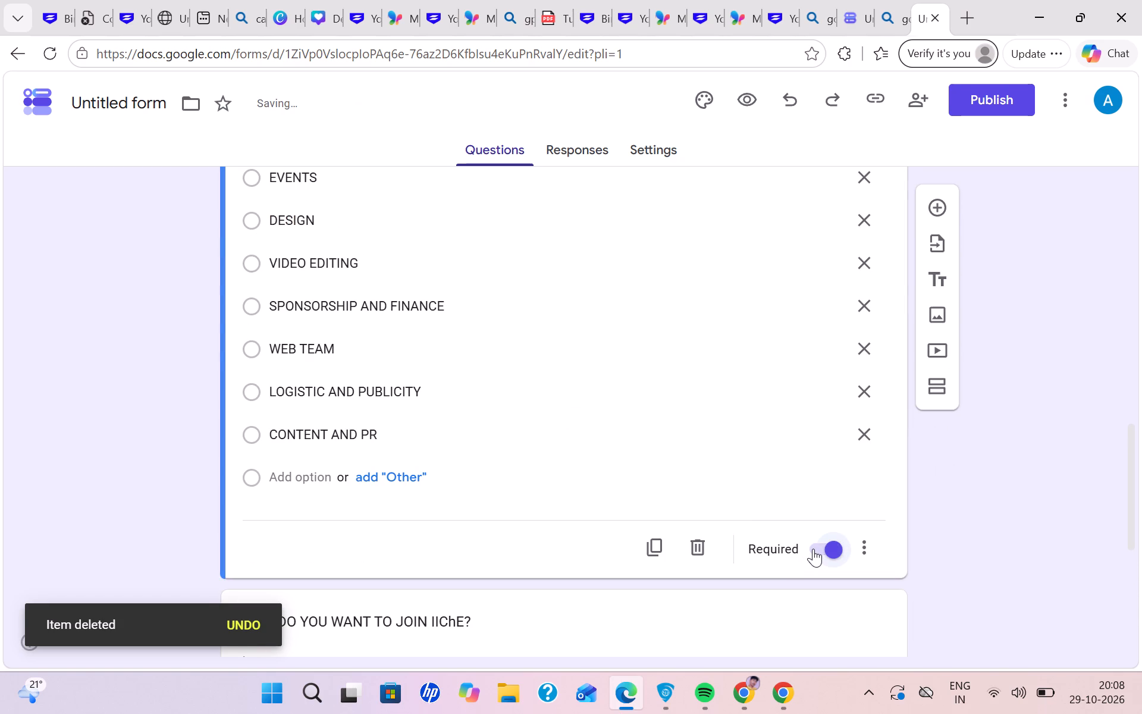
Make the "WHY DO YOU WANT TO JOIN IIChE?", "ARE YOU A PART OF ANY OTHER CLUB?" and "SKILLS RELEVENT FOR CLUB" questions required.
scroll(813, 549, right, 1)
scroll(813, 549, down, 3)
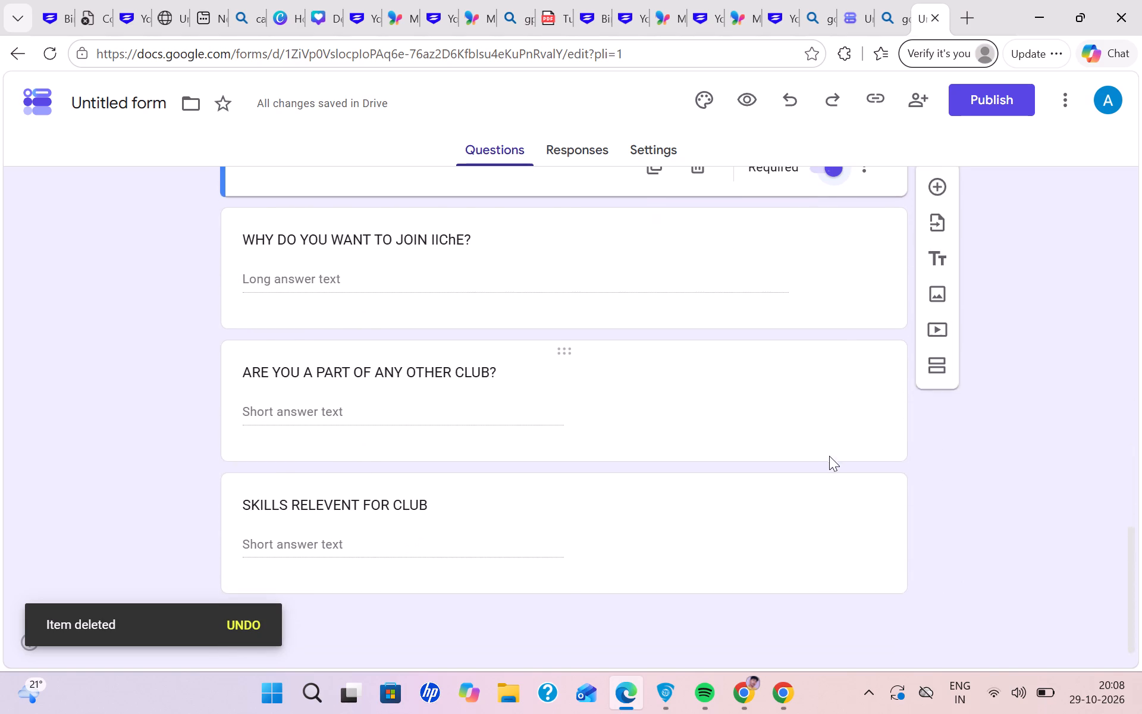
click(730, 328)
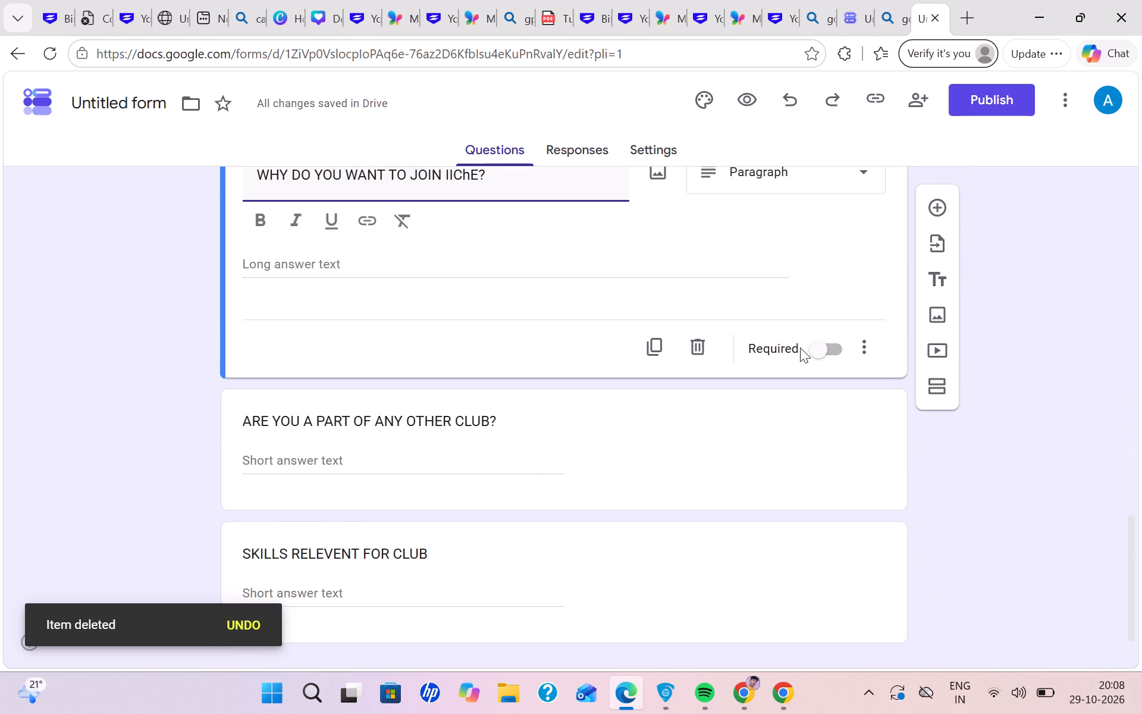
click(823, 346)
click(821, 311)
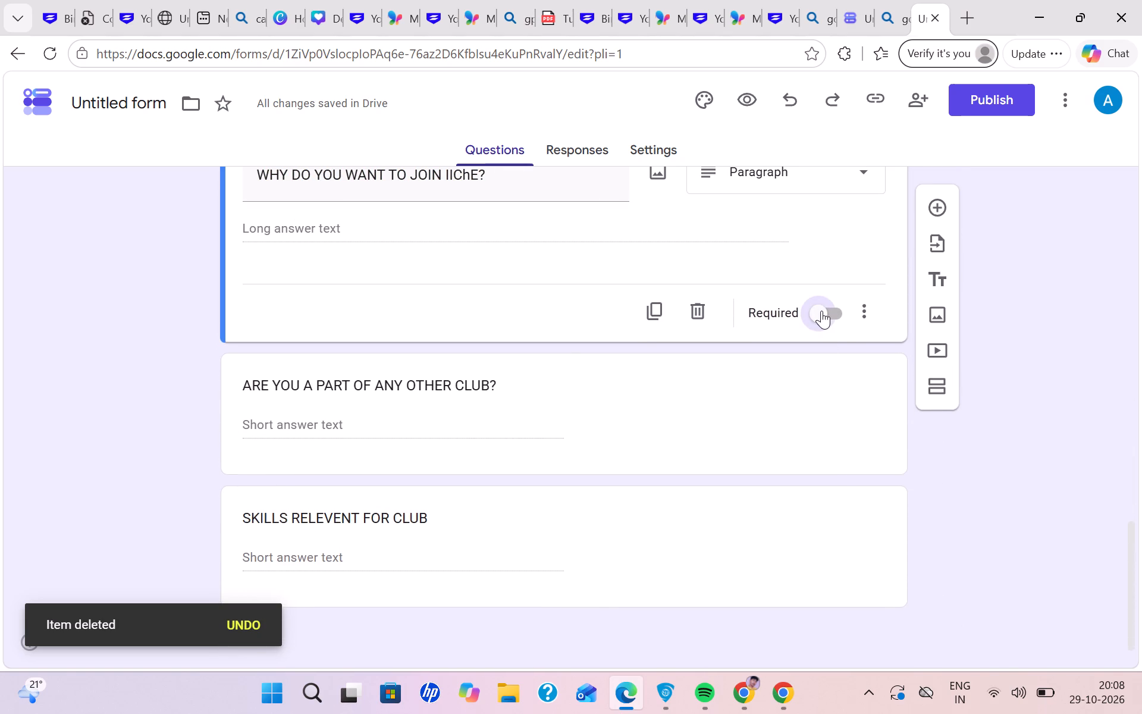
click(639, 466)
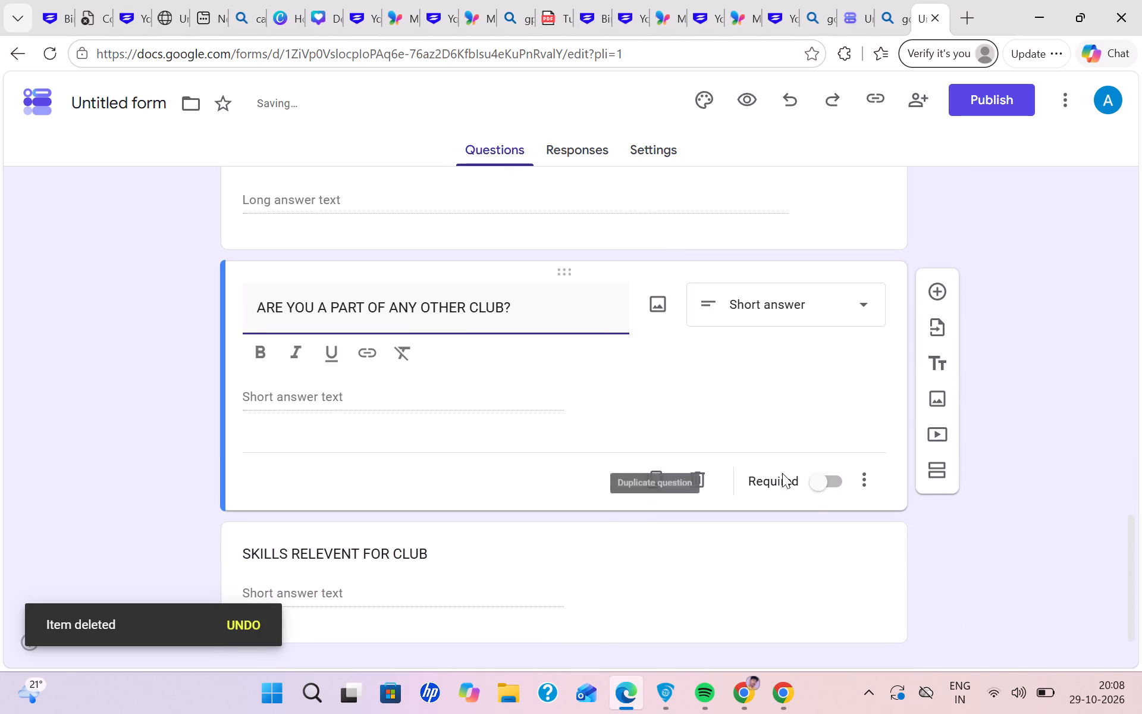
click(815, 484)
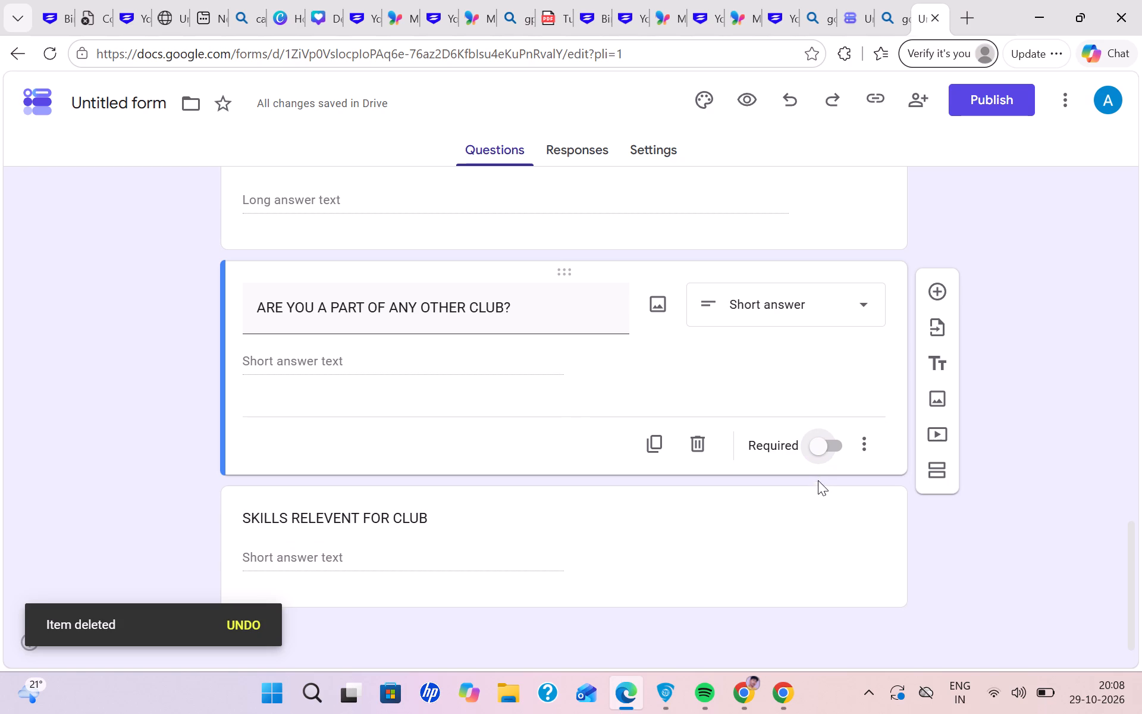
click(819, 453)
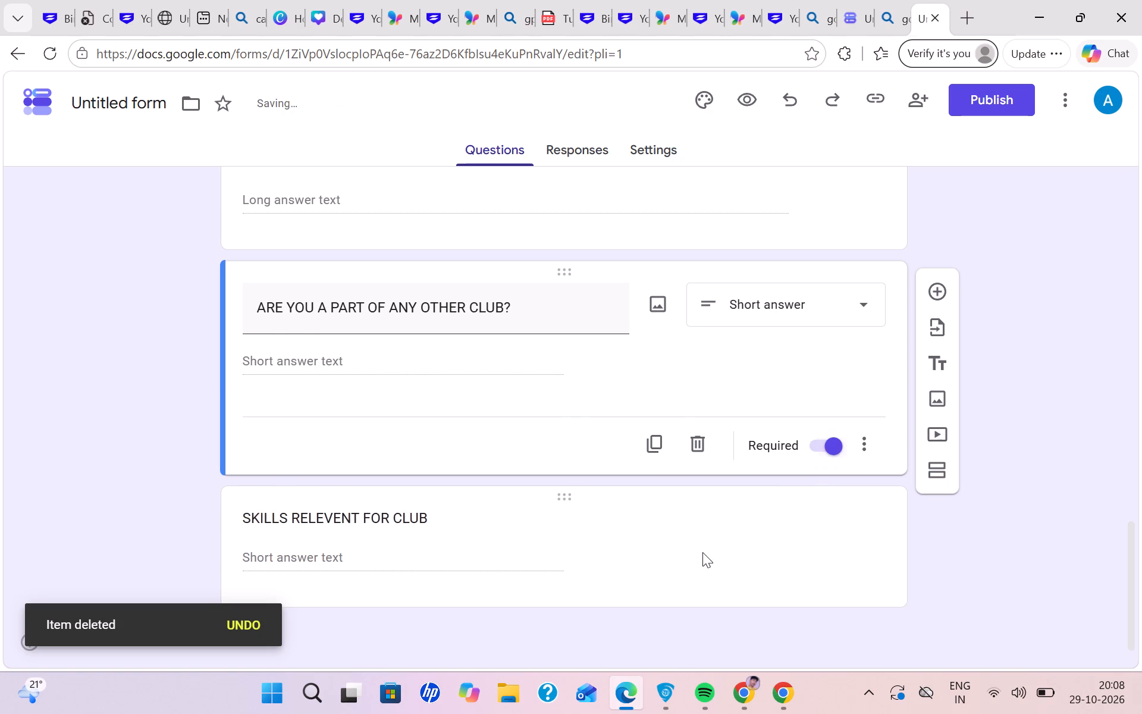
click(702, 552)
click(813, 613)
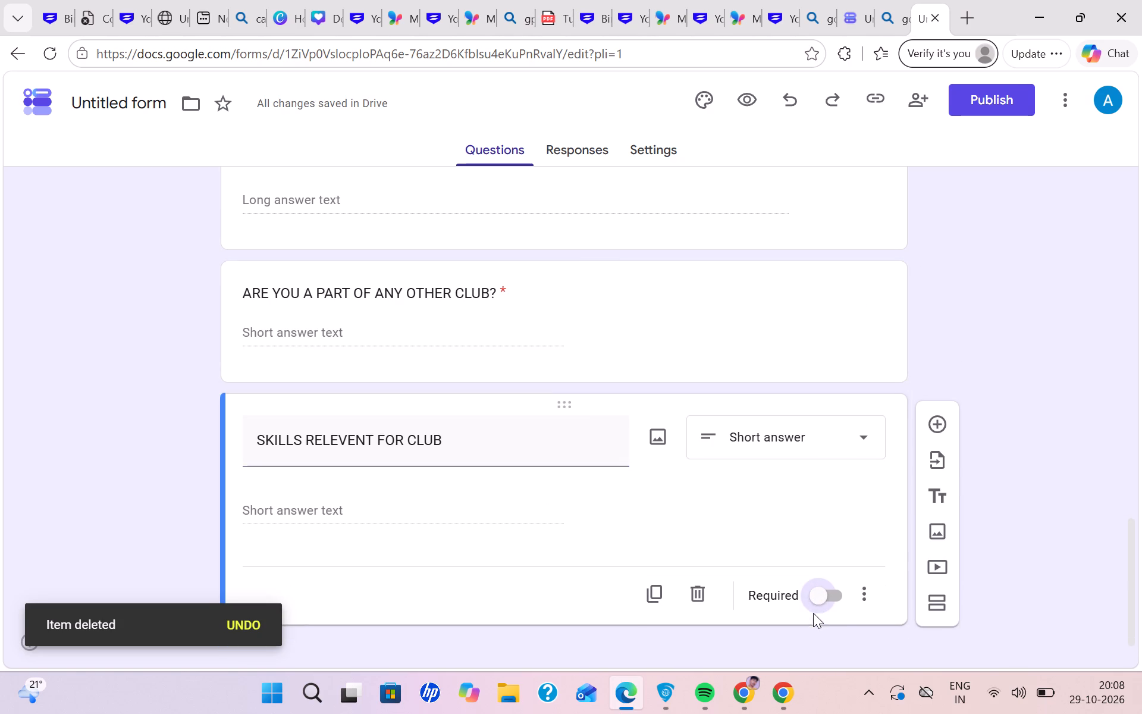
click(812, 573)
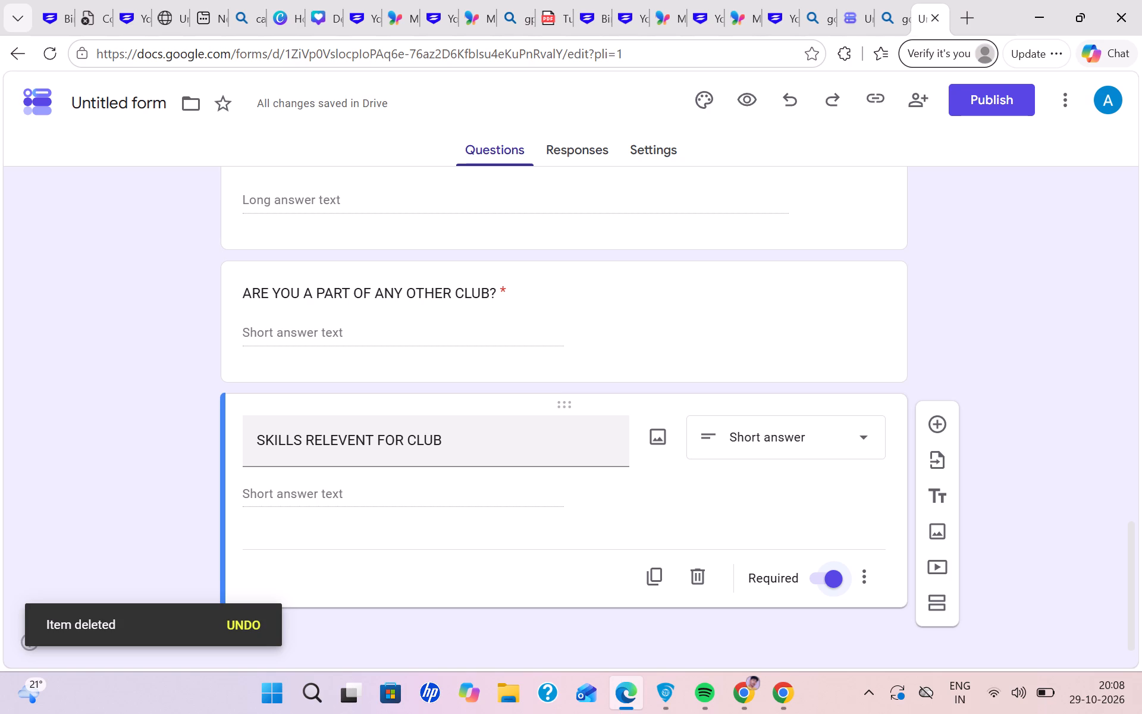
Retitle the "SKILLS RELEVENT FOR CLUB" question as "YOUR SKILLS RELEVENT FOR CLUB".
click(253, 438)
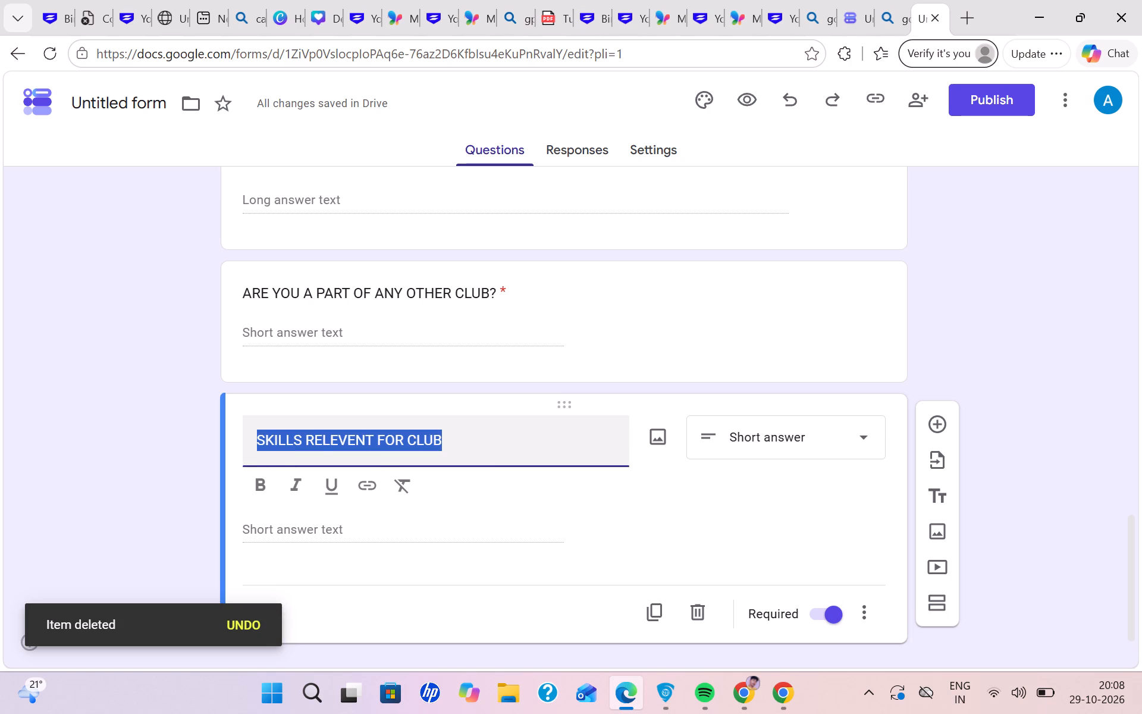
click(321, 440)
click(252, 437)
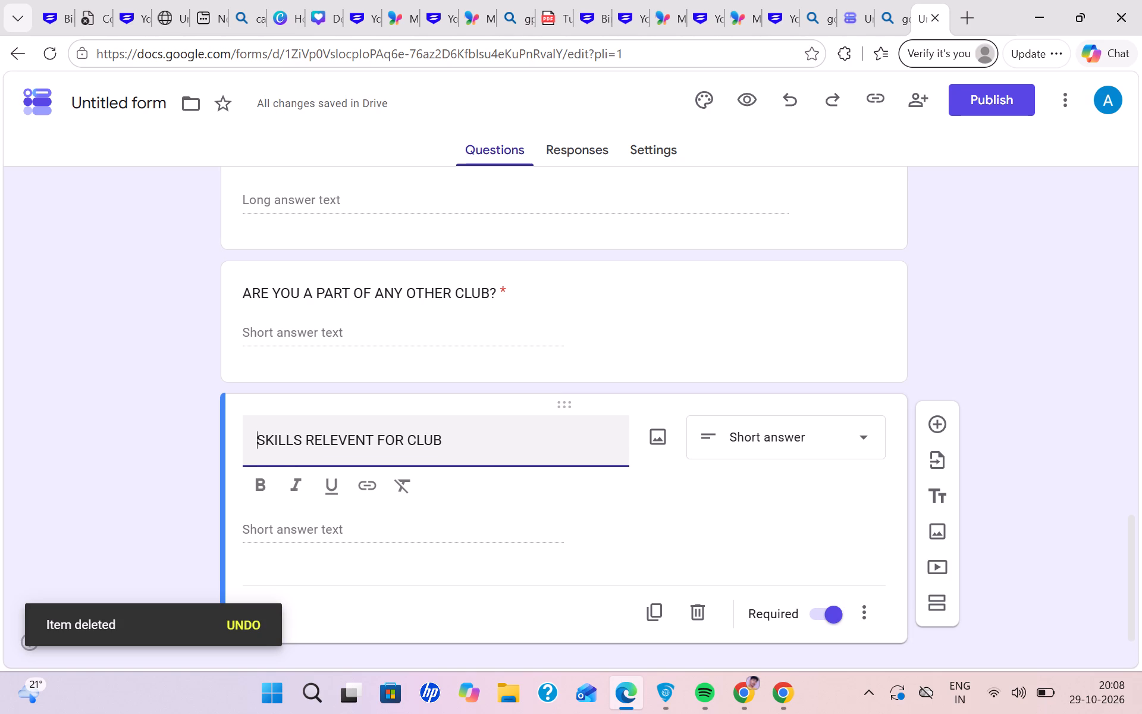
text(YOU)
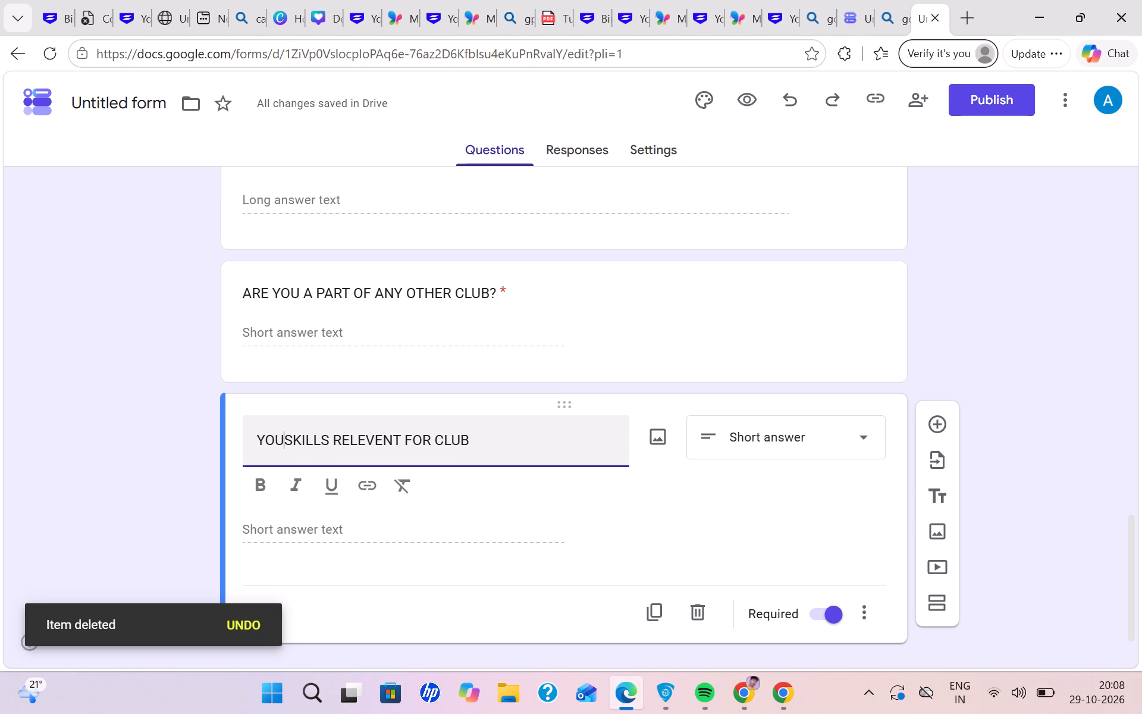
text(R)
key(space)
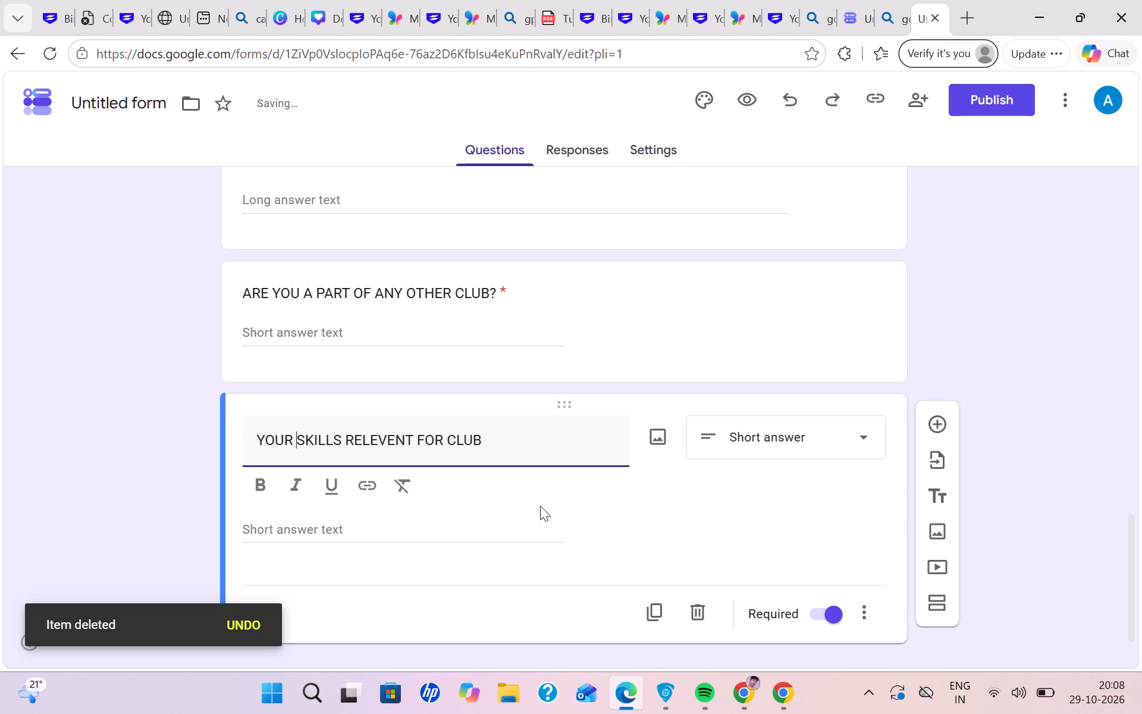
scroll(544, 504, down, 1)
click(1021, 273)
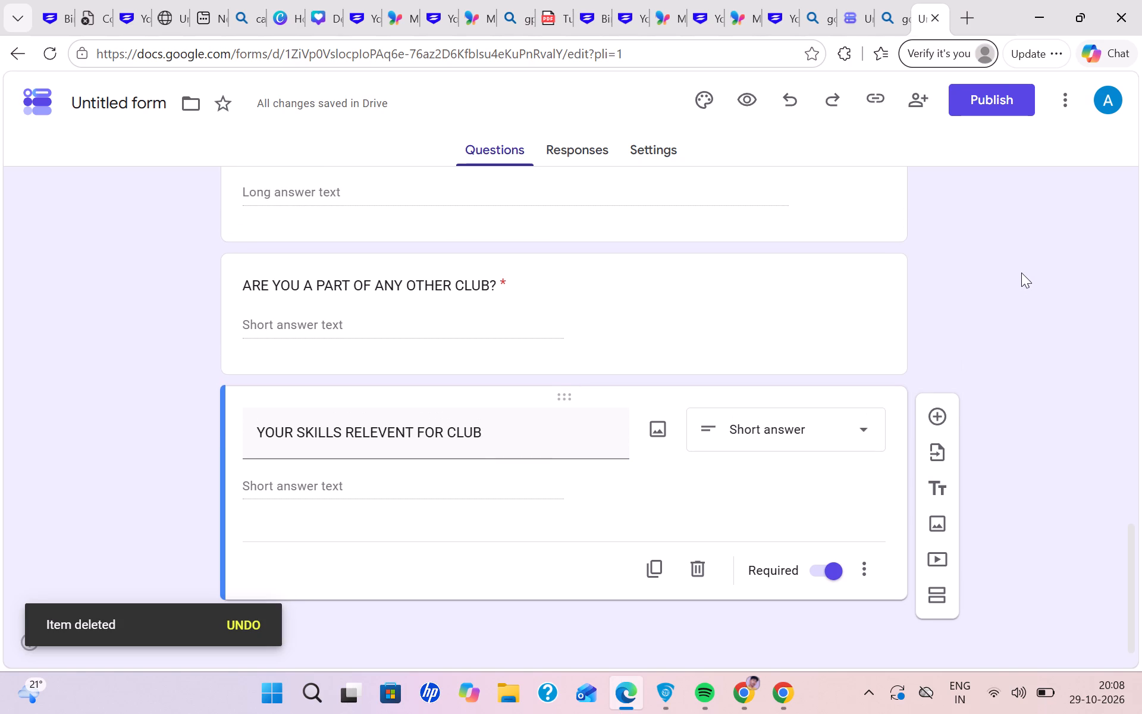
click(1021, 273)
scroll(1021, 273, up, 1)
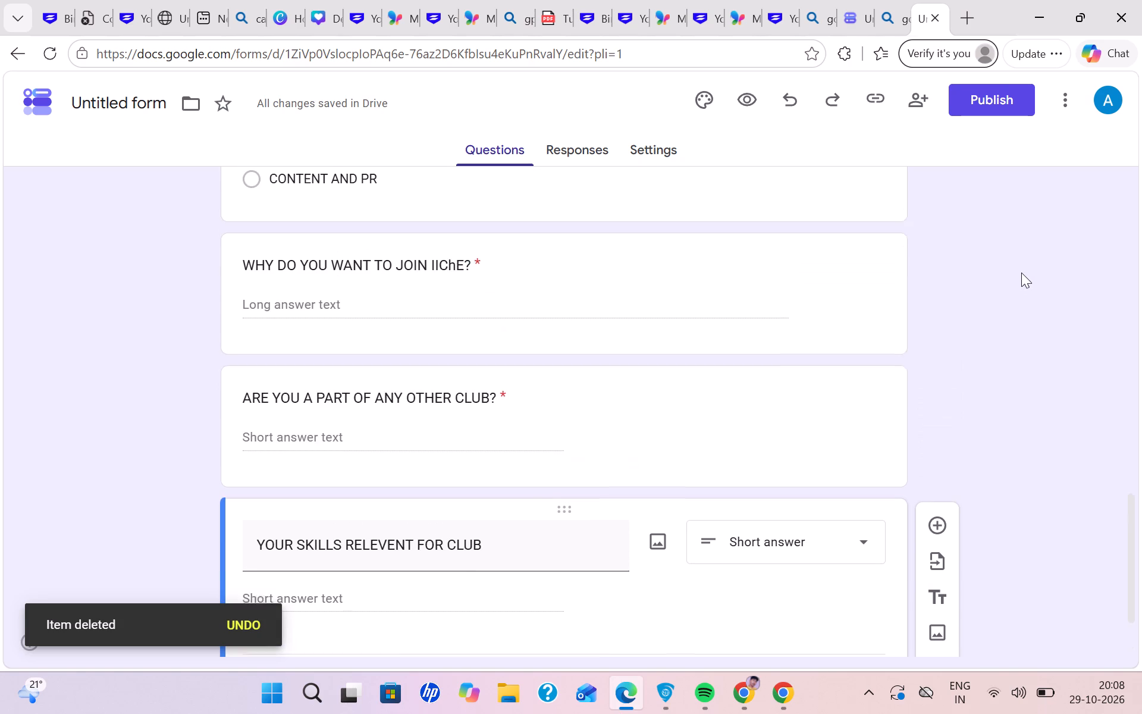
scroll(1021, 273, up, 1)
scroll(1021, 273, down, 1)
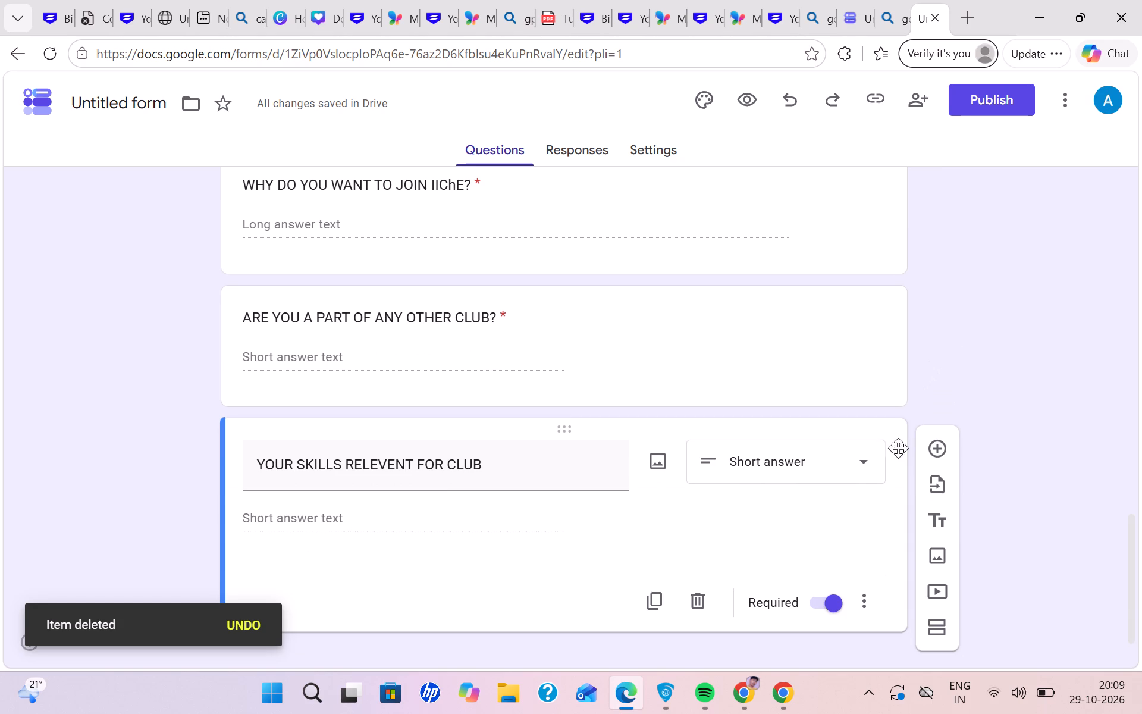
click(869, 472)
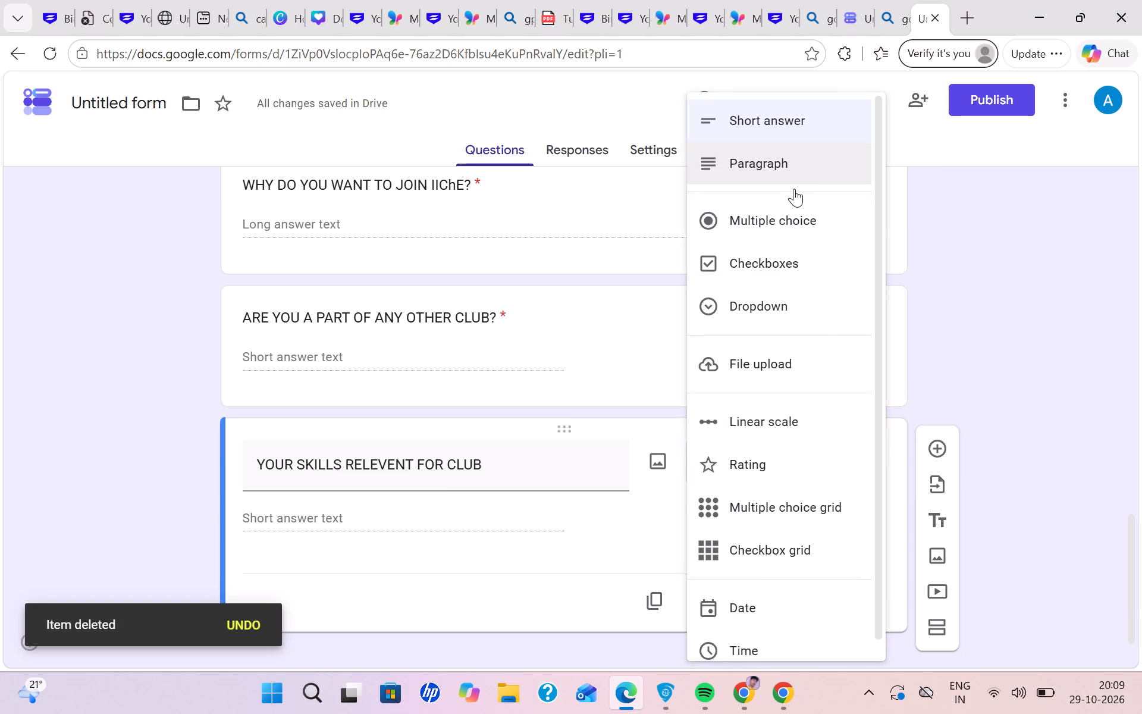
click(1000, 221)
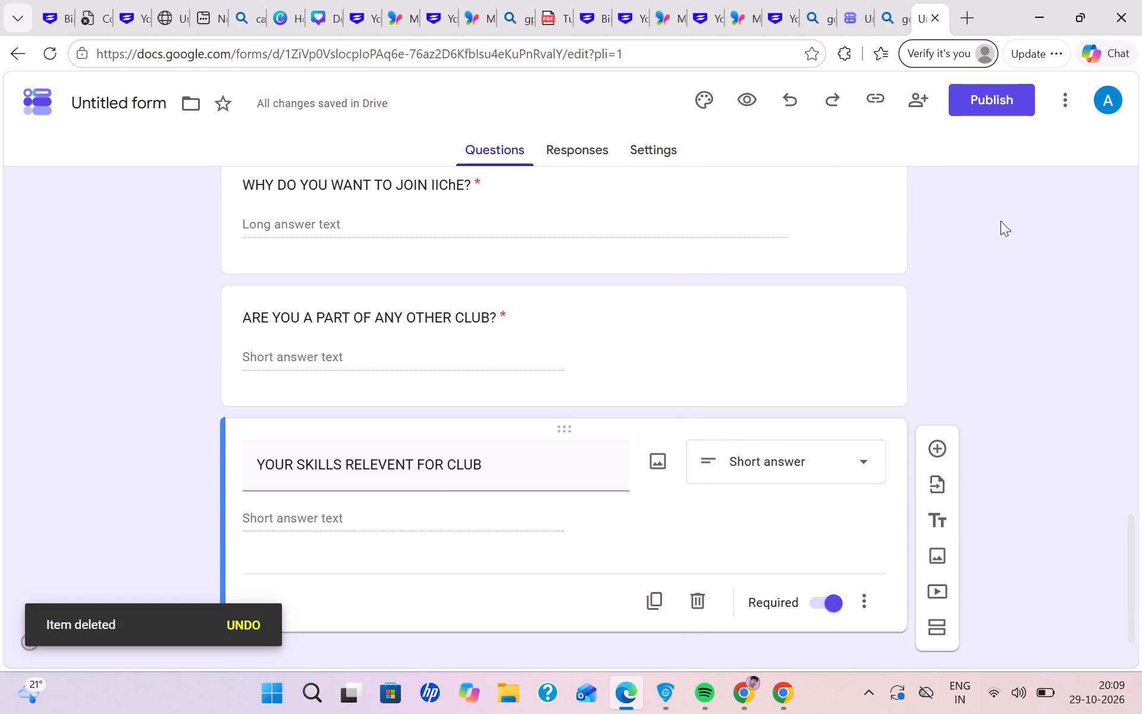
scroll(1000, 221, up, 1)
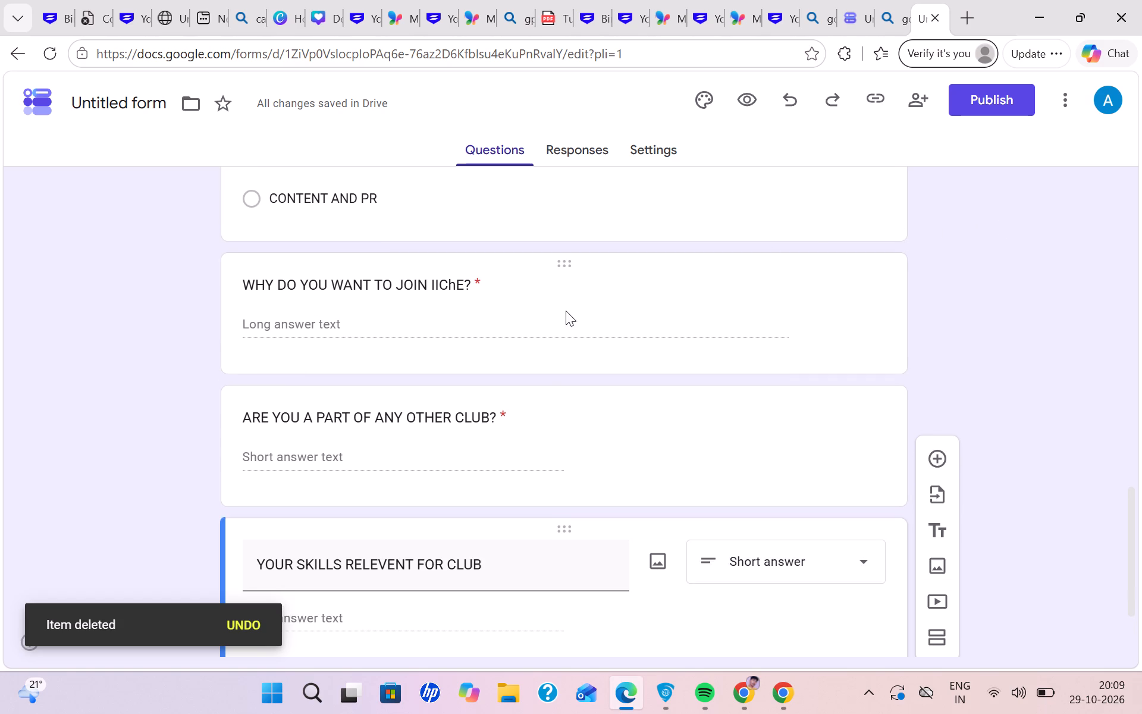
Correct the spelling of "RELEVENT" to "RELEVANT" in the title of the skills question.
scroll(566, 311, down, 3)
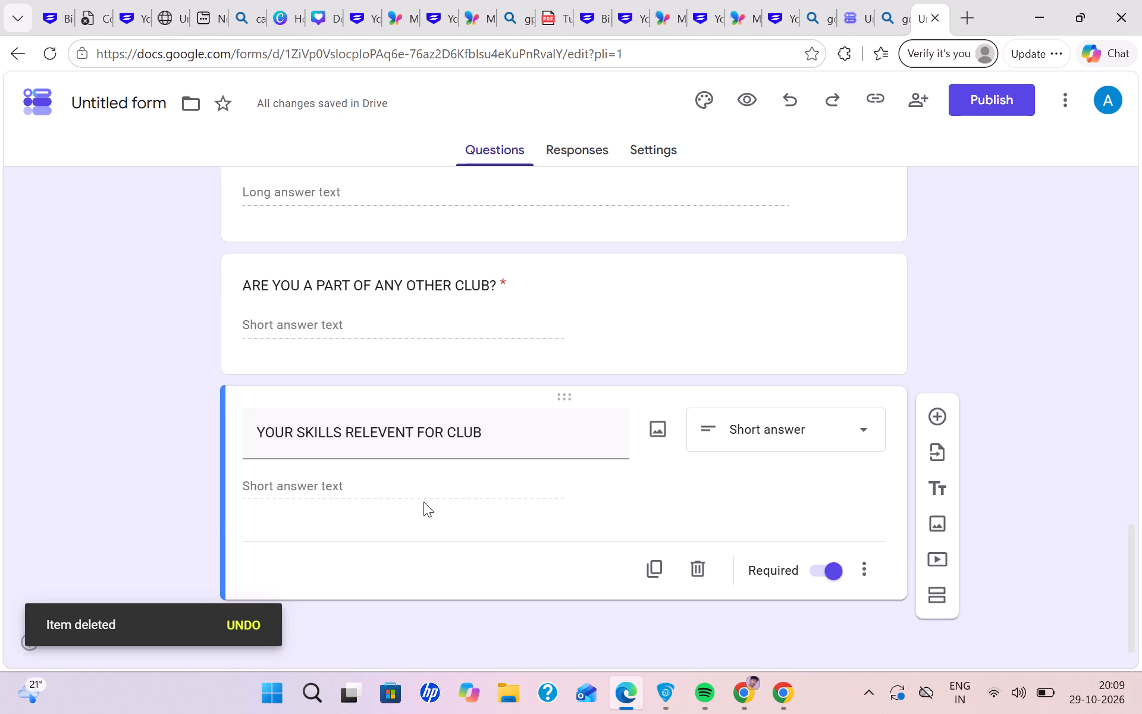
scroll(423, 502, up, 1)
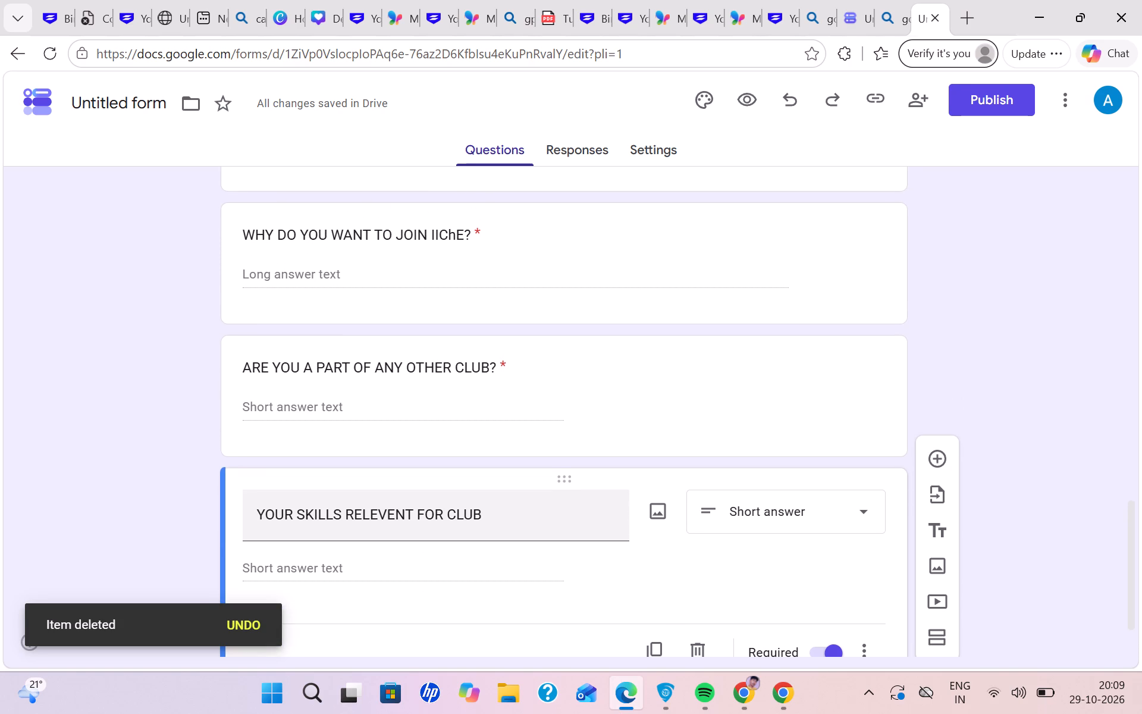
click(416, 520)
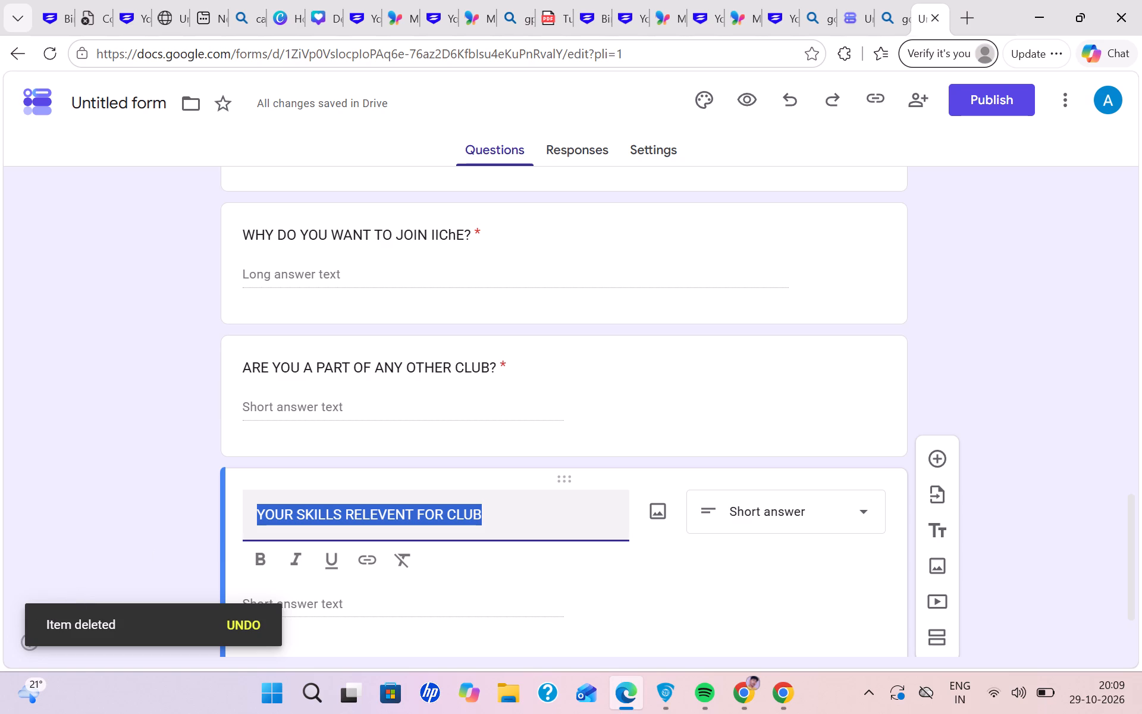
click(397, 511)
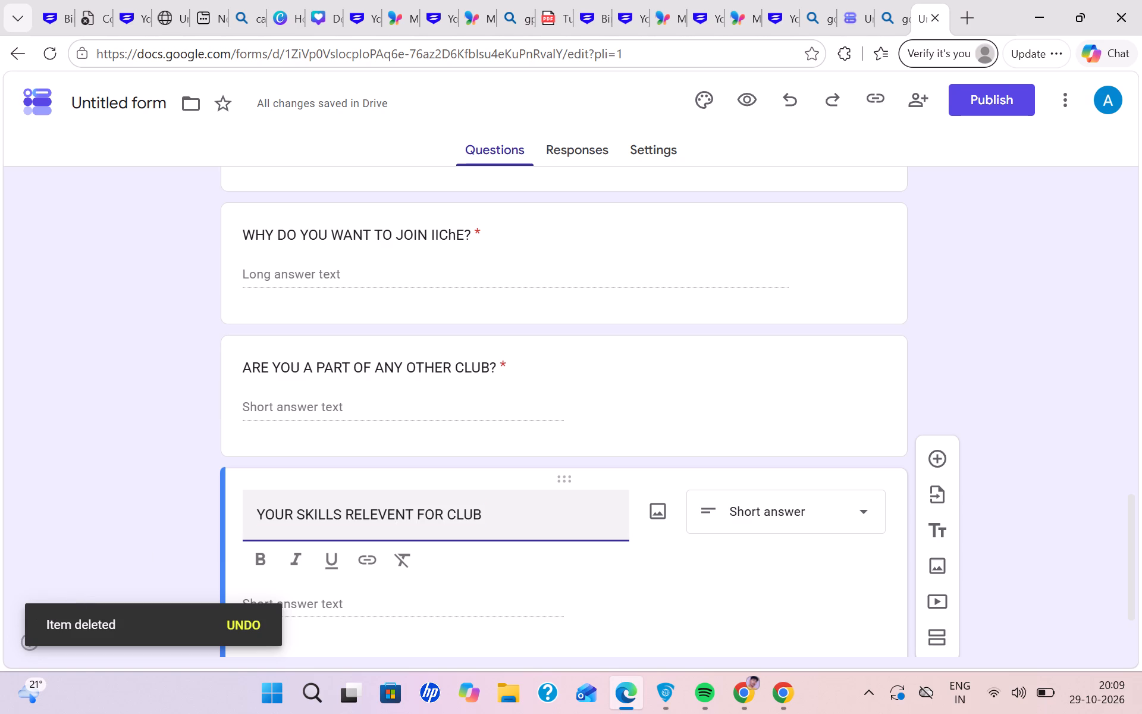
key(BackSpace)
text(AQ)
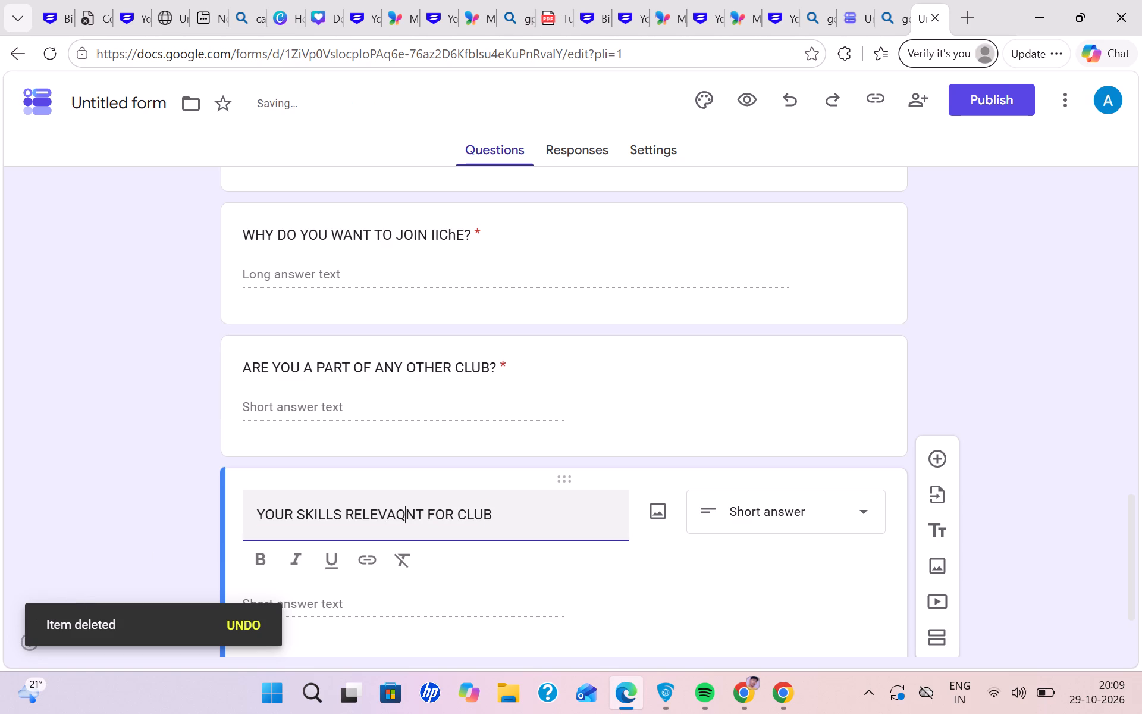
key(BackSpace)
Enter "OFFICIAL RECRUITMENT FORM" as the form description under the IIChE RECRUITMENT K25 AND K26 title.
scroll(644, 307, up, 8)
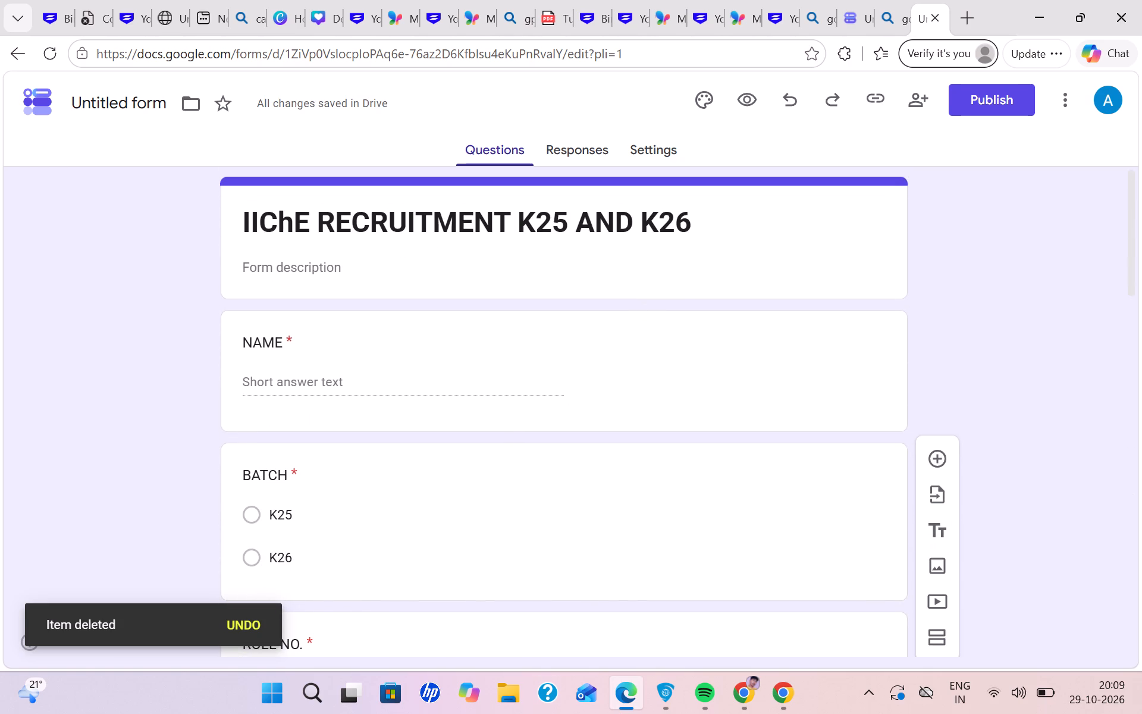
click(367, 275)
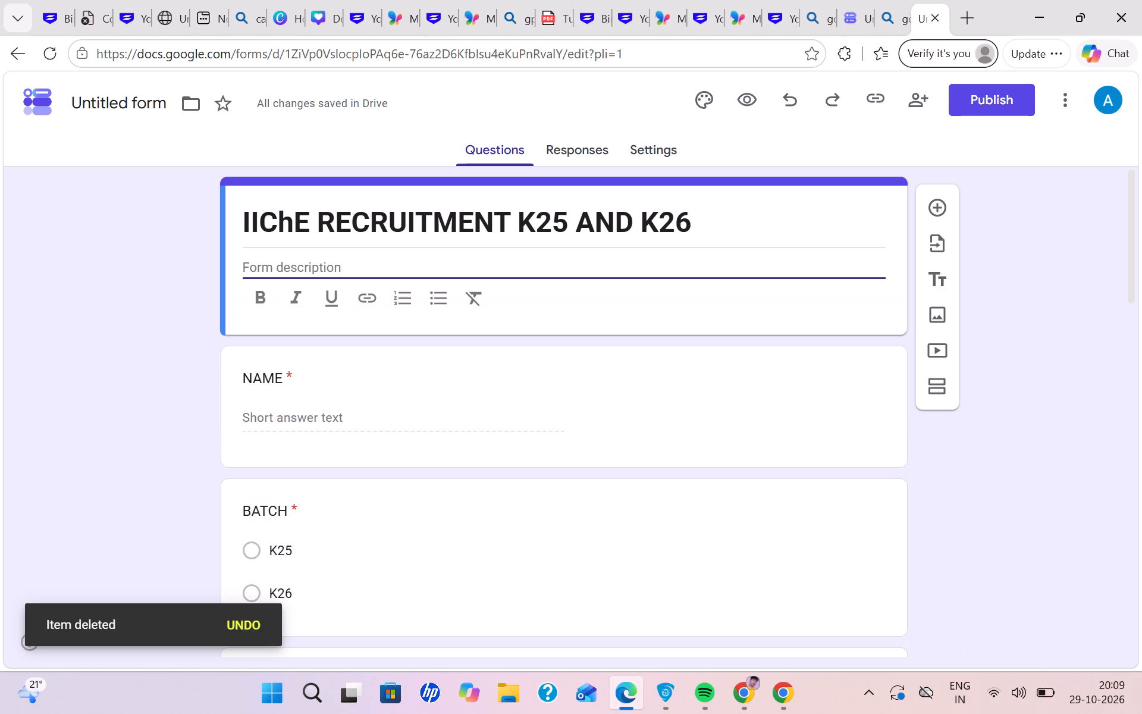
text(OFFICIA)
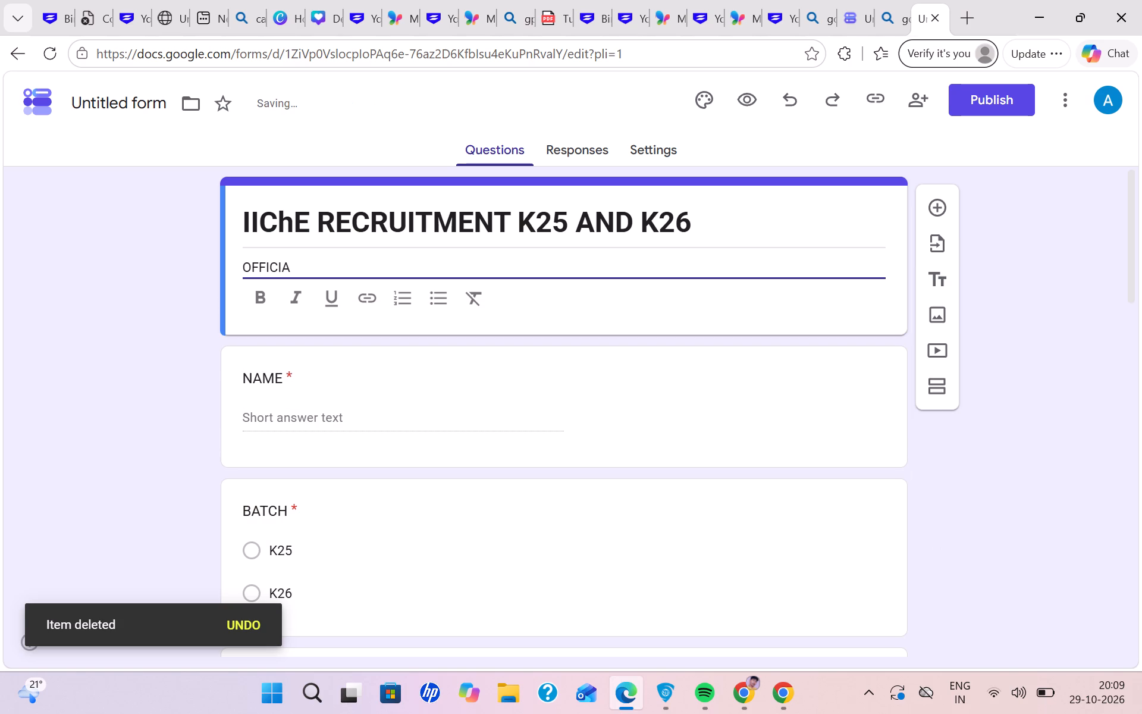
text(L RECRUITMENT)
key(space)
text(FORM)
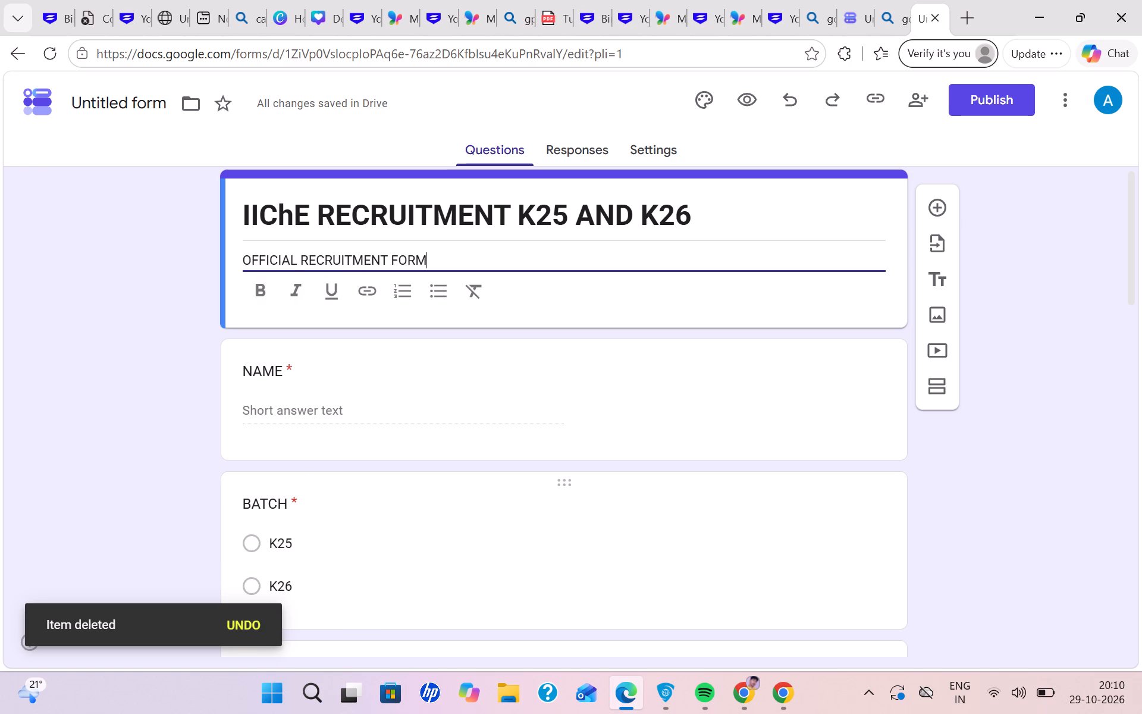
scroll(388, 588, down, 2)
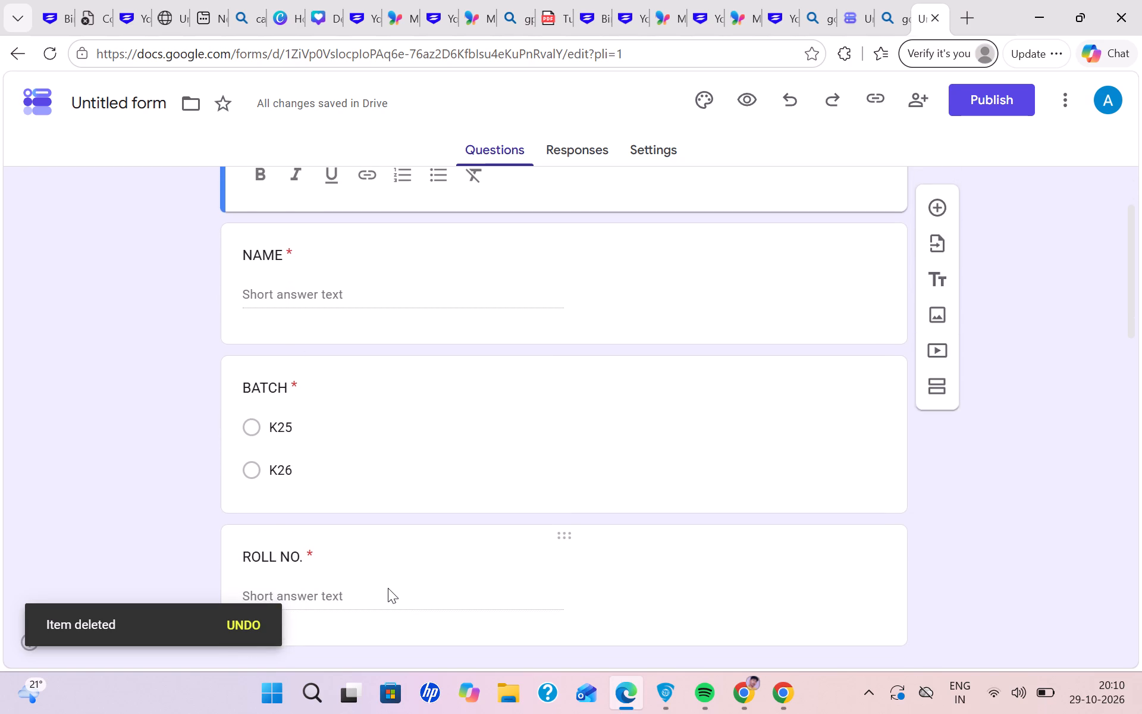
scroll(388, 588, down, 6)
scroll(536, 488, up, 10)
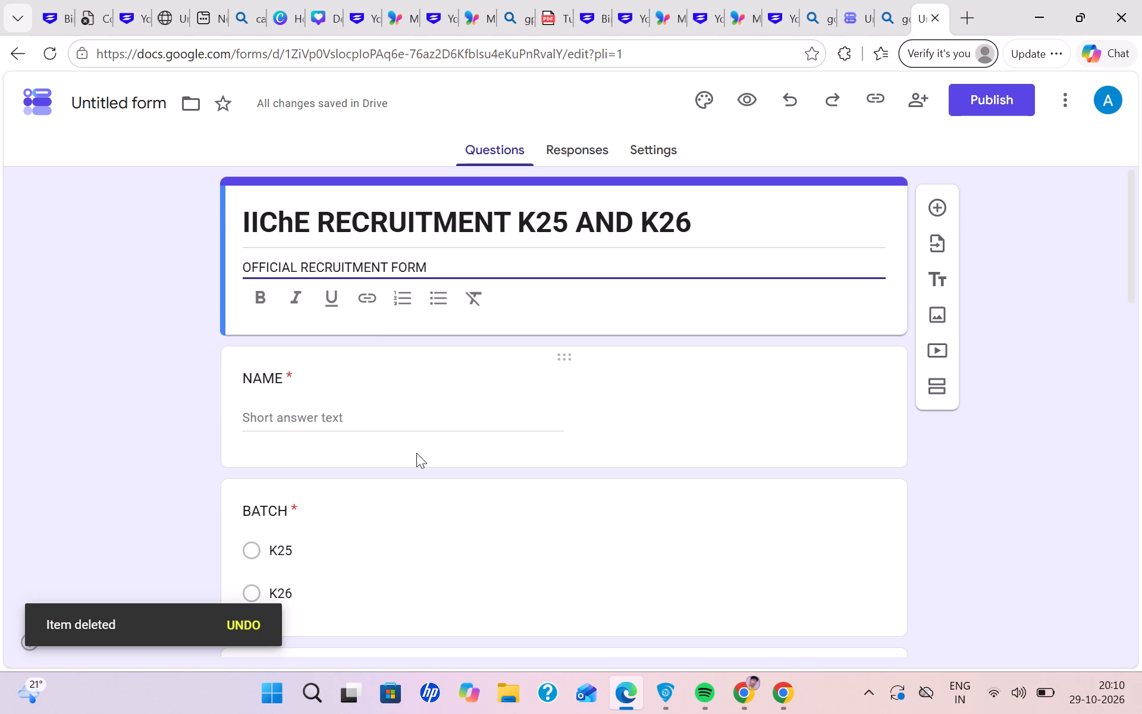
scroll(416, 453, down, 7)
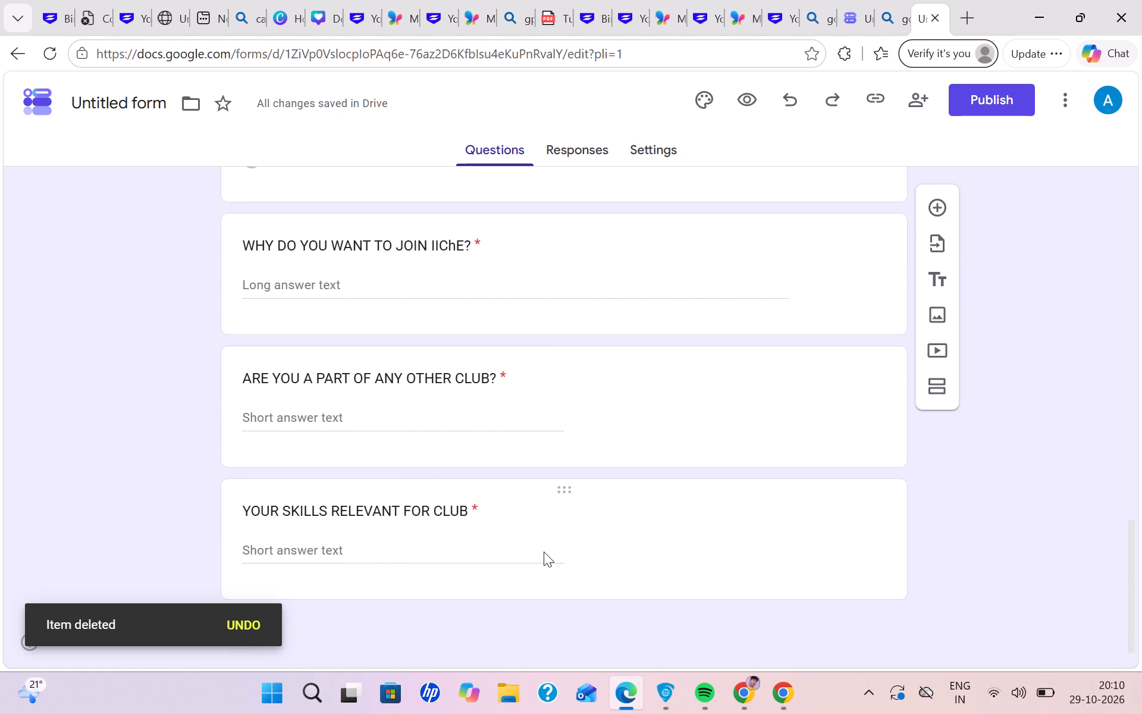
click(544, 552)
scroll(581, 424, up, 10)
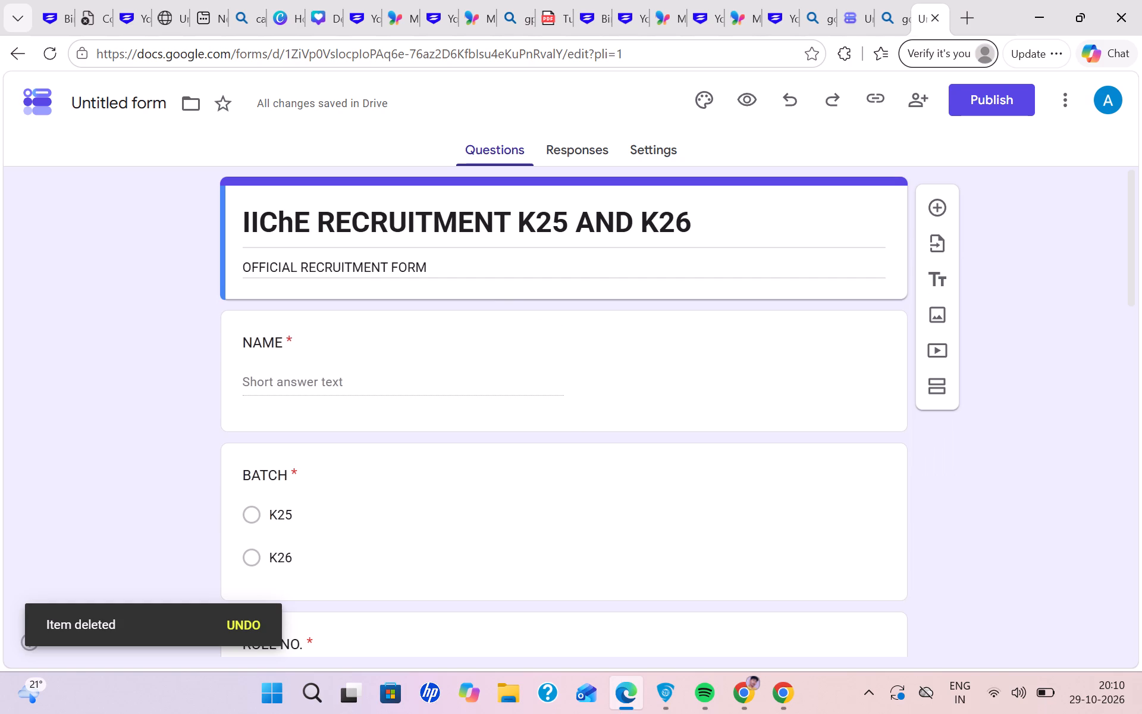
Add a second line reading "FOR QUERIES CONTACT:" to the form description.
click(469, 265)
click(469, 265)
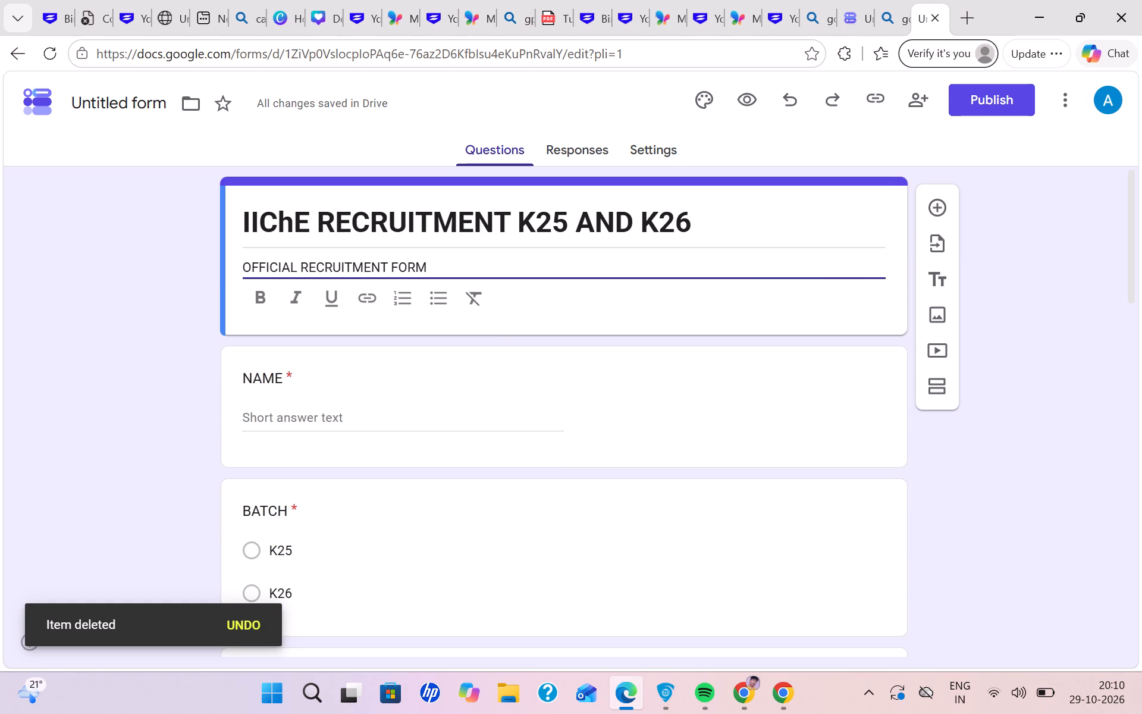
key(Return)
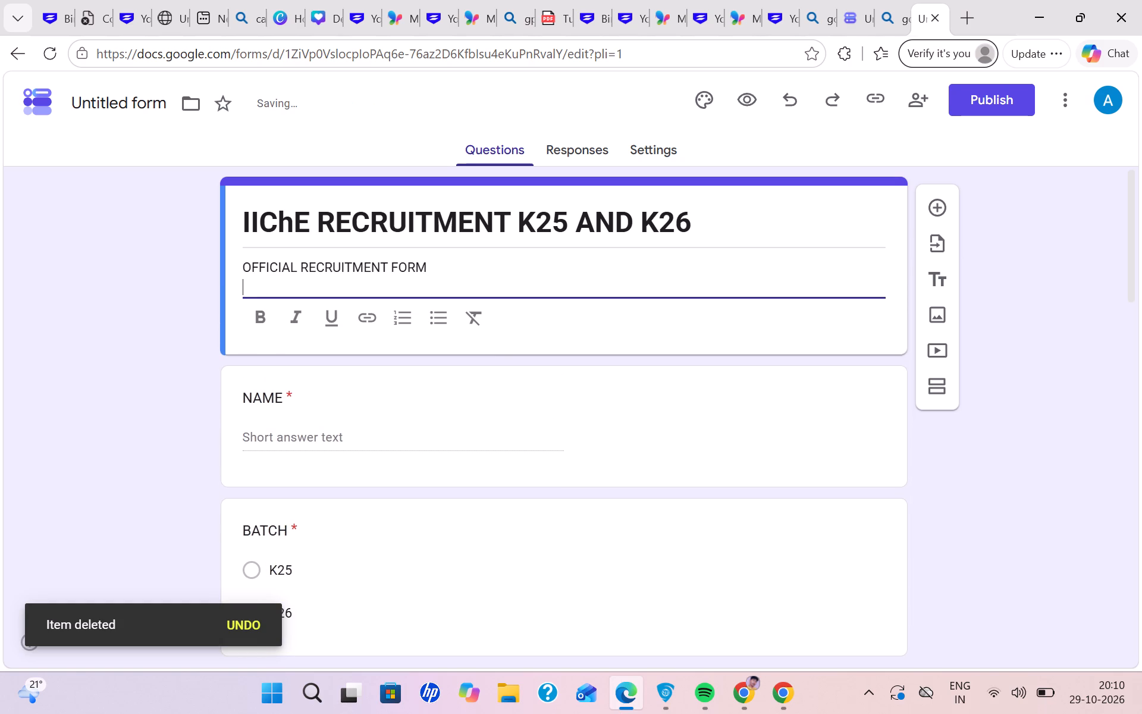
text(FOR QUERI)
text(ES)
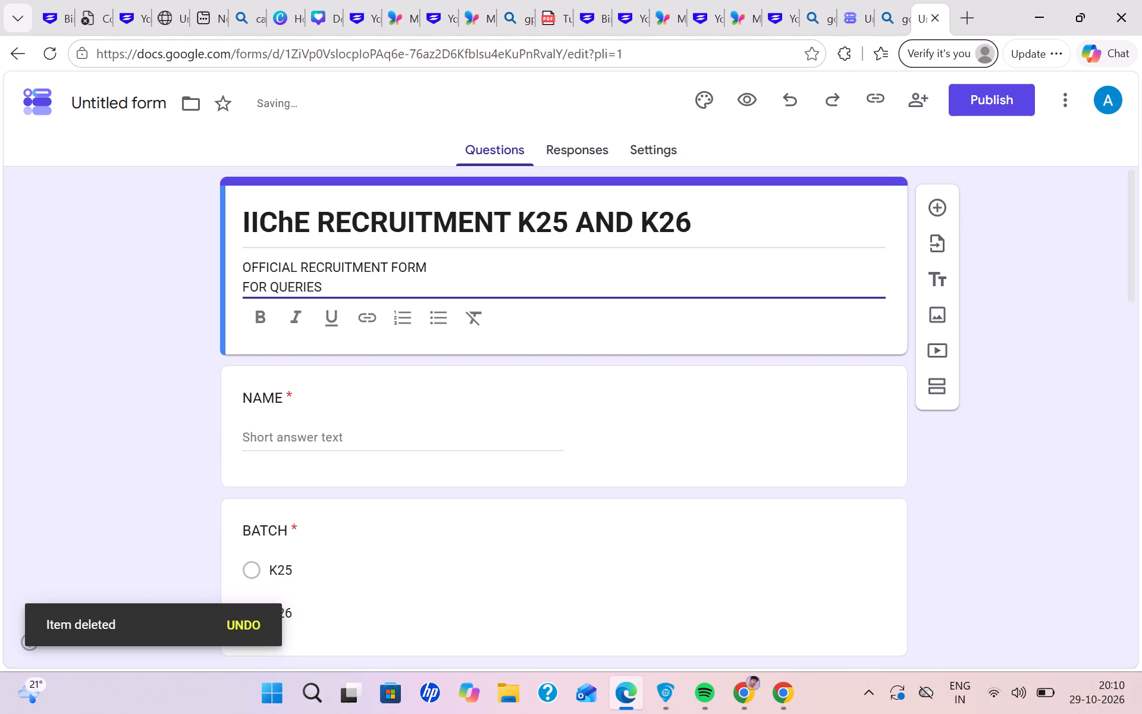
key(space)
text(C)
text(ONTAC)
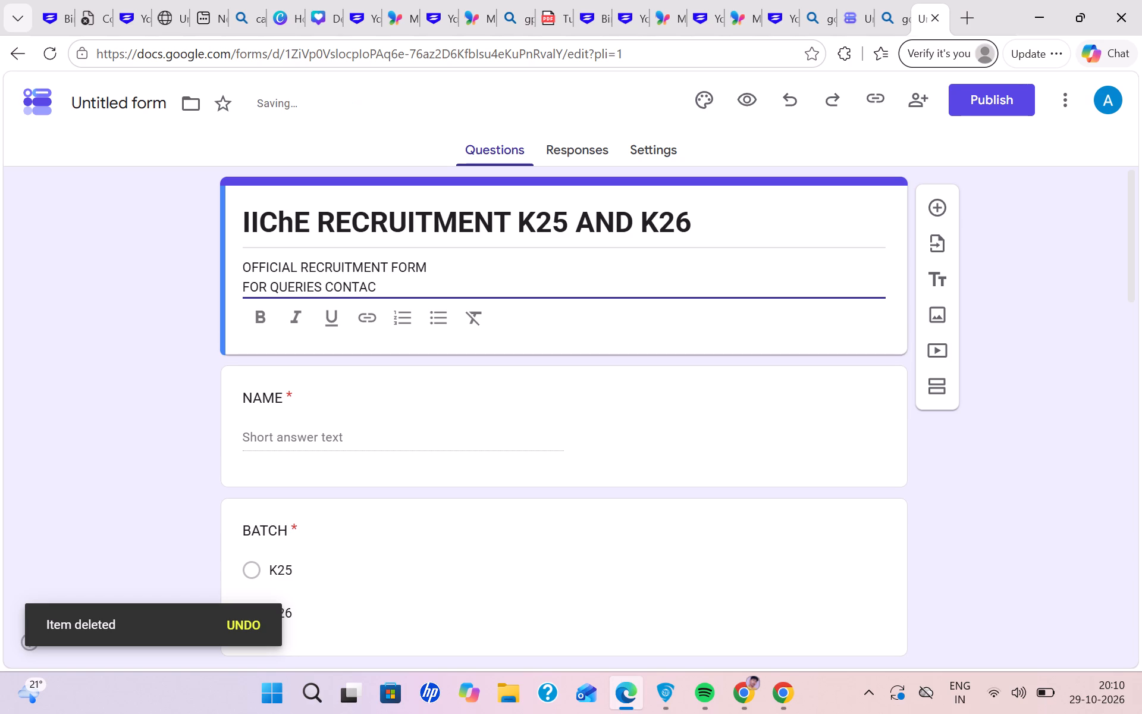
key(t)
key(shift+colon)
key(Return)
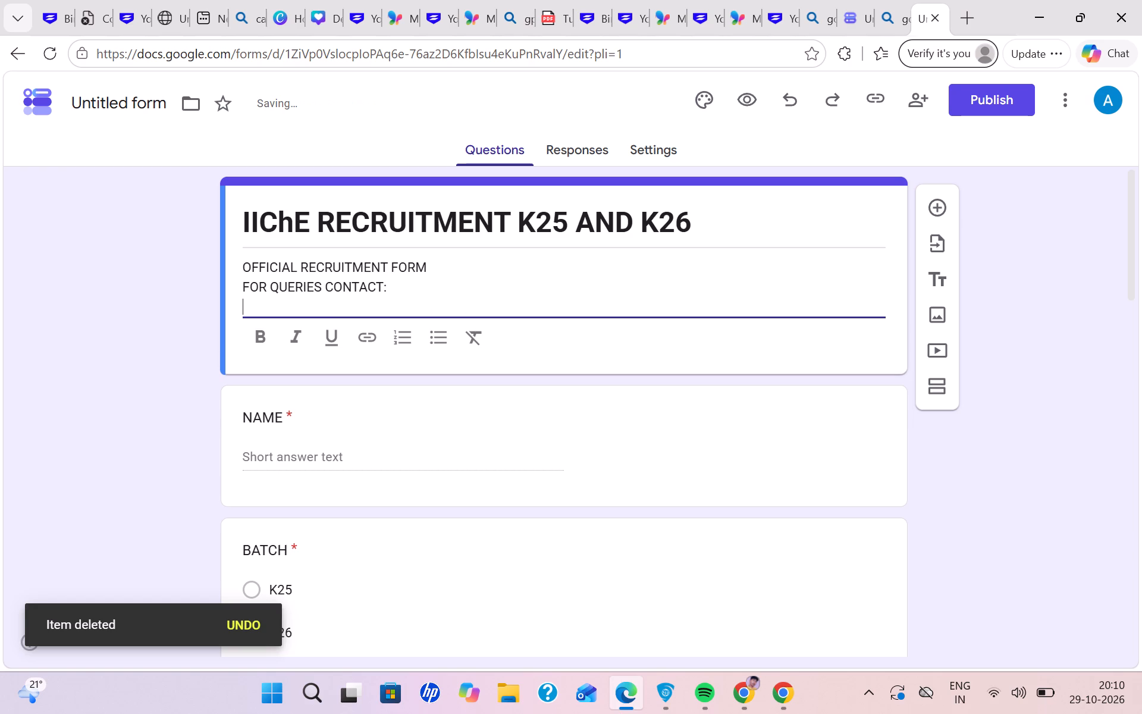
List the names of the two contact persons on separate lines below "FOR QUERIES CONTACT:" in the form description.
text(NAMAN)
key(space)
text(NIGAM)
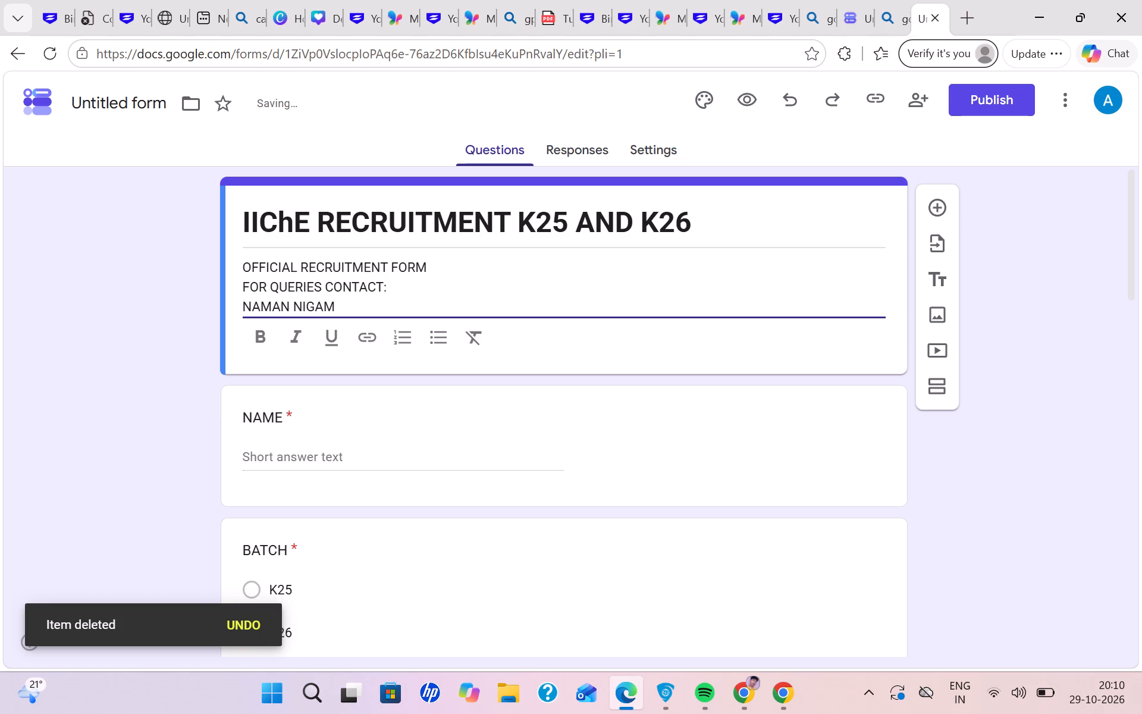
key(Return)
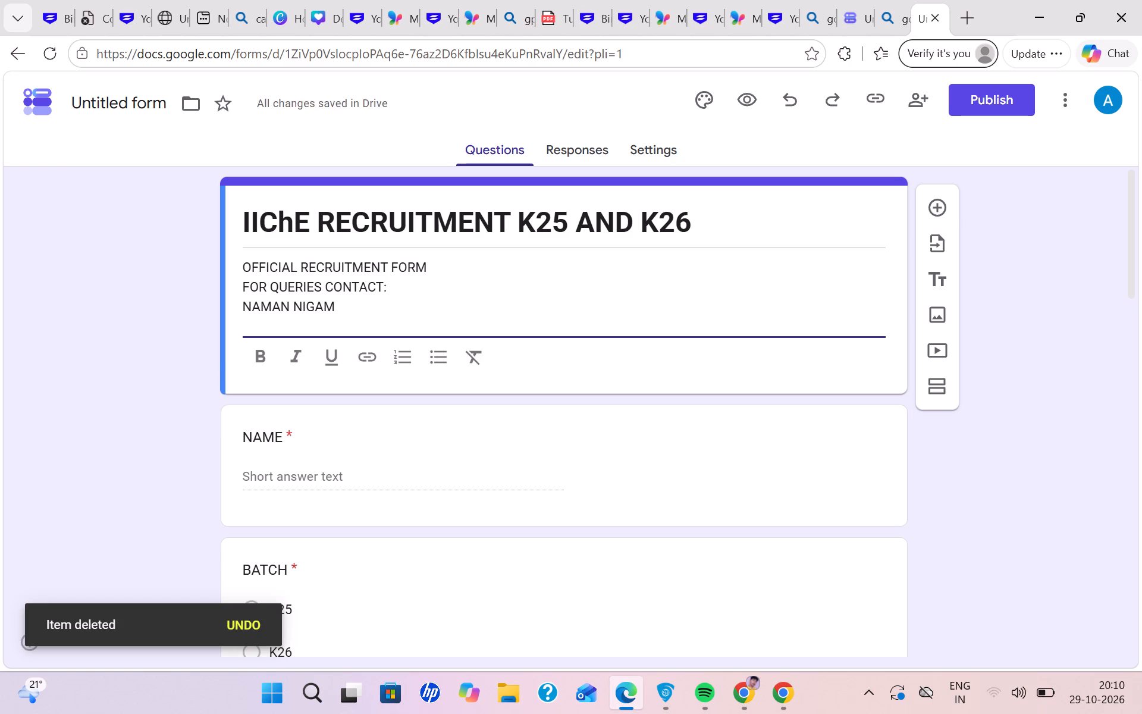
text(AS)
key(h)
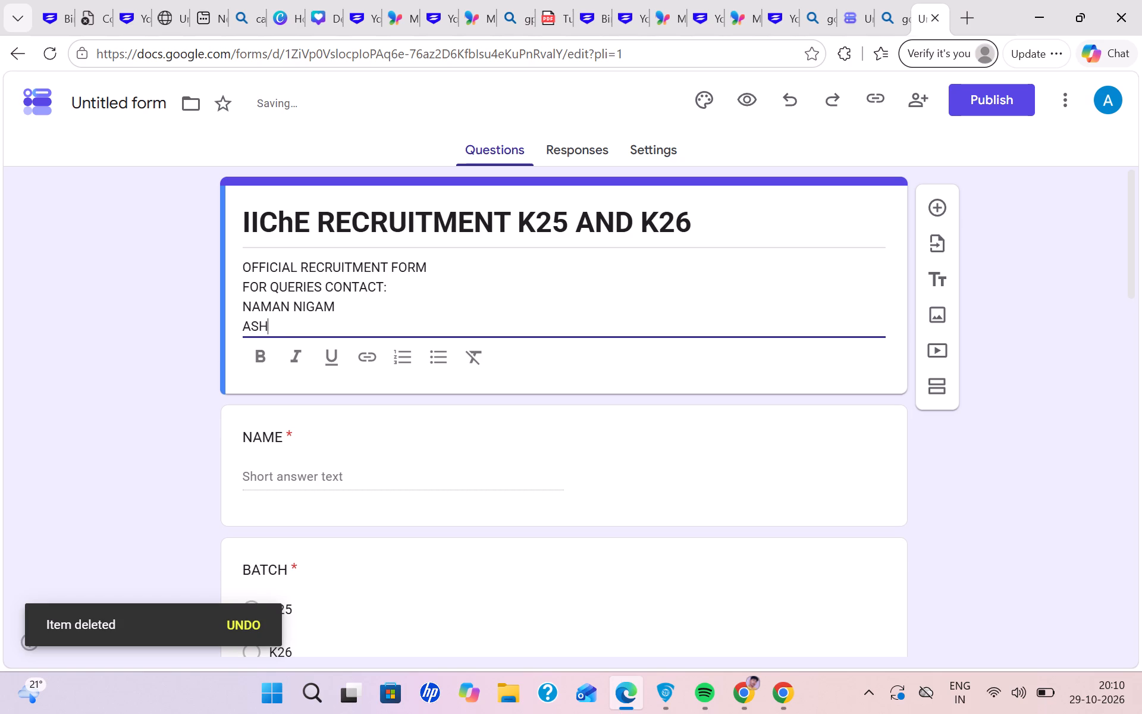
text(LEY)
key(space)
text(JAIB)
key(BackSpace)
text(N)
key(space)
Add a hyphen after each of the two contact names in the form description.
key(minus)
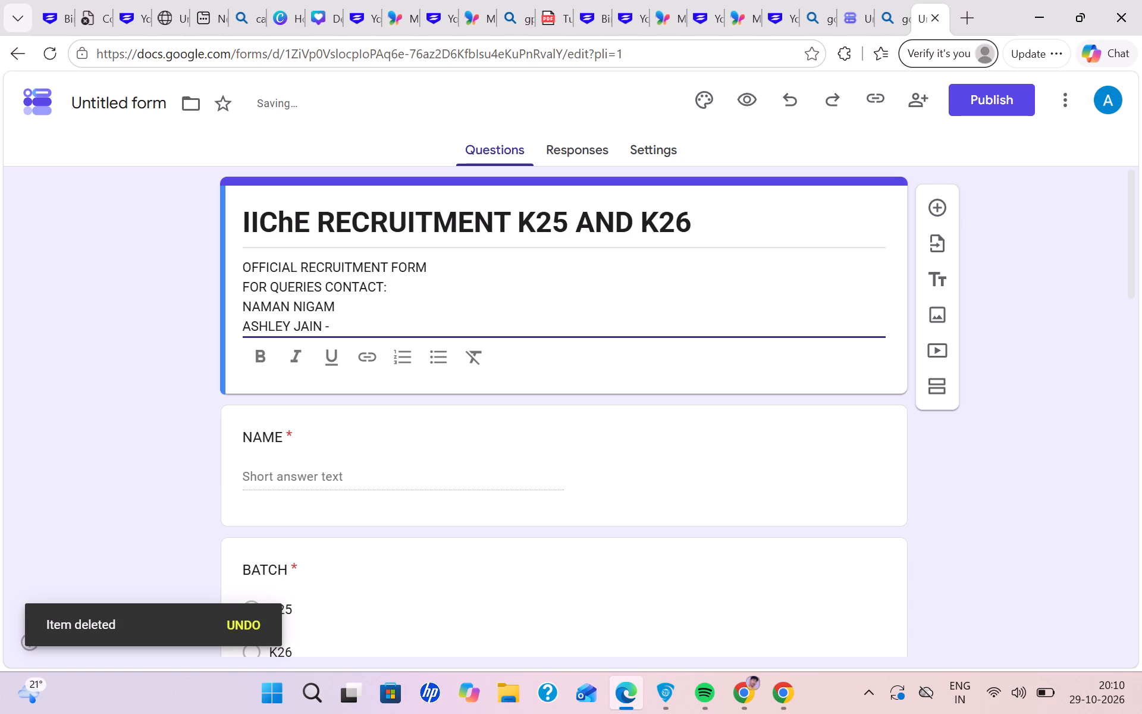
click(354, 308)
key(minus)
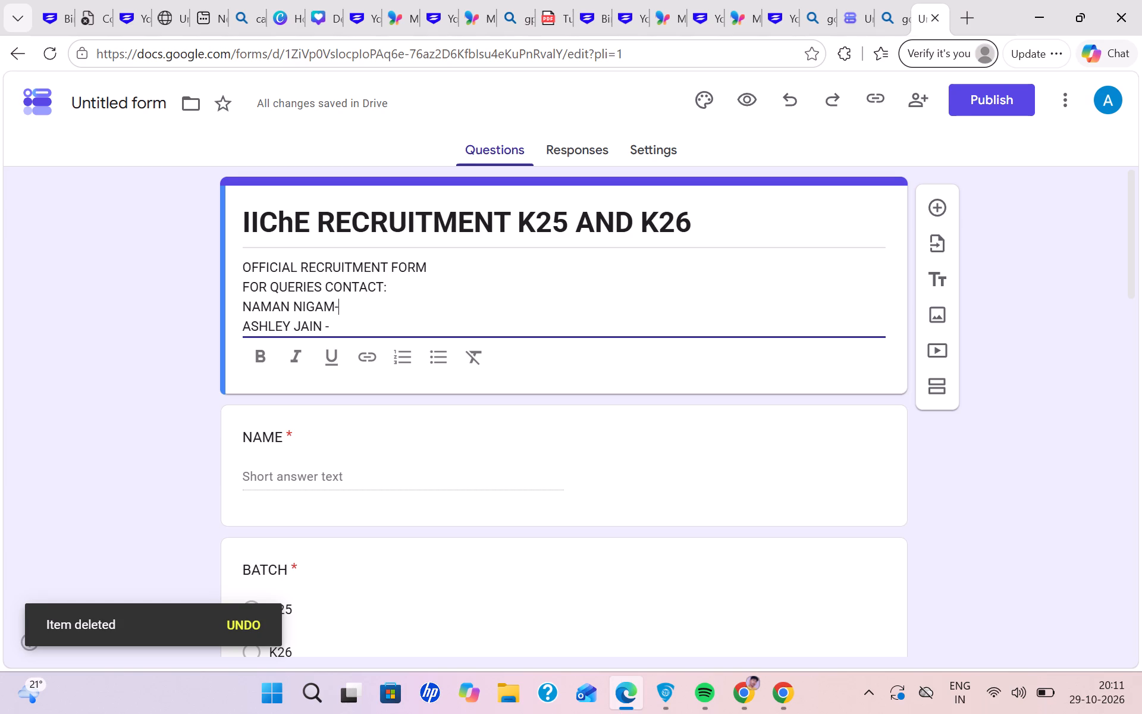
Review the form's description and its opening questions, such as NAME, BATCH and ROLL NO., before publishing.
scroll(354, 324, down, 1)
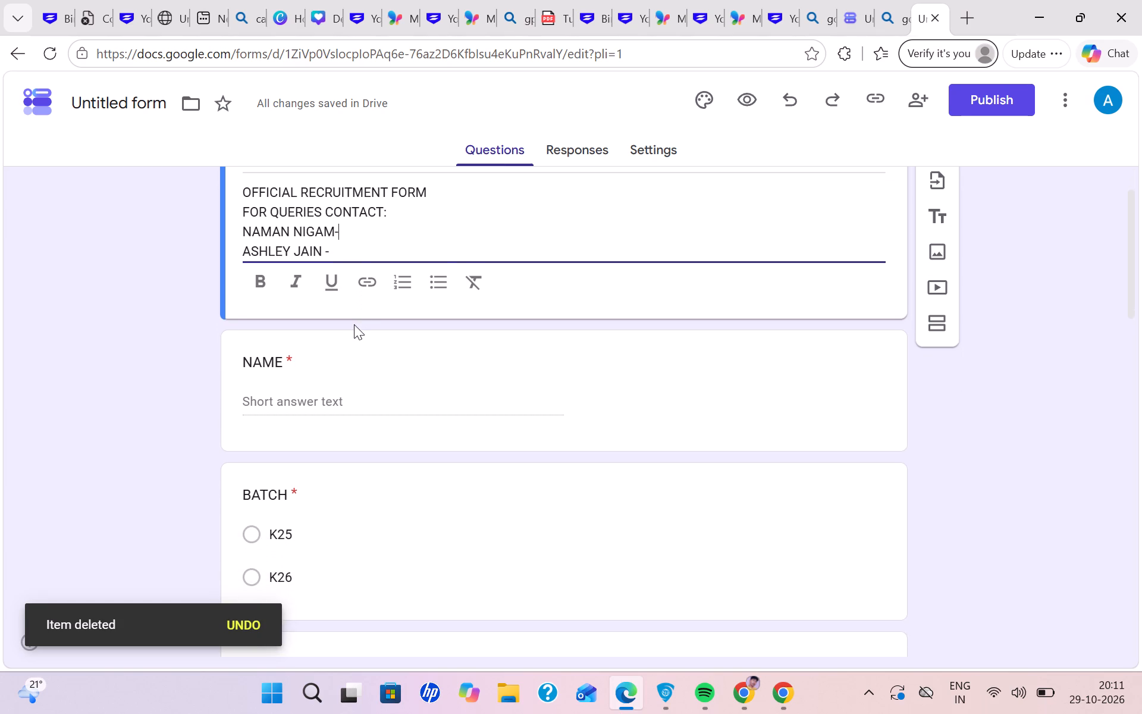
scroll(354, 324, down, 1)
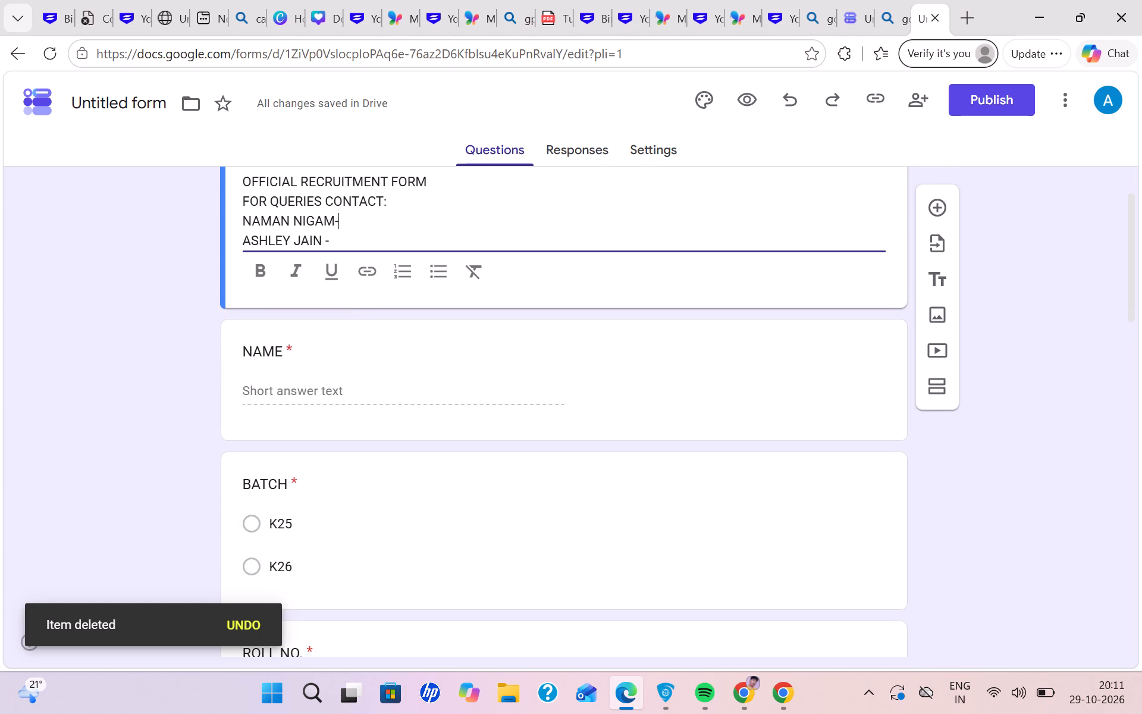
click(324, 198)
scroll(671, 336, down, 6)
scroll(671, 336, up, 6)
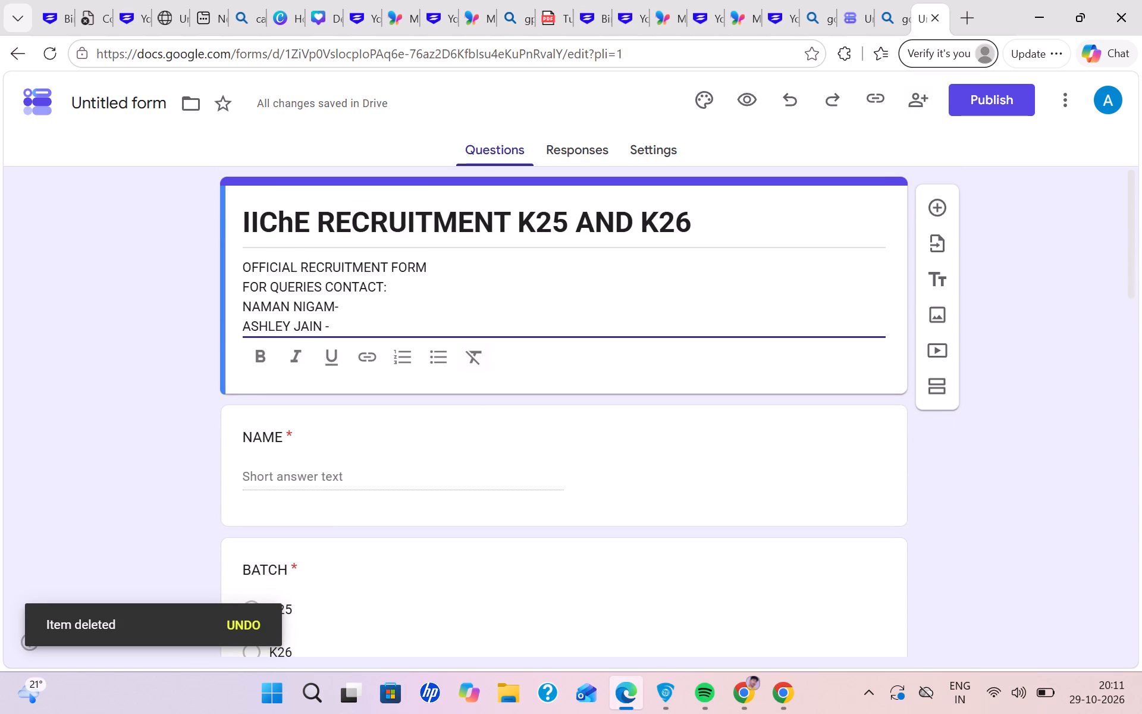
click(214, 428)
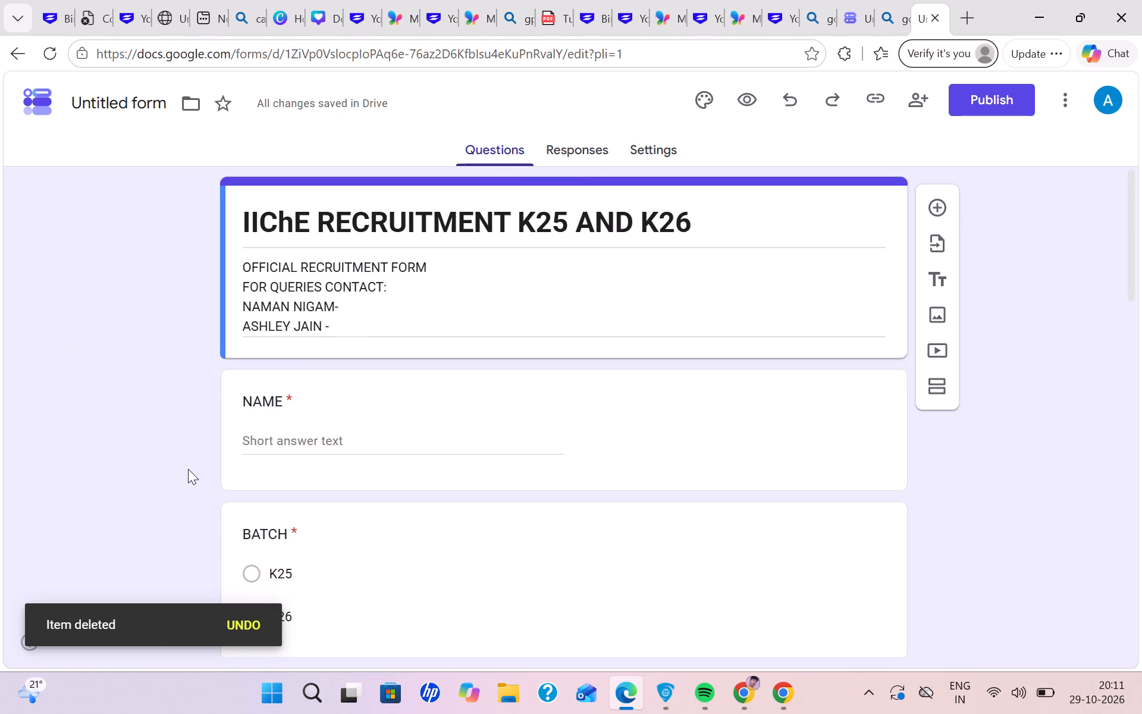
scroll(148, 462, down, 1)
scroll(148, 462, up, 3)
Open the publishing settings for the recruitment form.
click(980, 109)
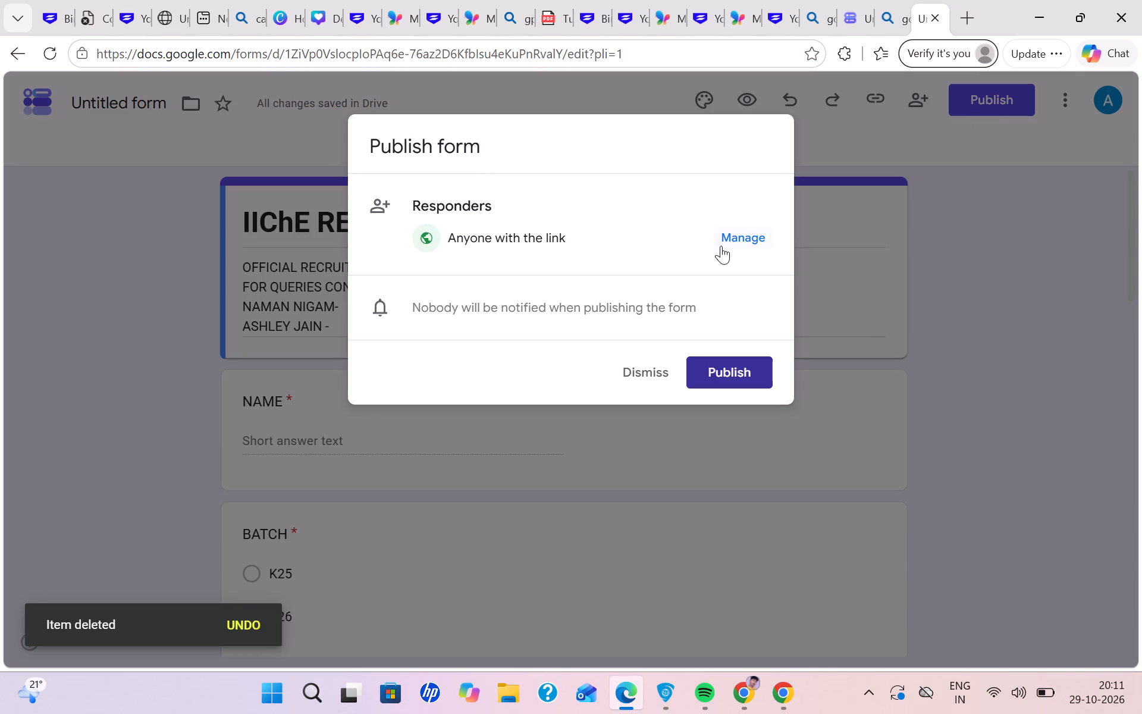
Publish the recruitment form with responders set to anyone with the link.
click(650, 248)
click(699, 365)
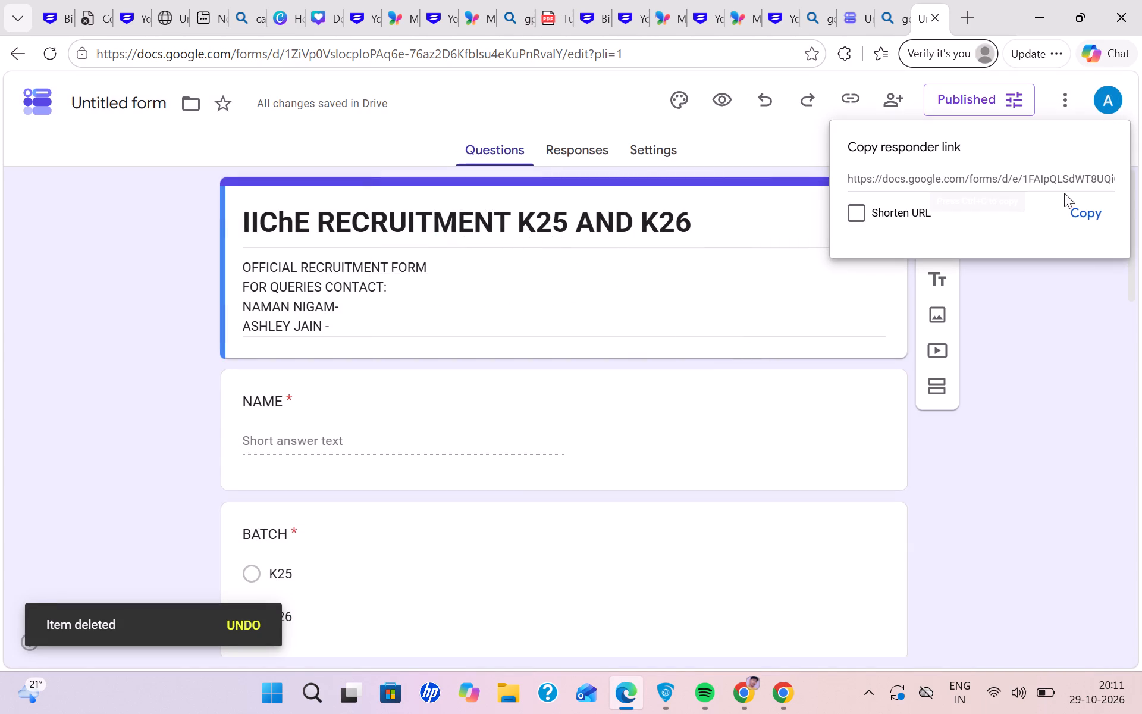
Copy the published form's responder link without shortening the URL.
click(1081, 210)
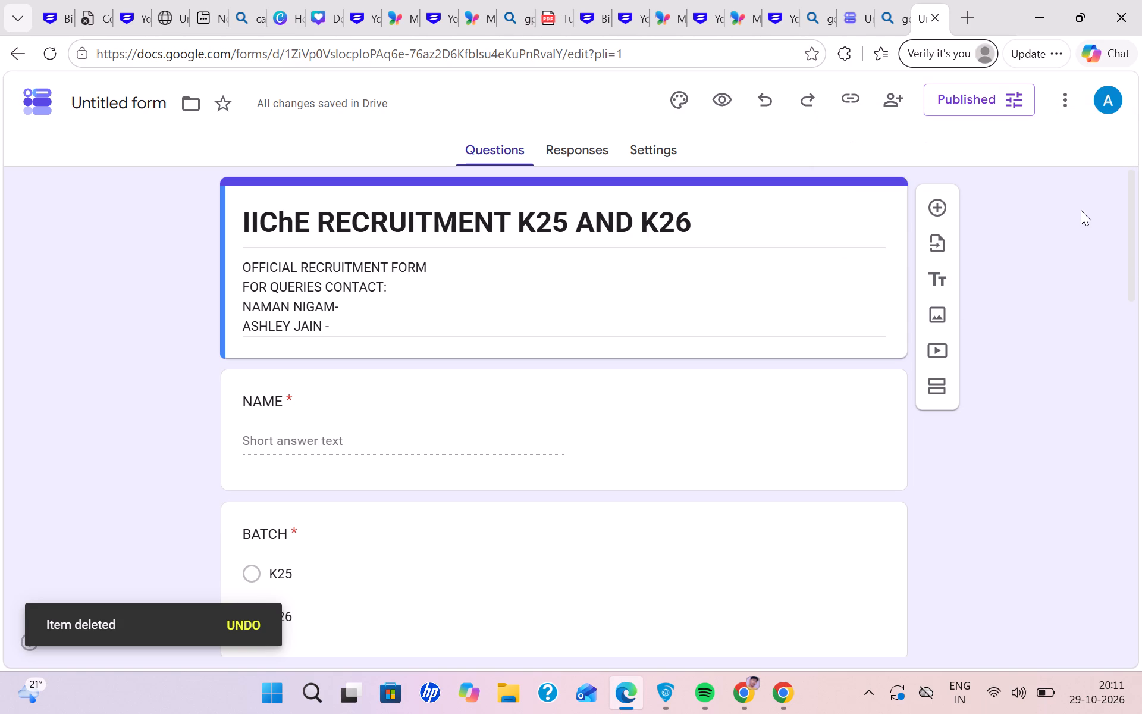
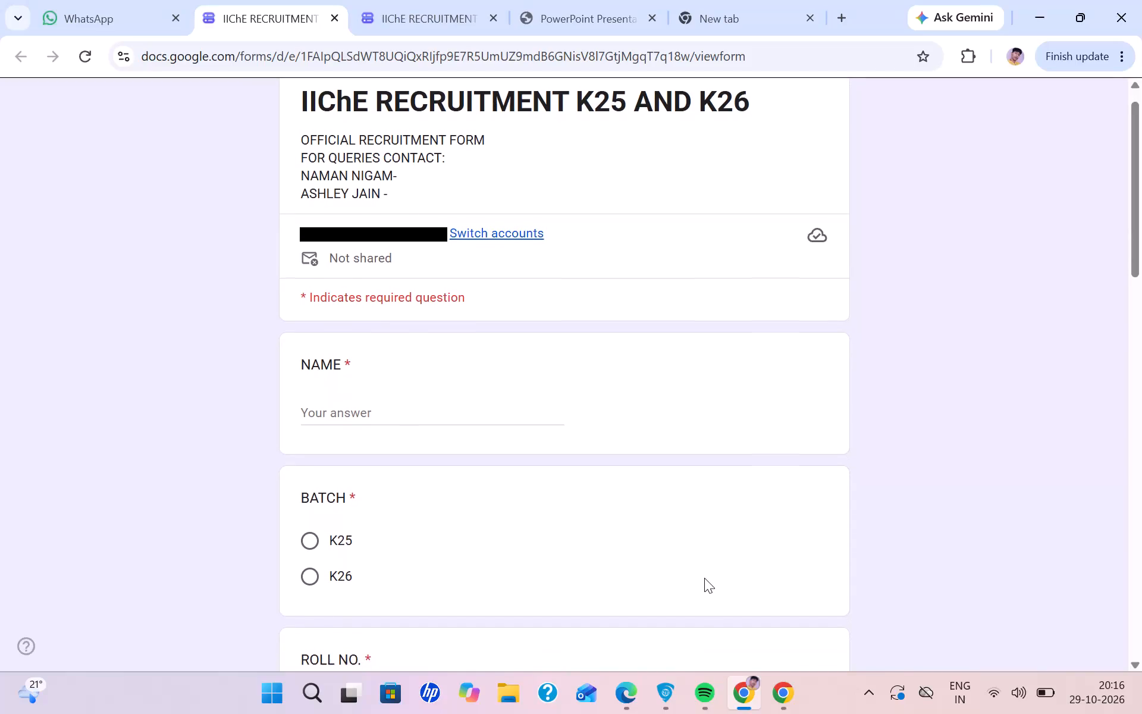
Review the live recruitment form from its description through all the questions down to the end of the form.
scroll(704, 578, down, 1)
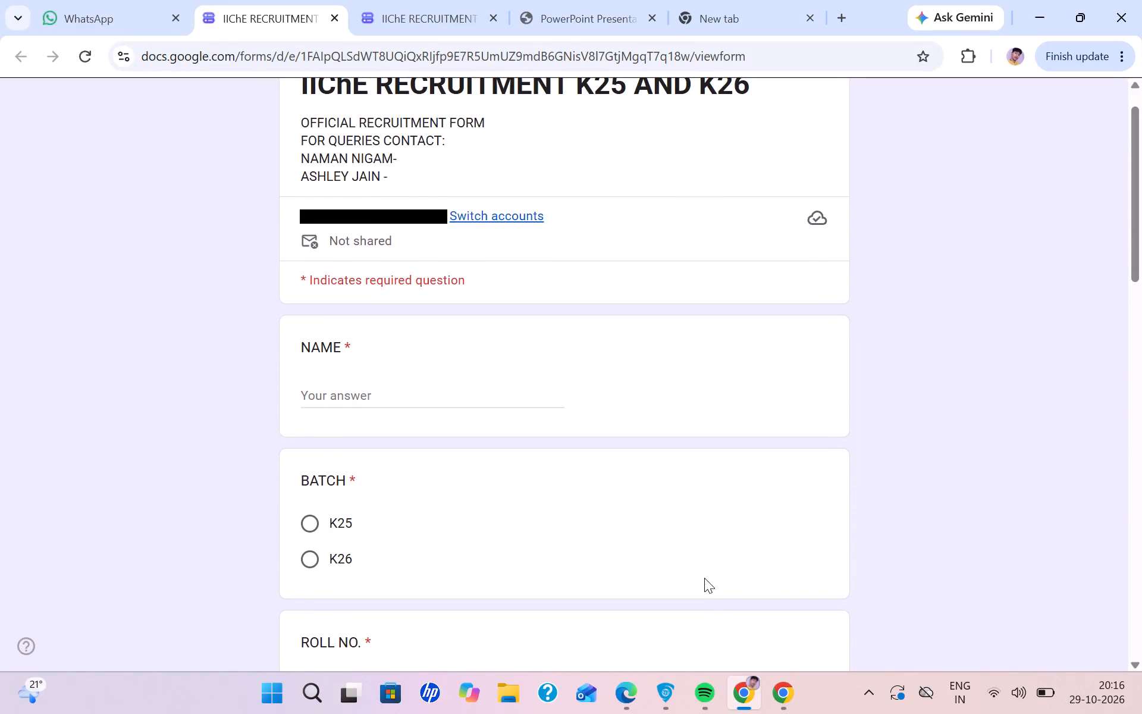
scroll(704, 578, down, 1)
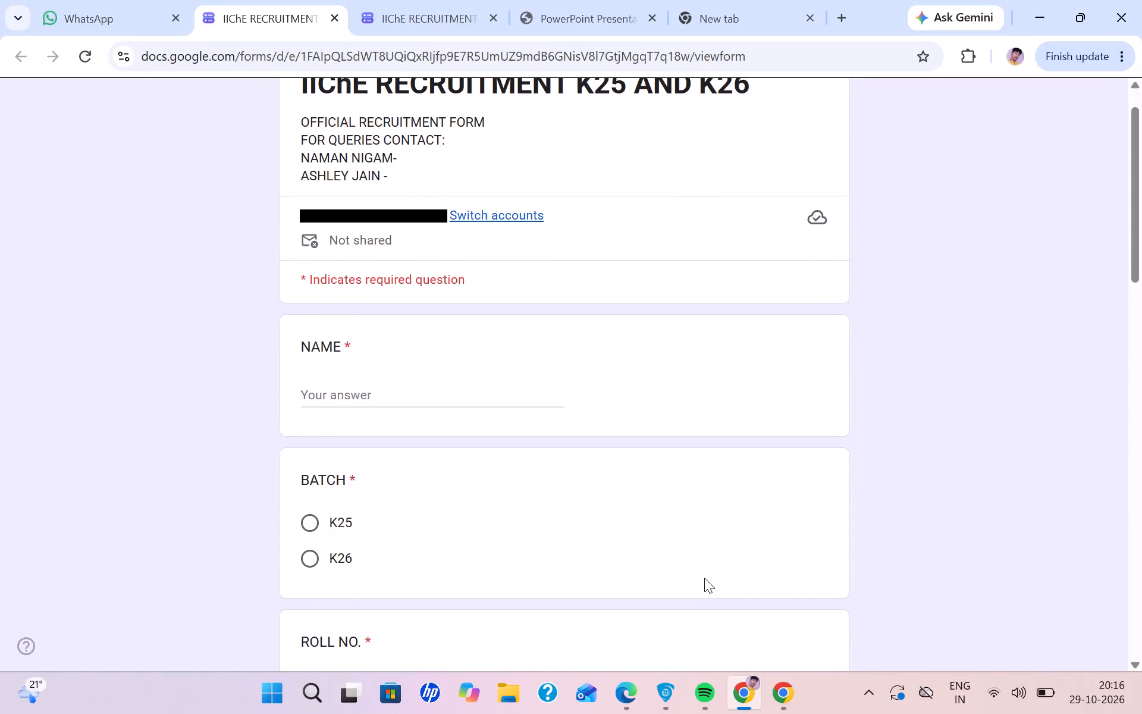
scroll(704, 578, down, 3)
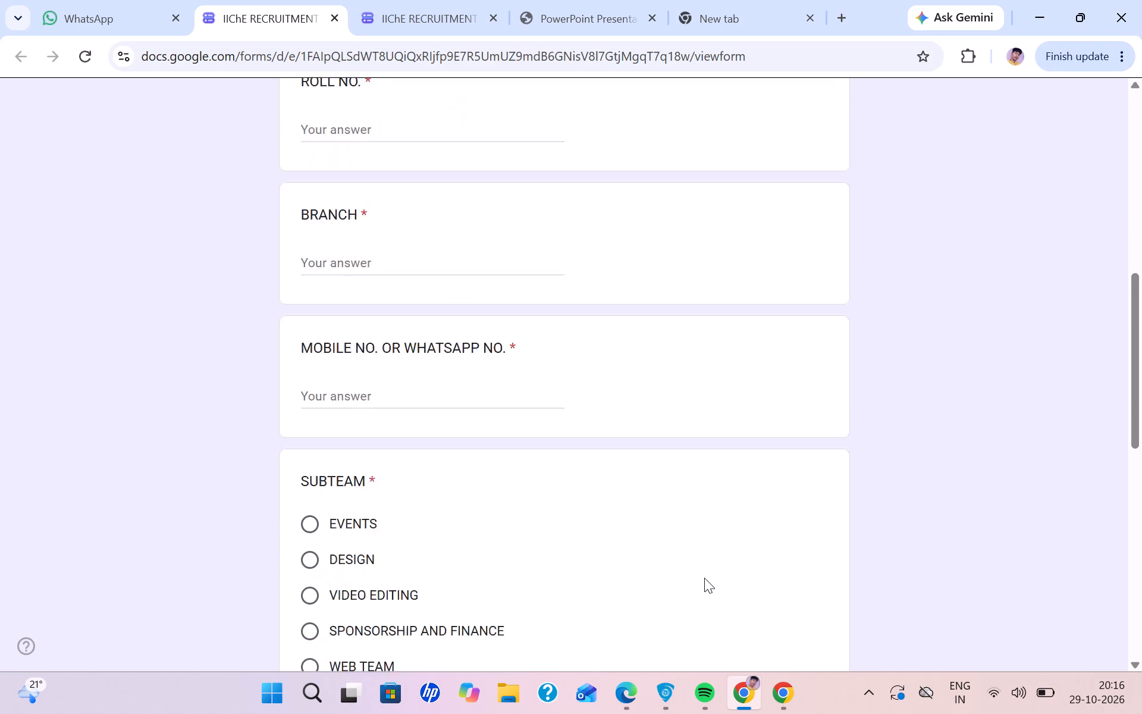
scroll(704, 578, down, 7)
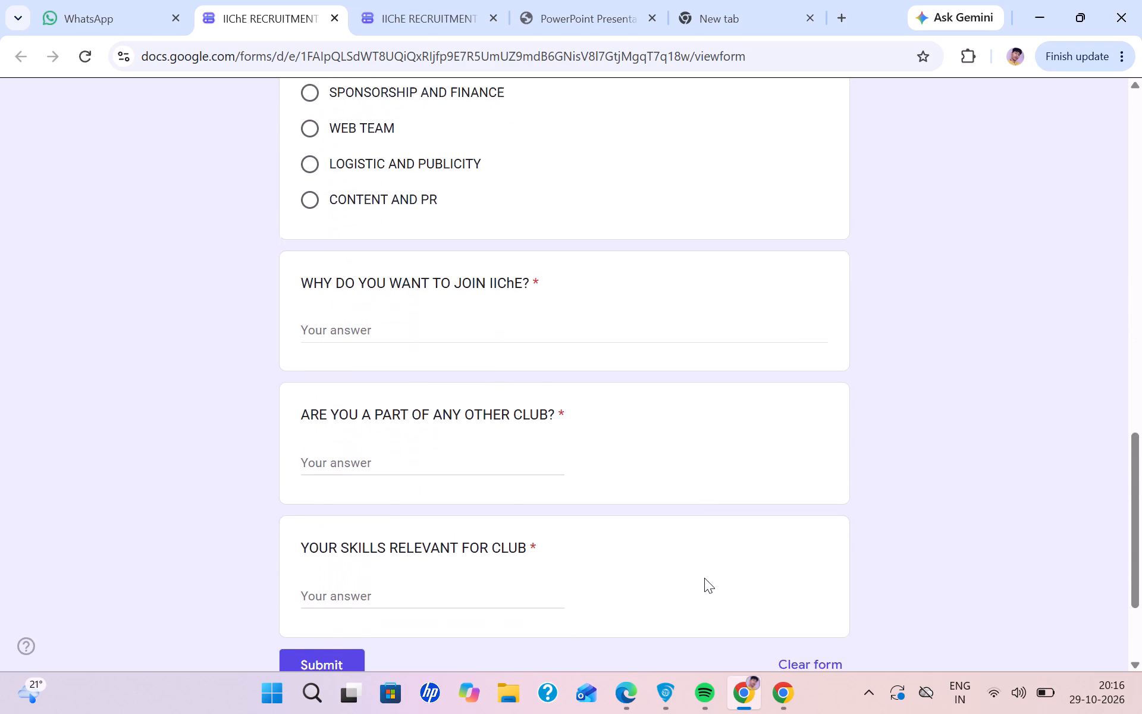